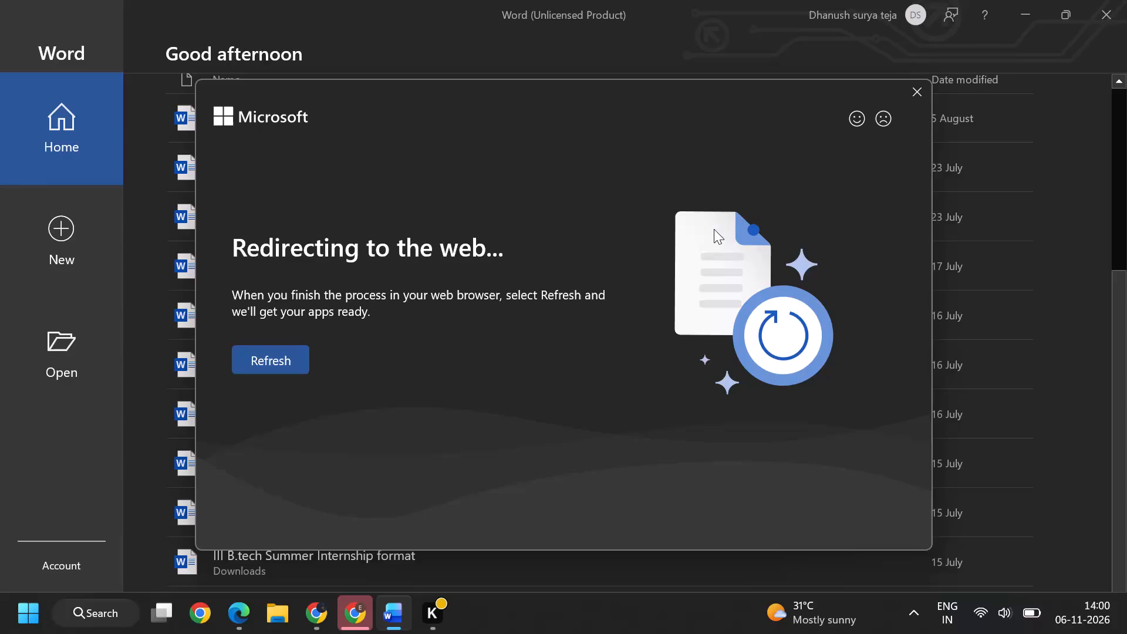
Dismiss the Microsoft web-redirect dialog to get back to the list of recent documents.
click(912, 87)
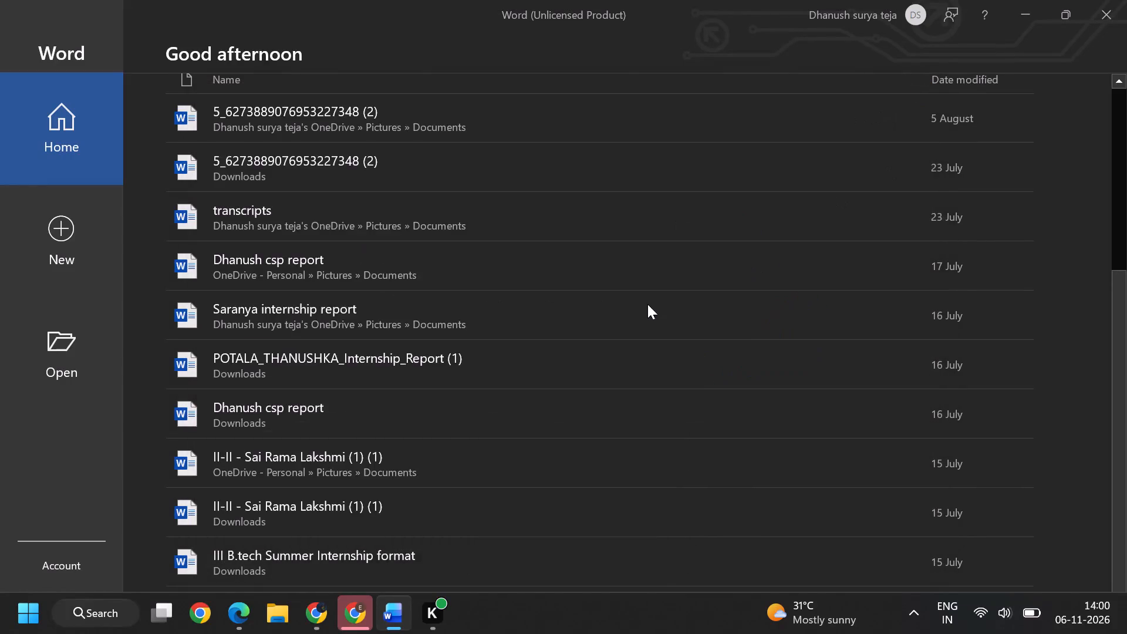
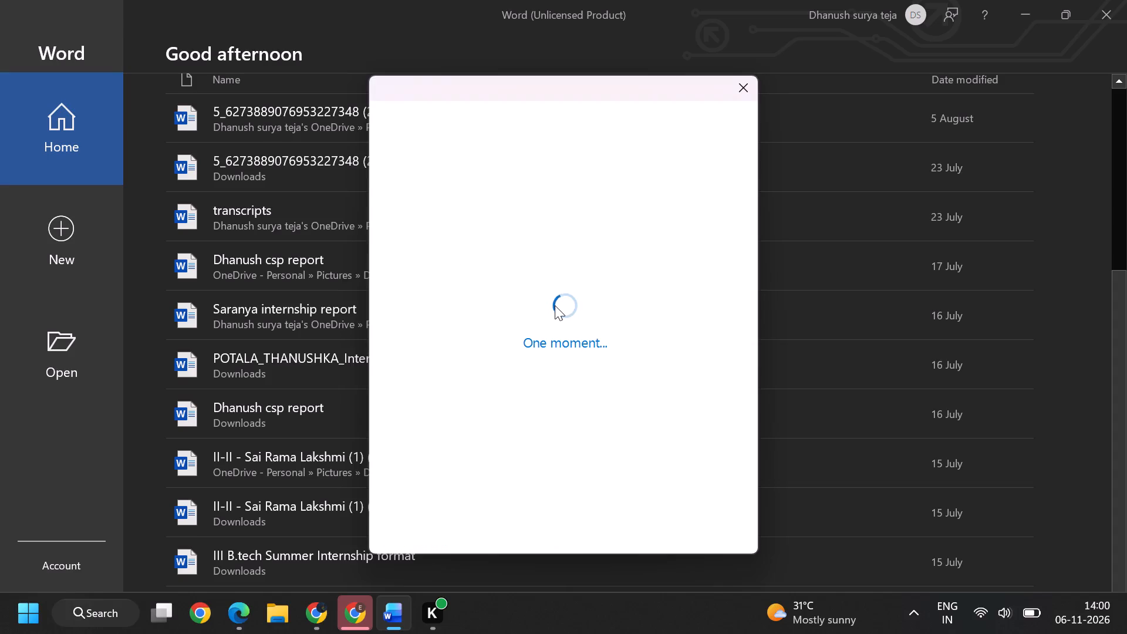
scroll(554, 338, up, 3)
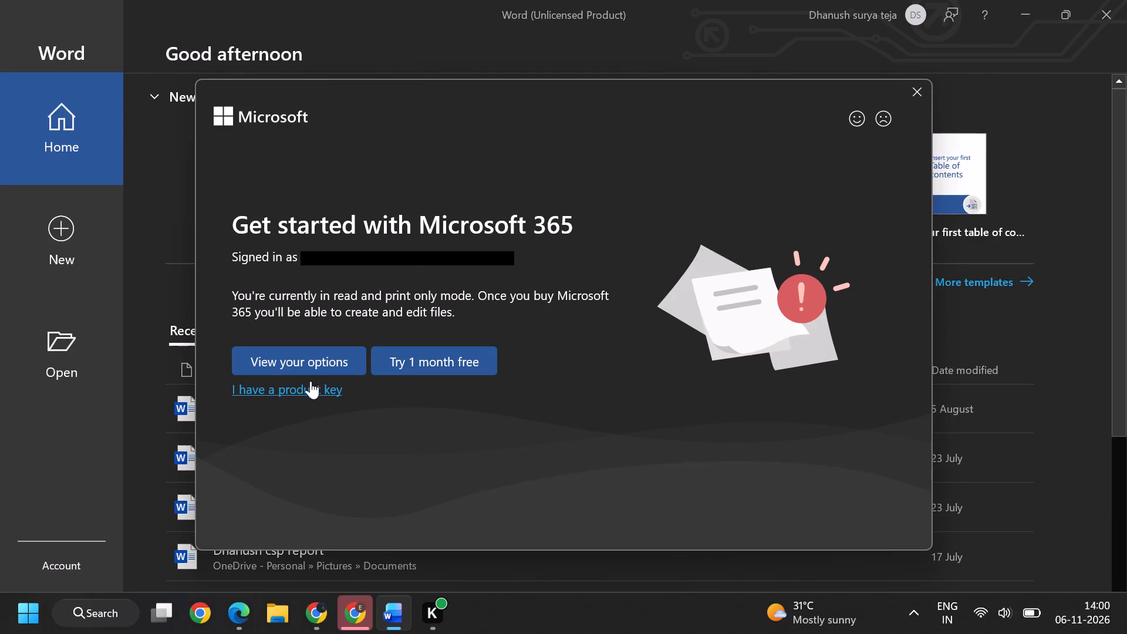
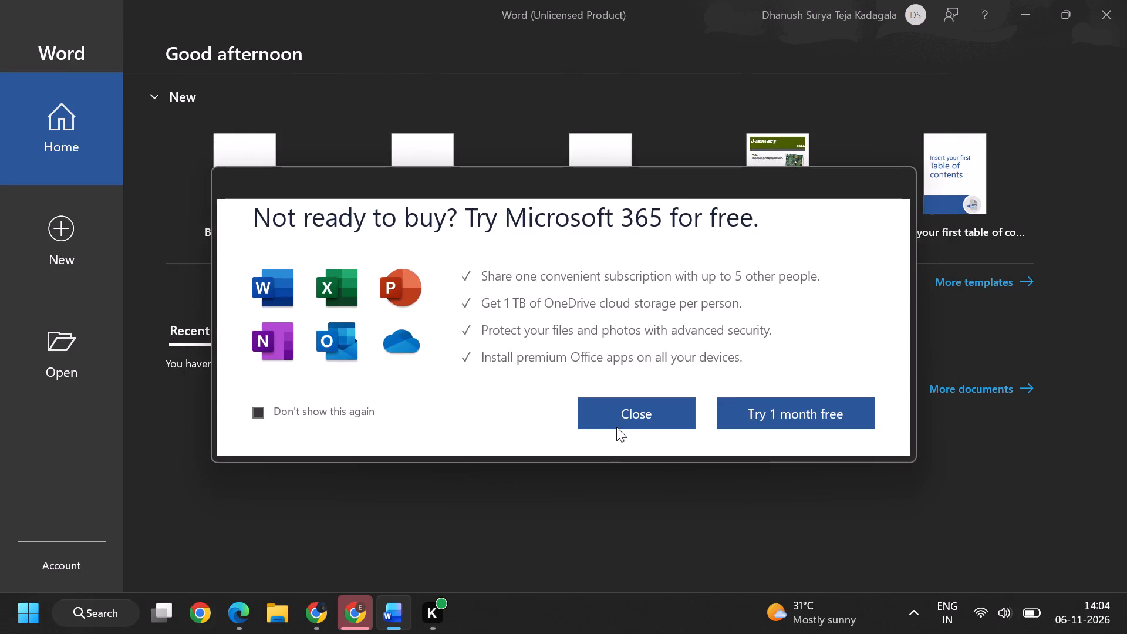
Dismiss the Microsoft 365 one-month free trial offer without starting the trial.
click(616, 427)
Complete the Microsoft privacy setup, choosing not to send optional diagnostic and usage data.
scroll(855, 431, down, 4)
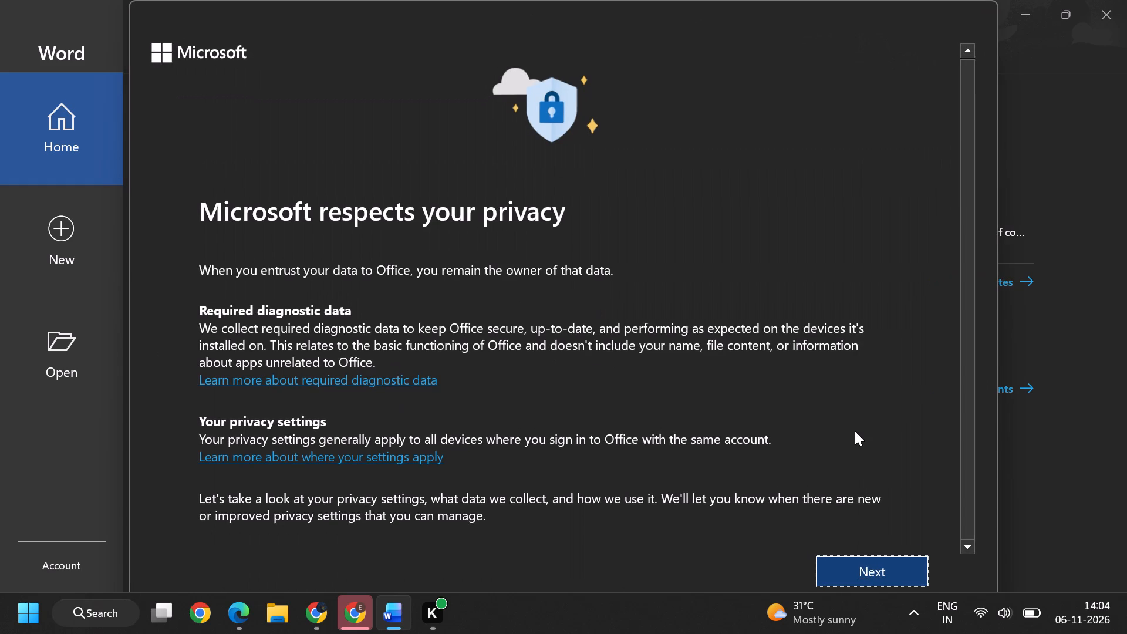
click(842, 582)
scroll(728, 447, down, 3)
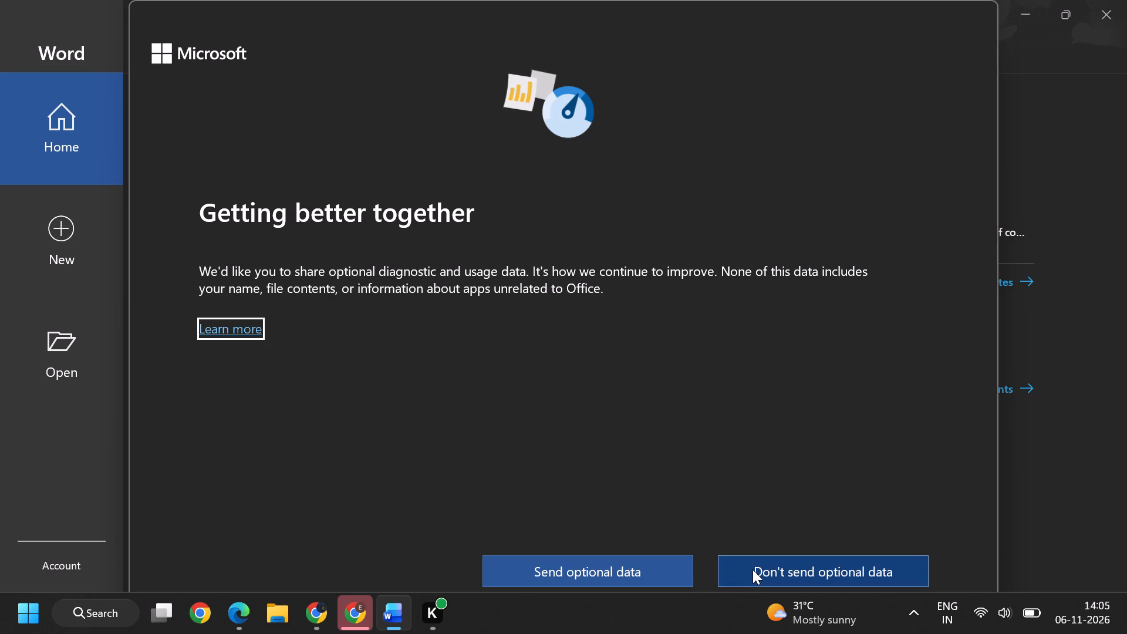
click(776, 562)
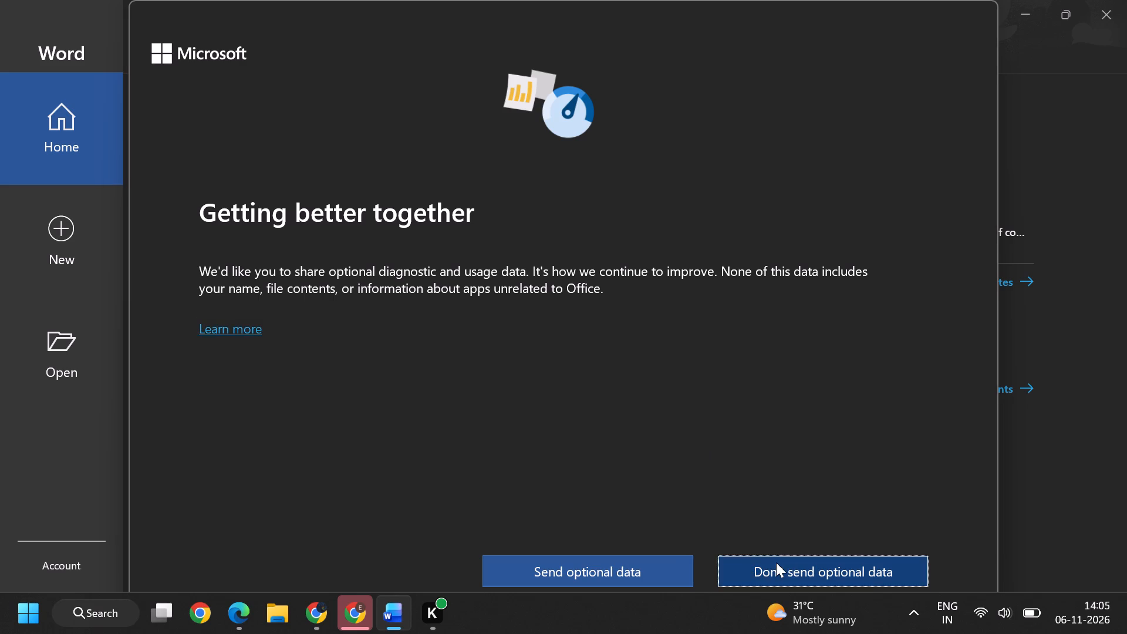
click(870, 564)
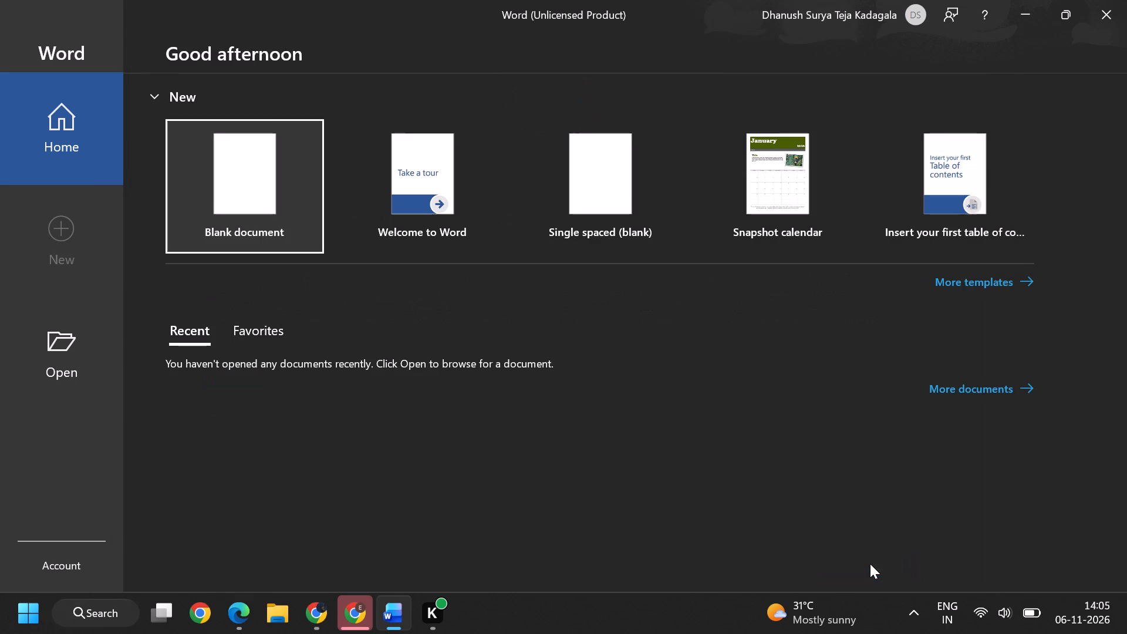
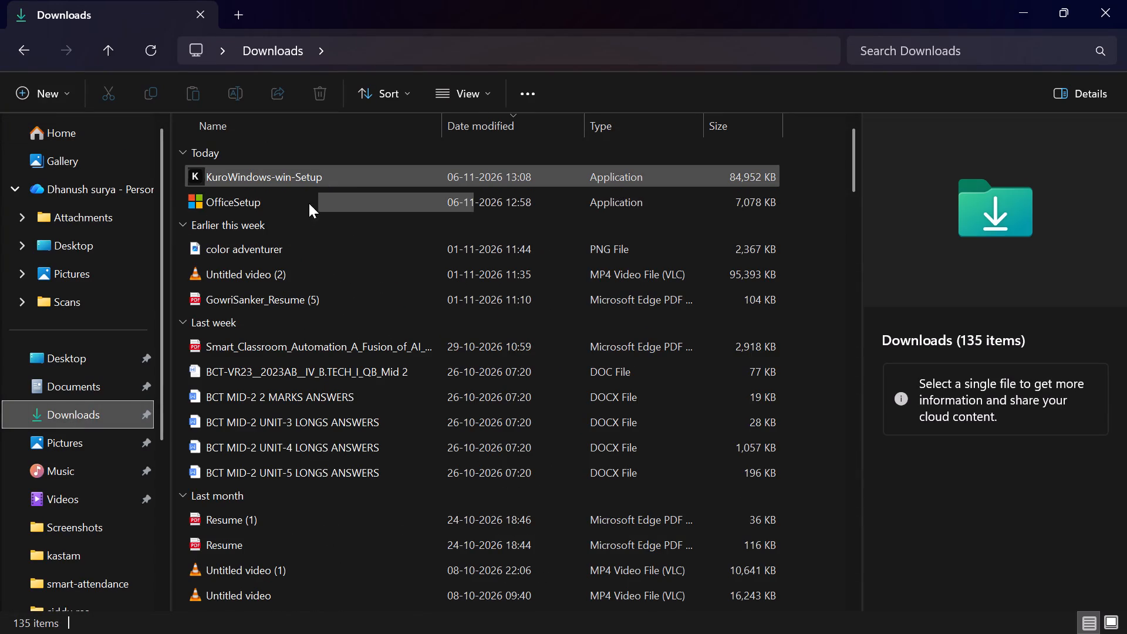
Open the resume PDF numbered (5) from this week's files in the Downloads folder and look over its contents.
double_click(241, 292)
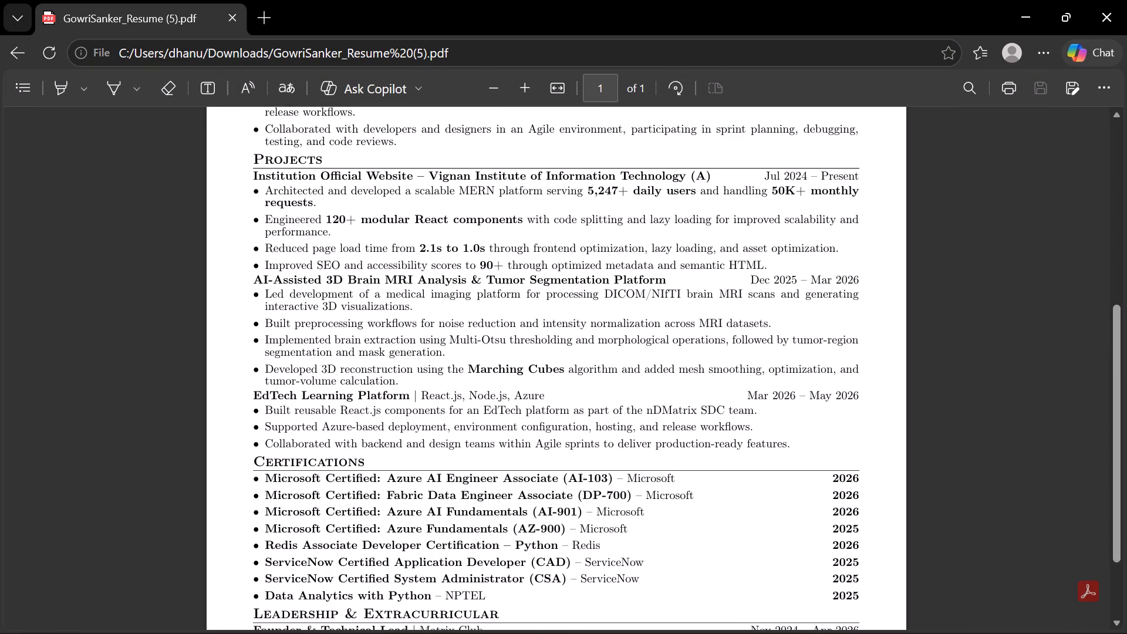
scroll(458, 363, up, 3)
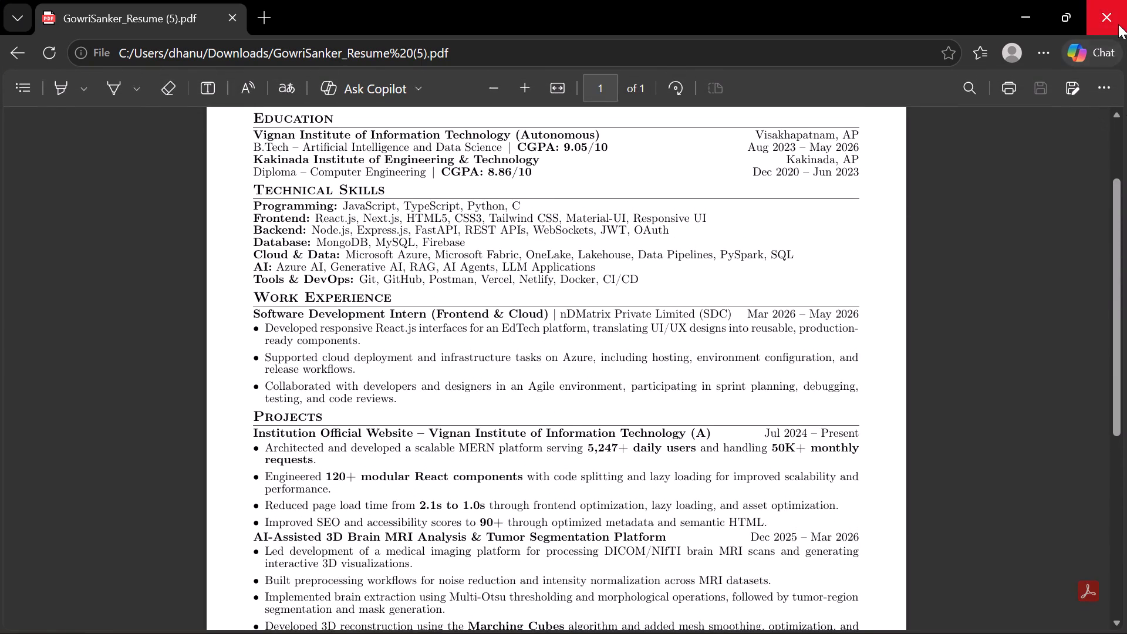
Close the resume PDF and bring up the file actions for the resume numbered (5) in the Downloads folder.
click(1118, 24)
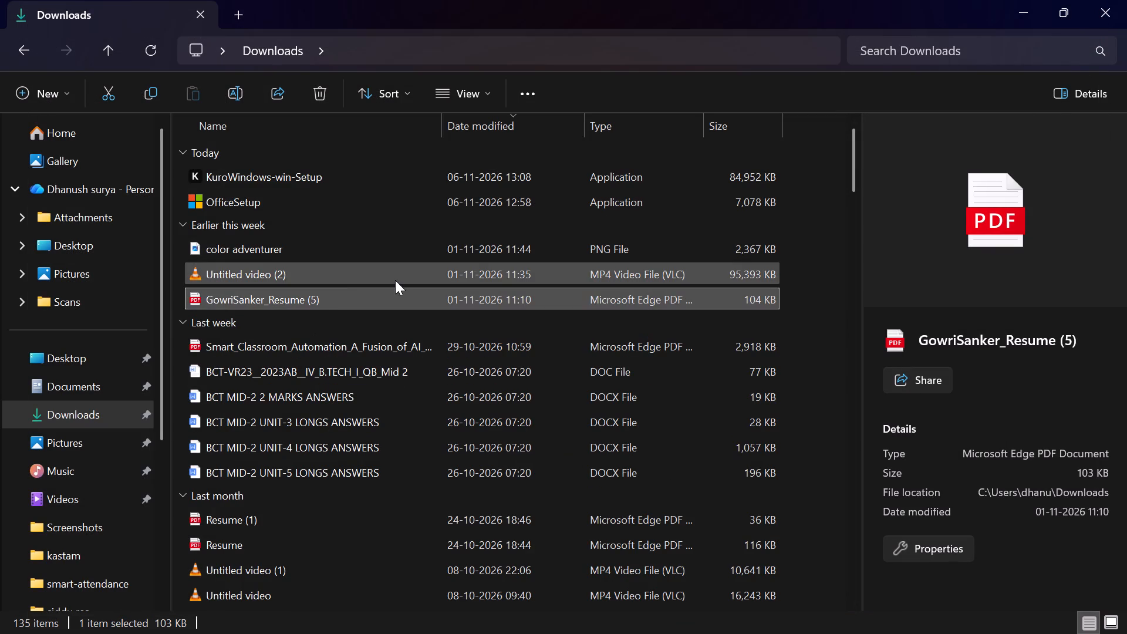
right_click(349, 302)
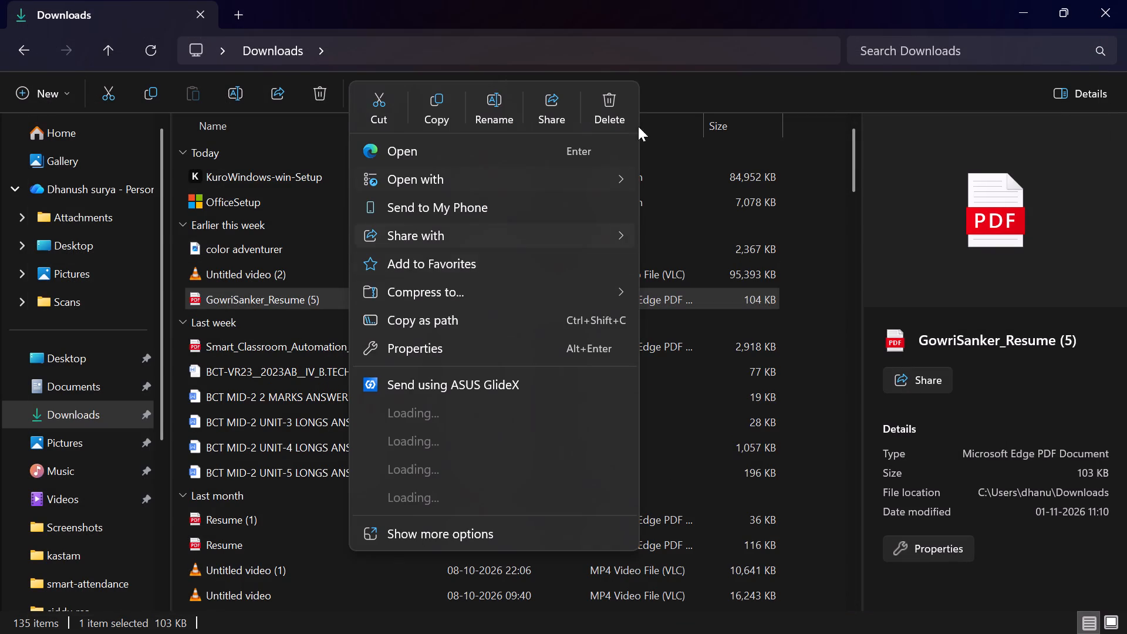
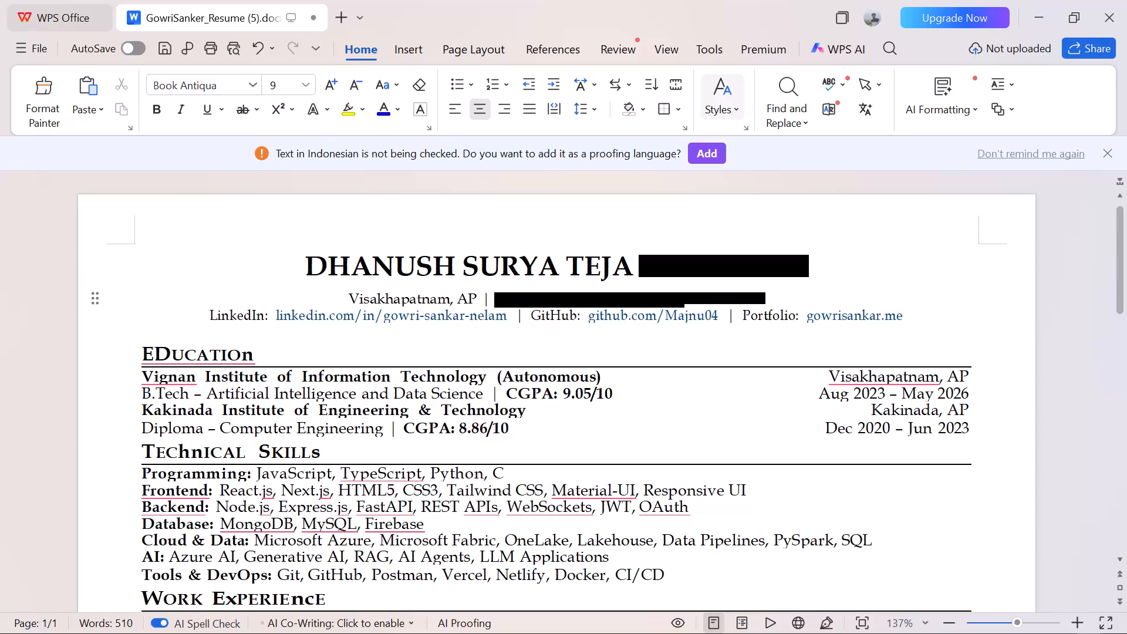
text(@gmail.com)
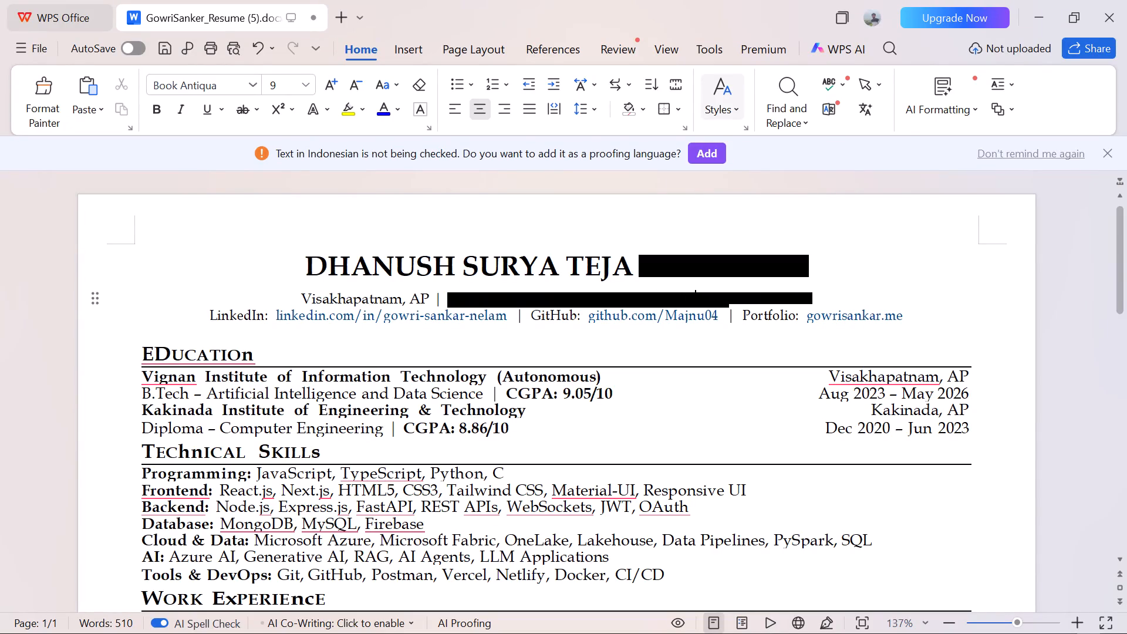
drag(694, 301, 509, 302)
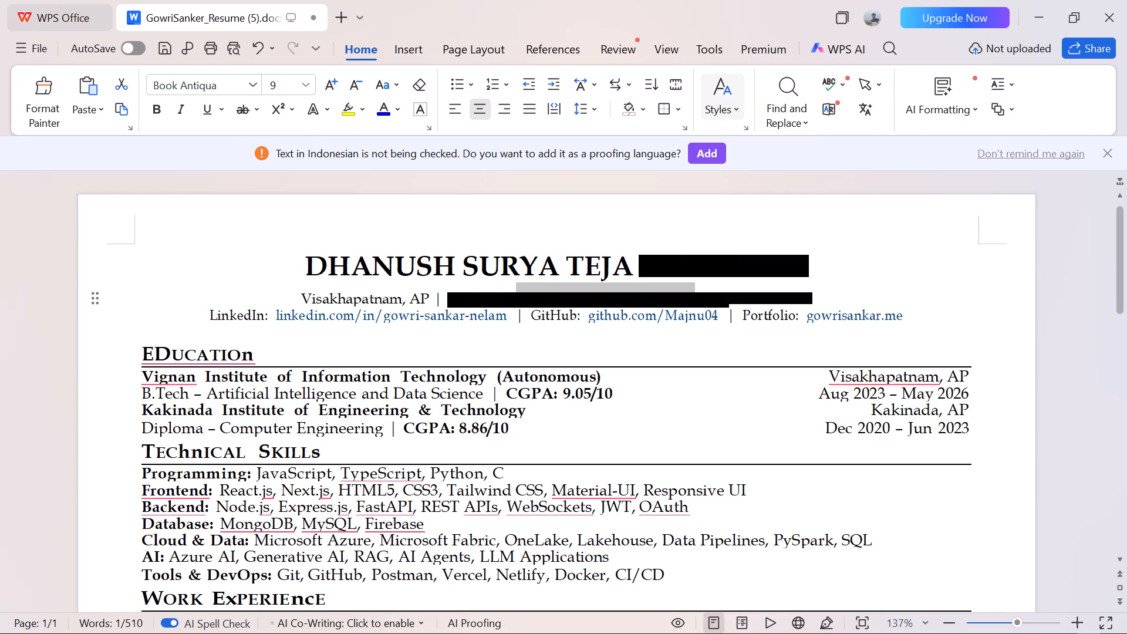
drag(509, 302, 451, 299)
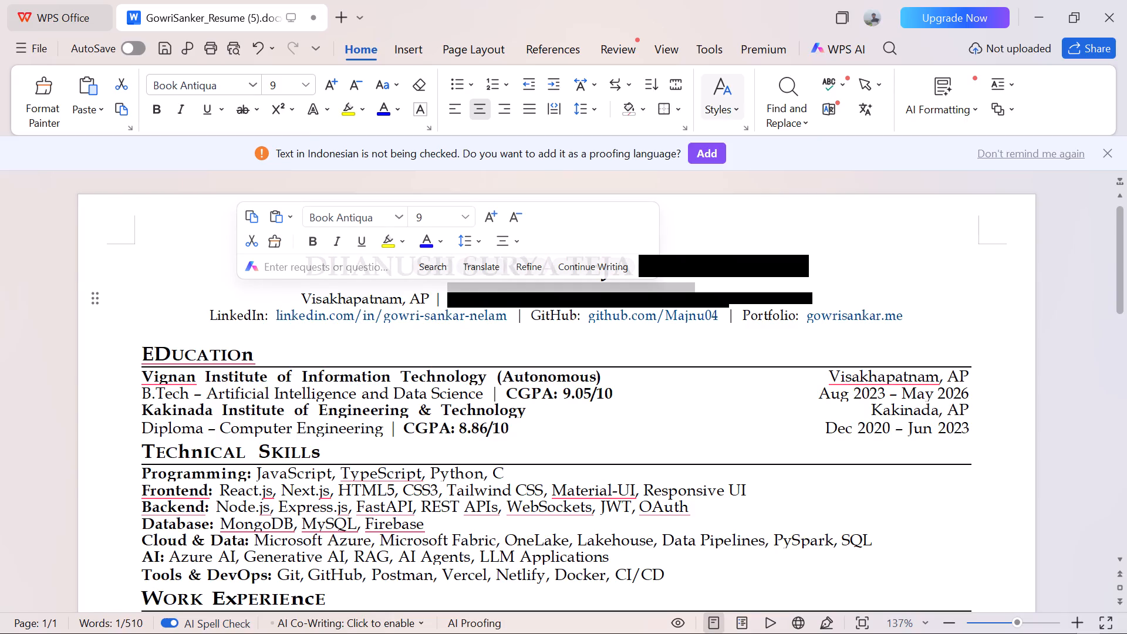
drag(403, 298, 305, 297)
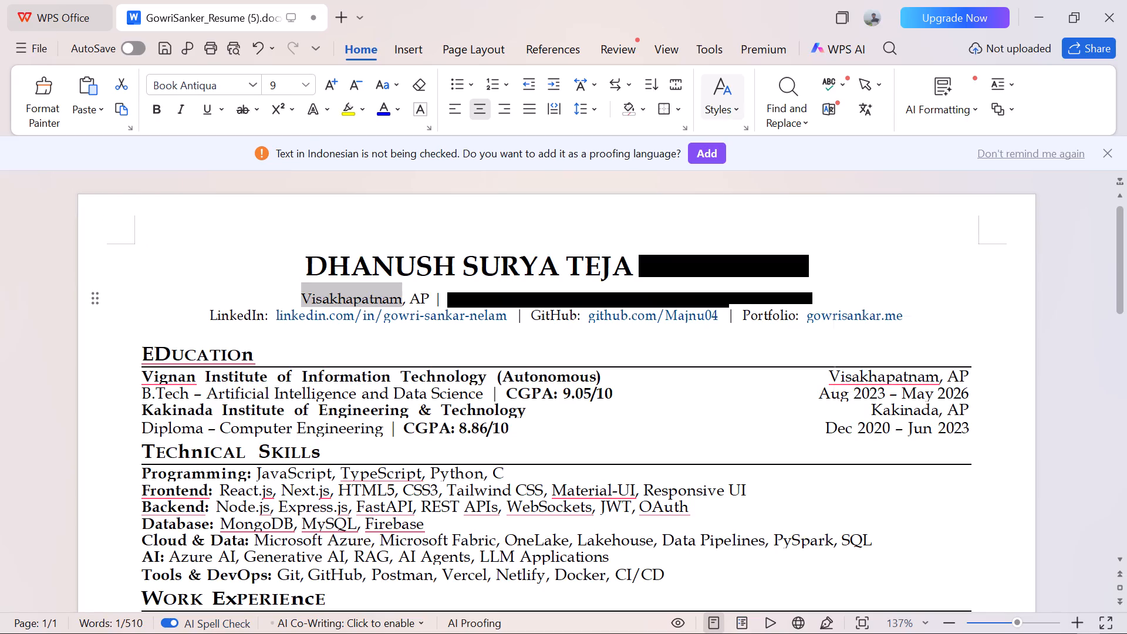
Delete the last character at the end of the contact line under the resume's name heading.
click(815, 299)
key(BackSpace)
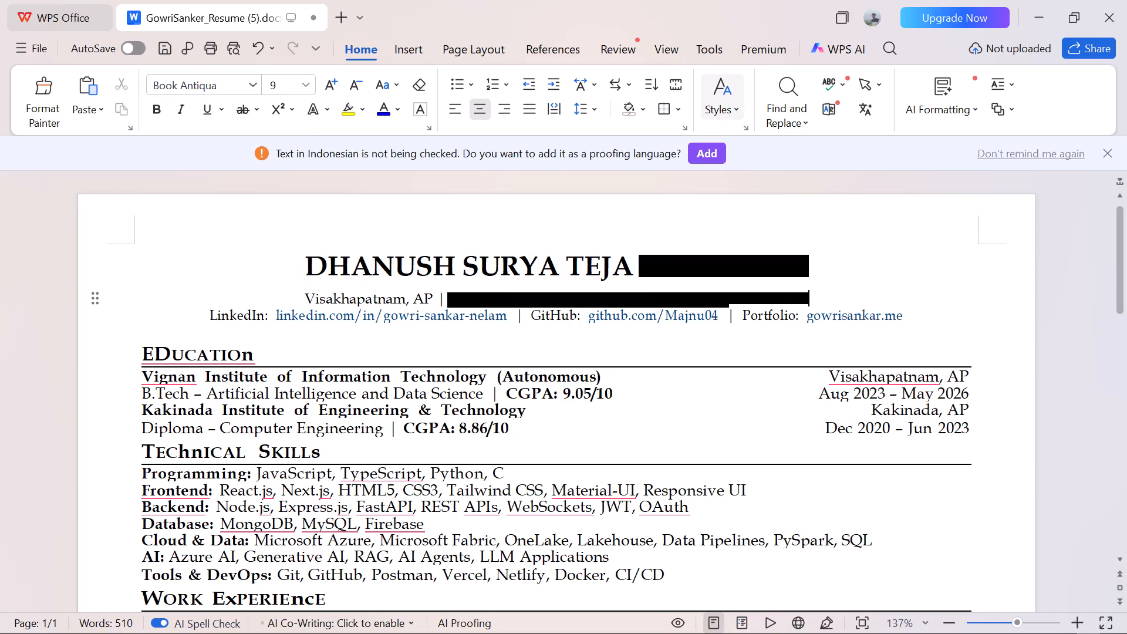
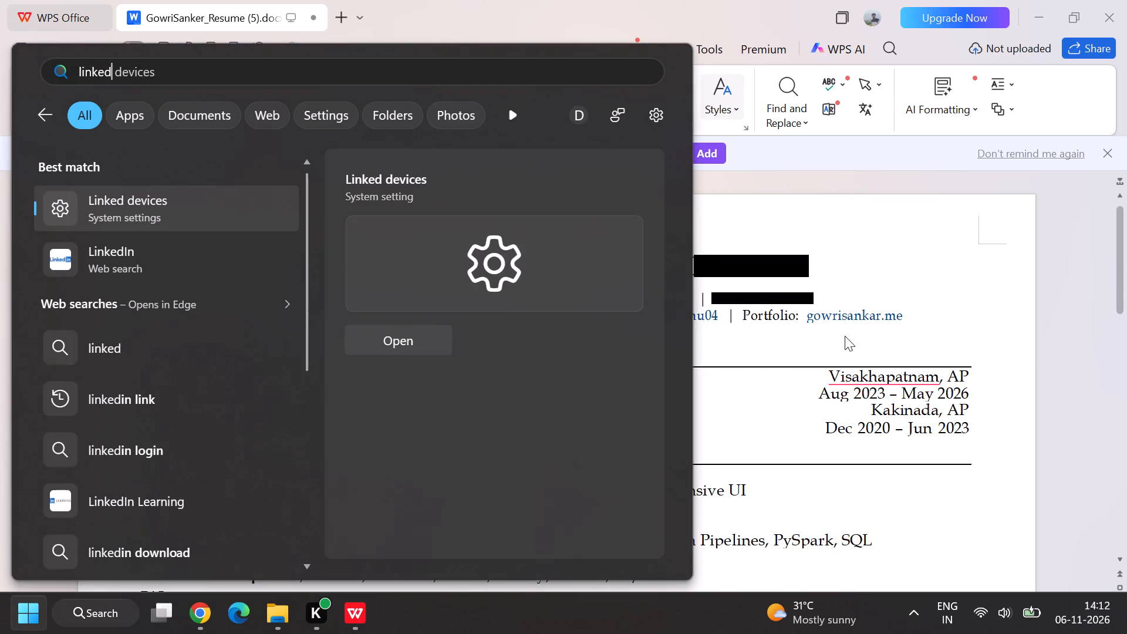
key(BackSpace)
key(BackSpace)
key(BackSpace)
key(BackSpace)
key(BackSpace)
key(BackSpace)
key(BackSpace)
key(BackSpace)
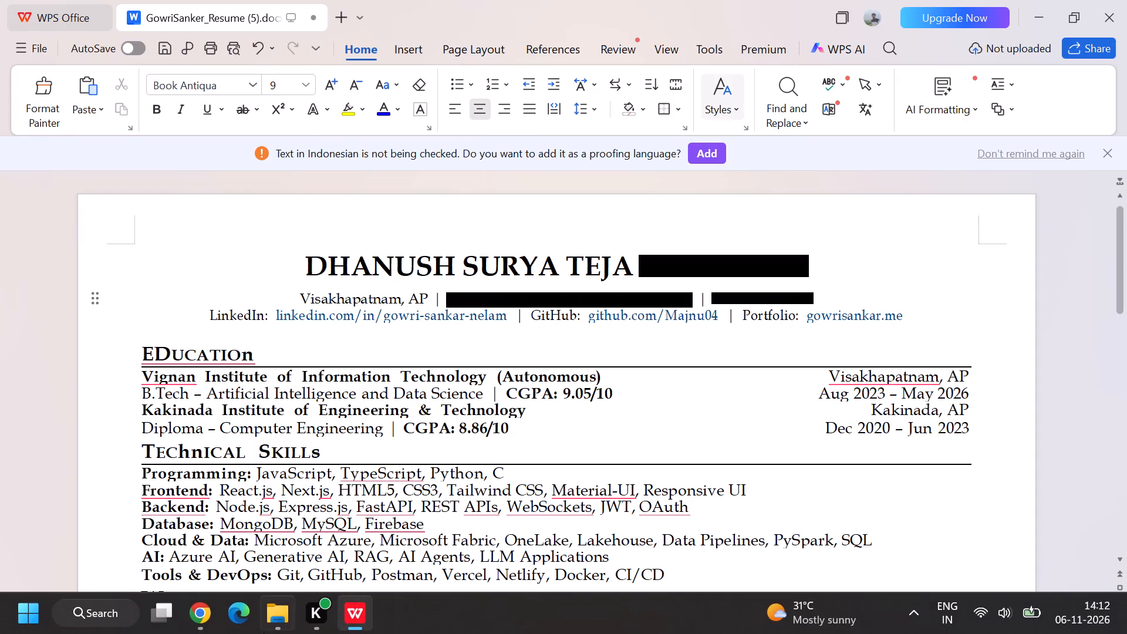
Switch to Chrome and open a new window under the second of the other Chrome profiles.
click(203, 609)
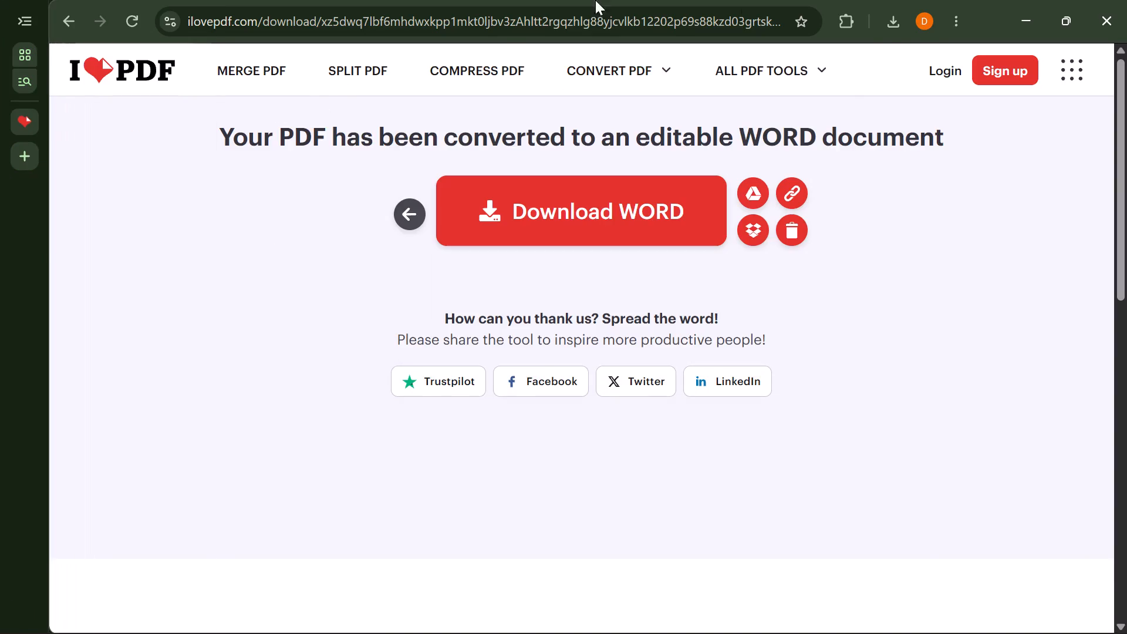
click(920, 28)
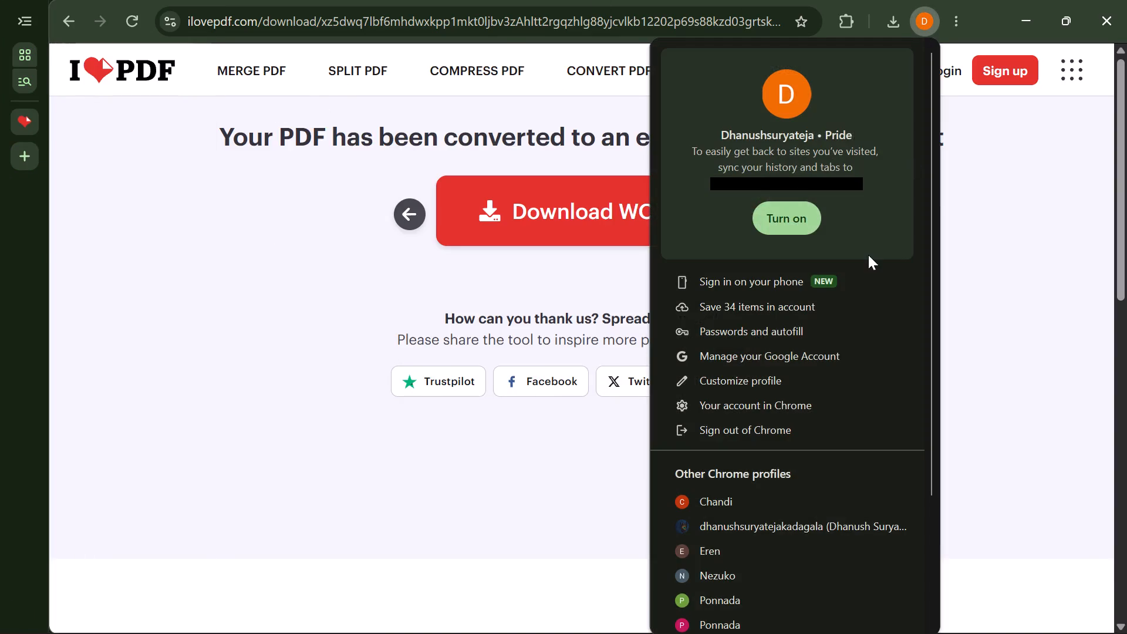
click(772, 528)
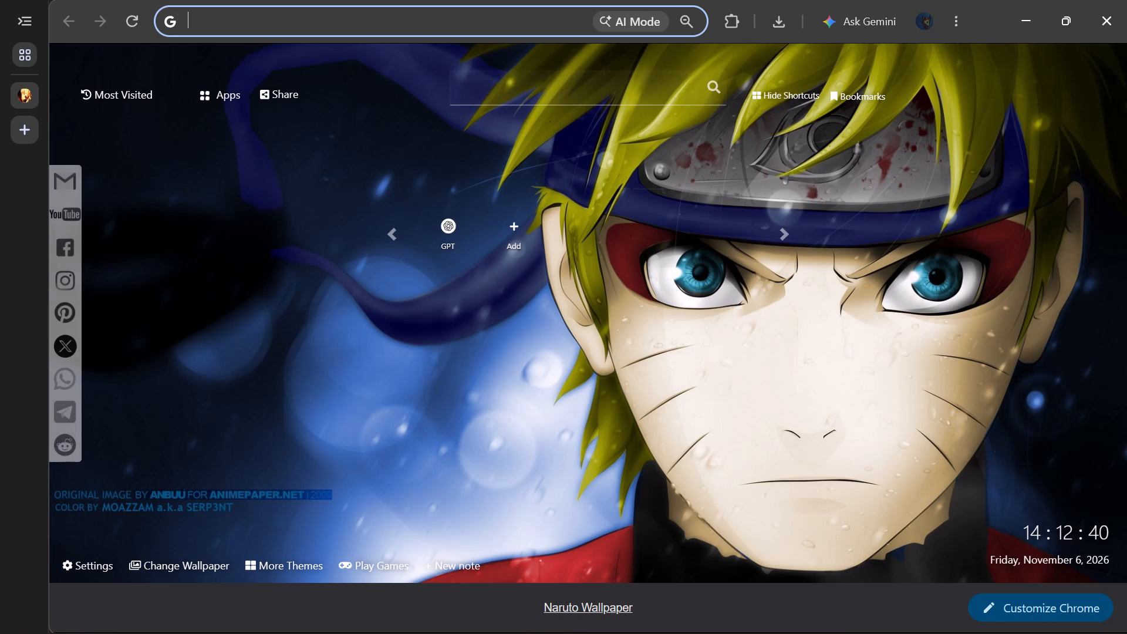
Search the web for "linked in" and open the LinkedIn India site from the results.
click(561, 98)
text(linke)
key(BackSpace)
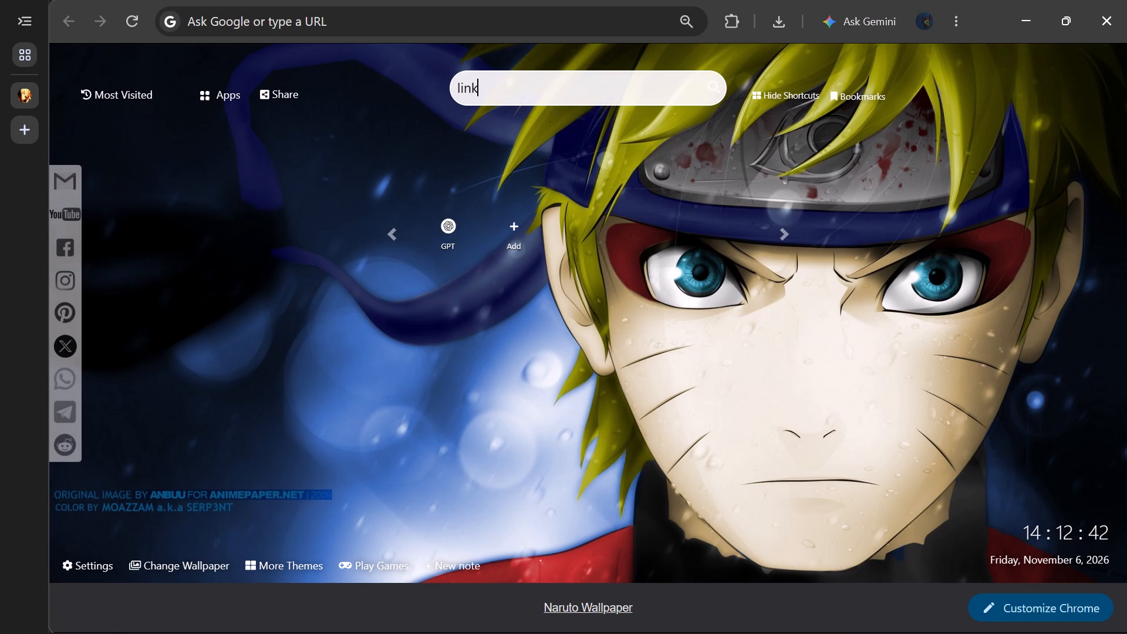
text(ed in)
key(Return)
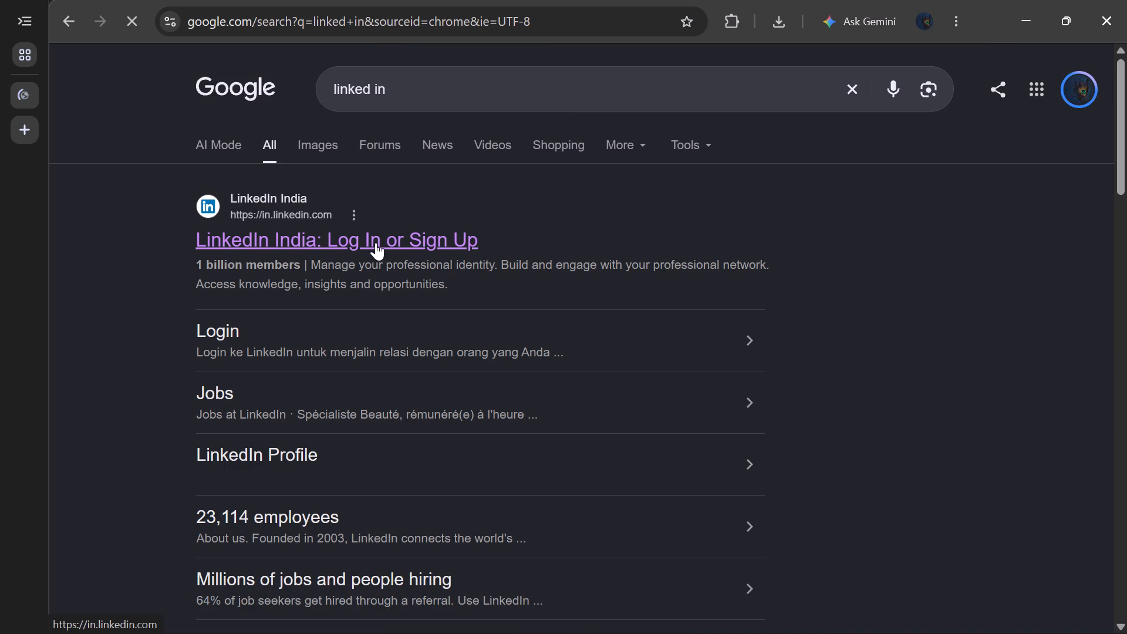
click(376, 242)
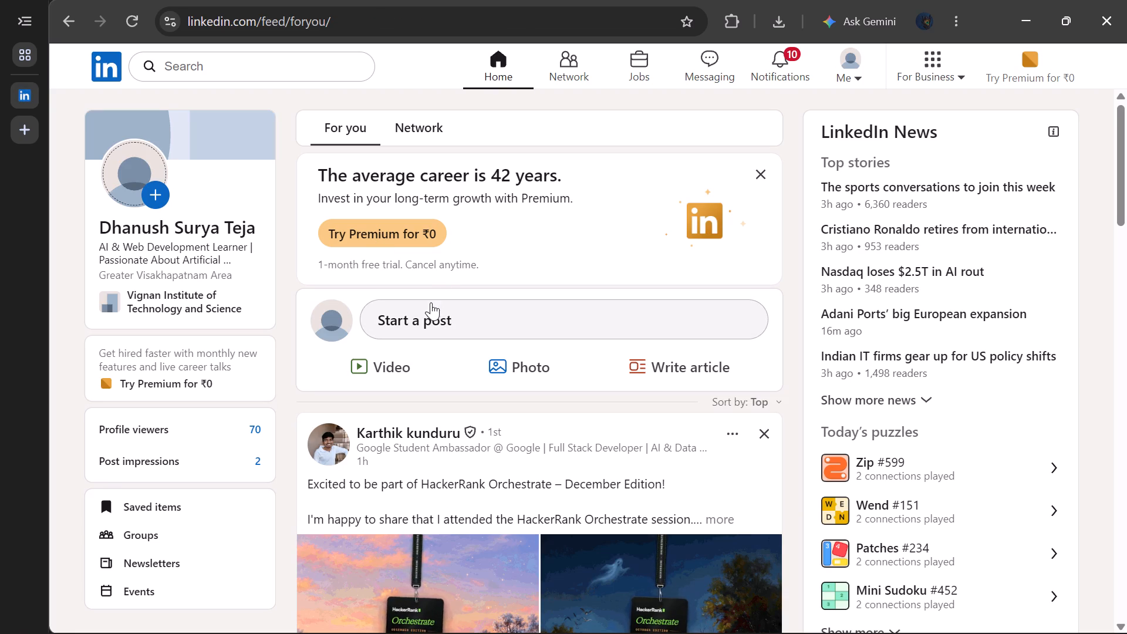
Look through the LinkedIn home feed and like the post about HackerRank Orchestrate – December Edition.
right_click(622, 299)
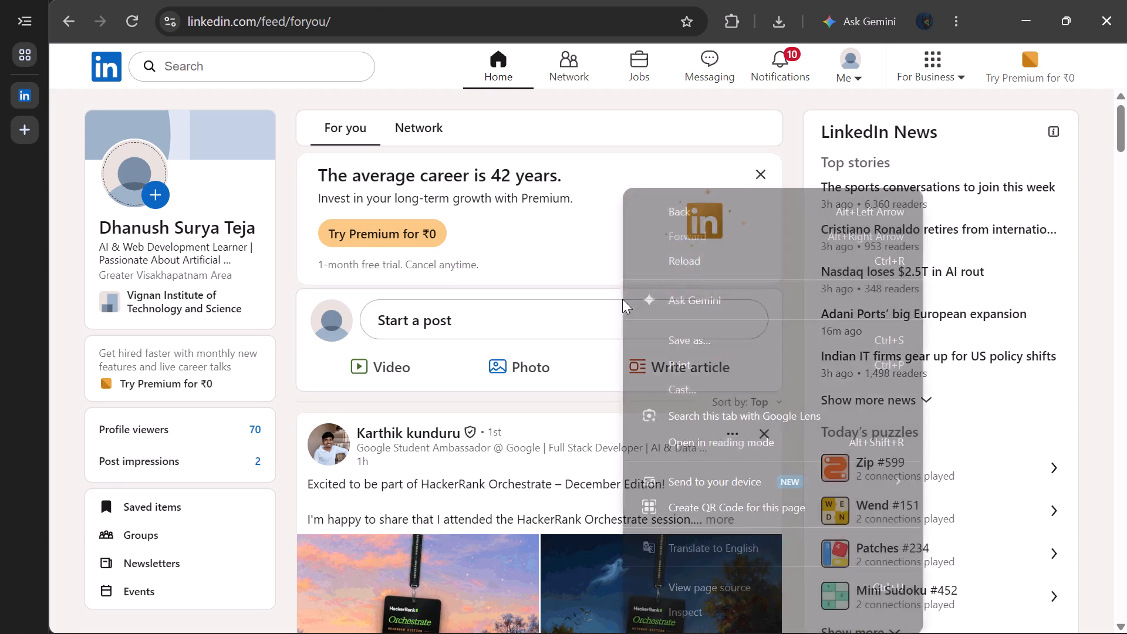
scroll(622, 299, down, 2)
scroll(563, 352, down, 2)
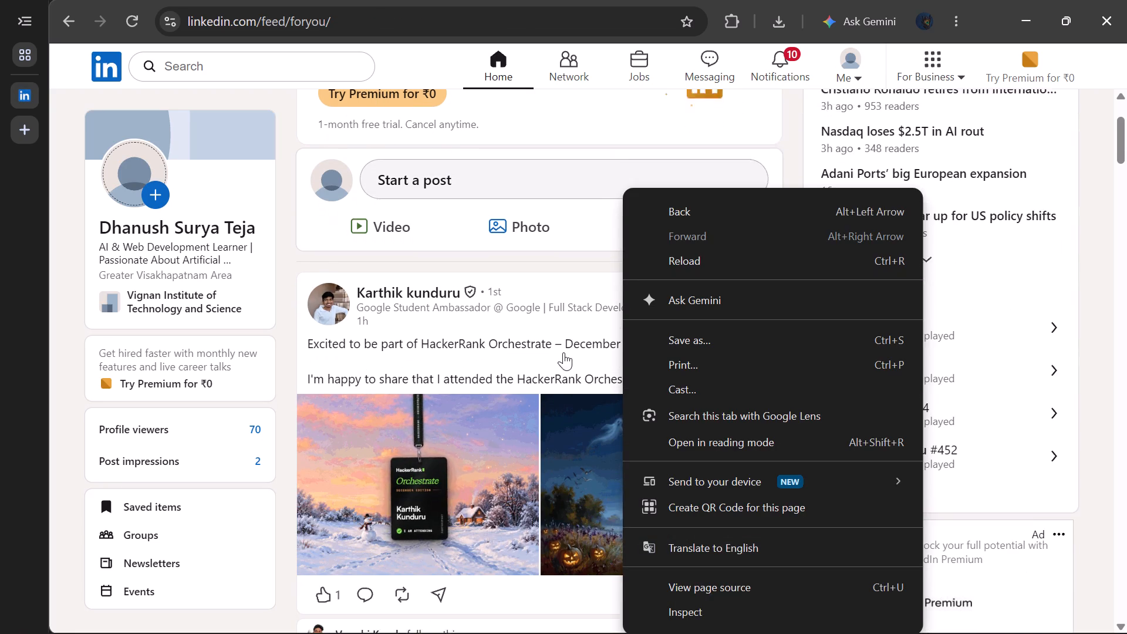
scroll(563, 352, down, 2)
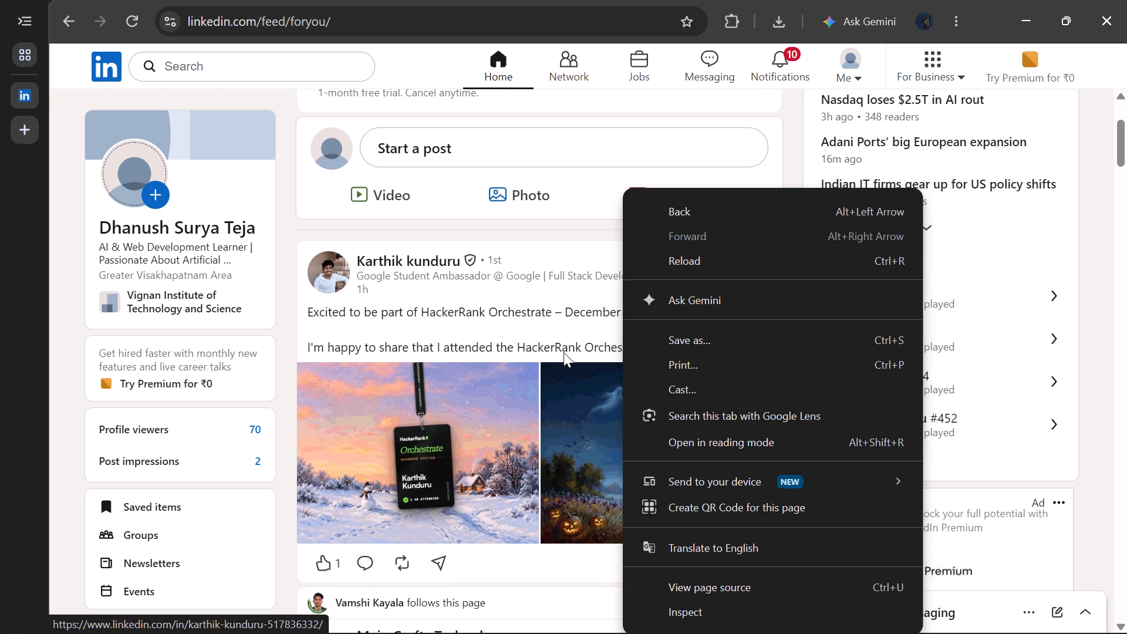
scroll(563, 352, down, 3)
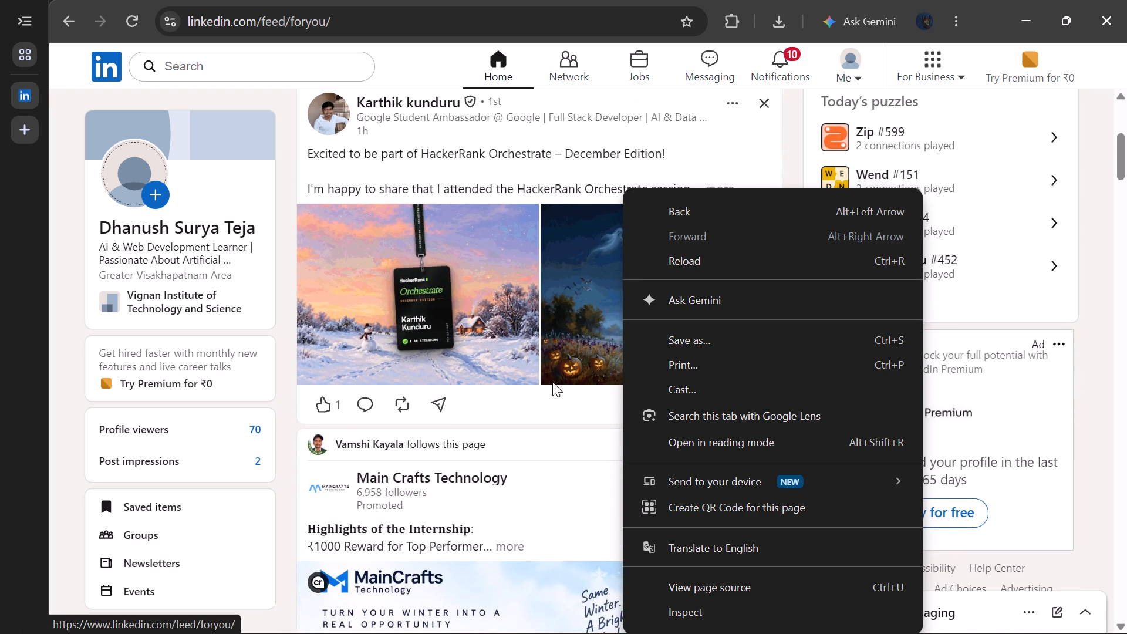
scroll(552, 382, down, 1)
click(547, 358)
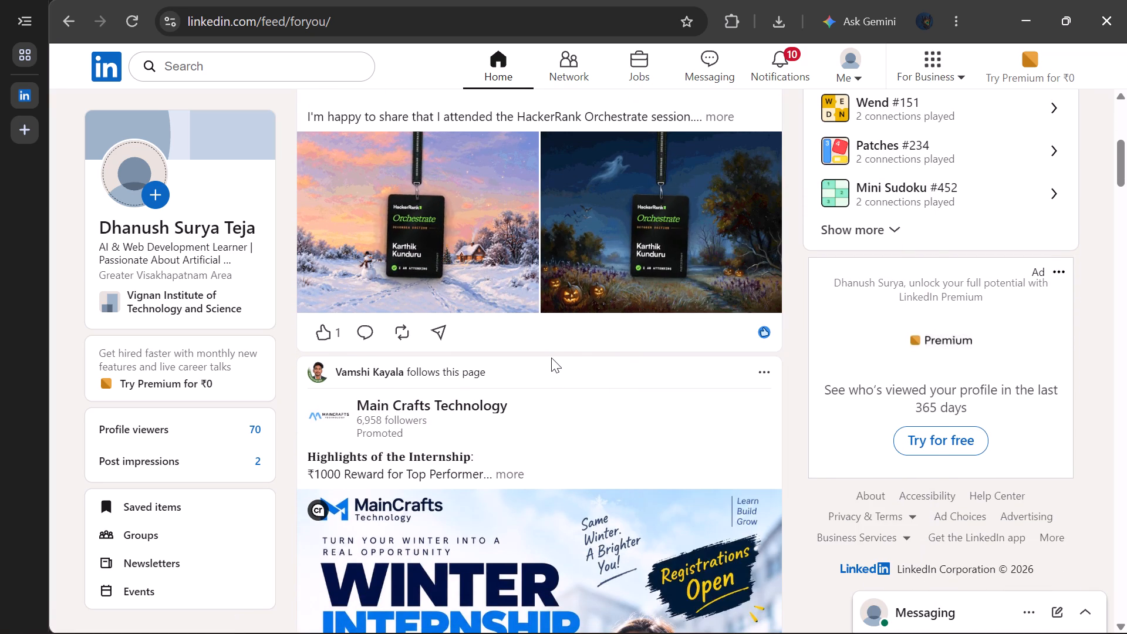
scroll(590, 304, up, 1)
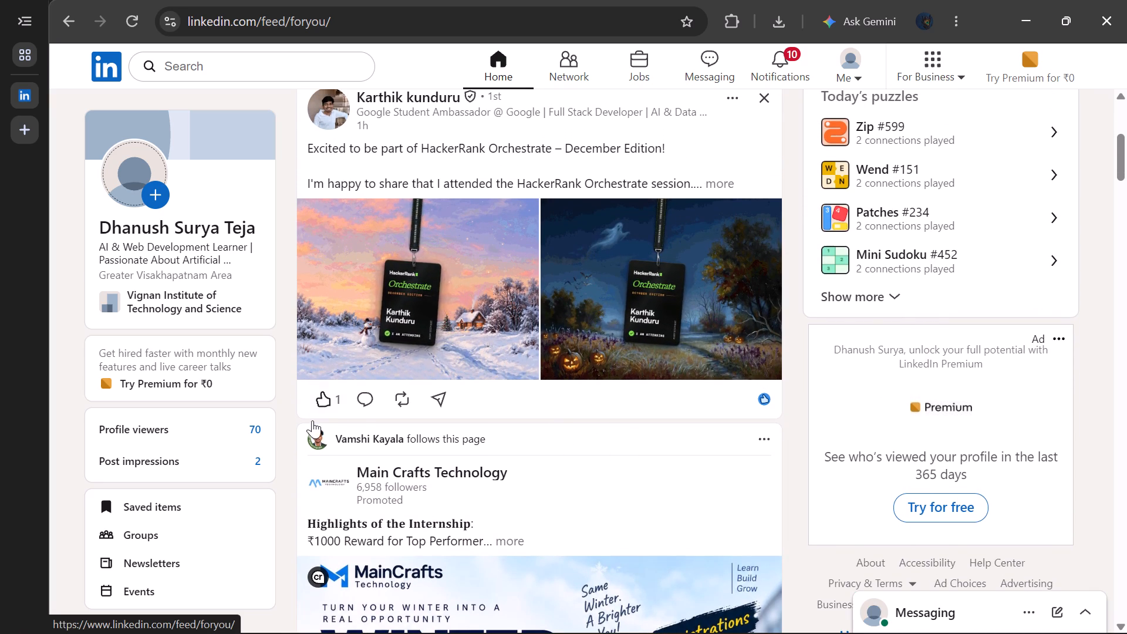
click(325, 404)
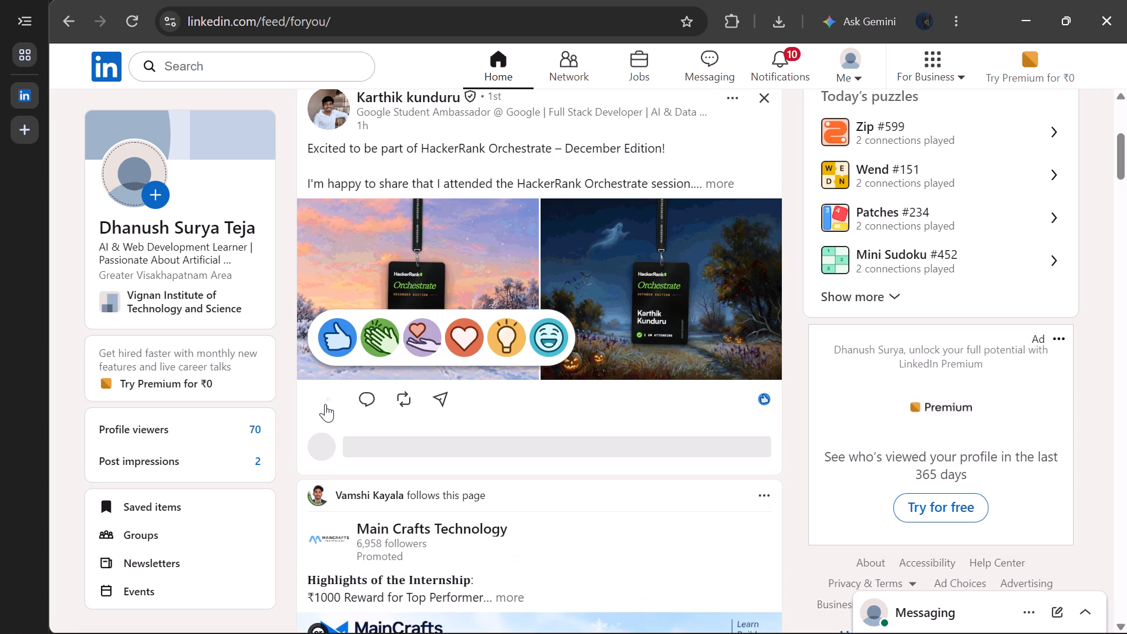
Open the account's own LinkedIn profile and copy the full address shown under Public profile & URL.
scroll(325, 404, down, 4)
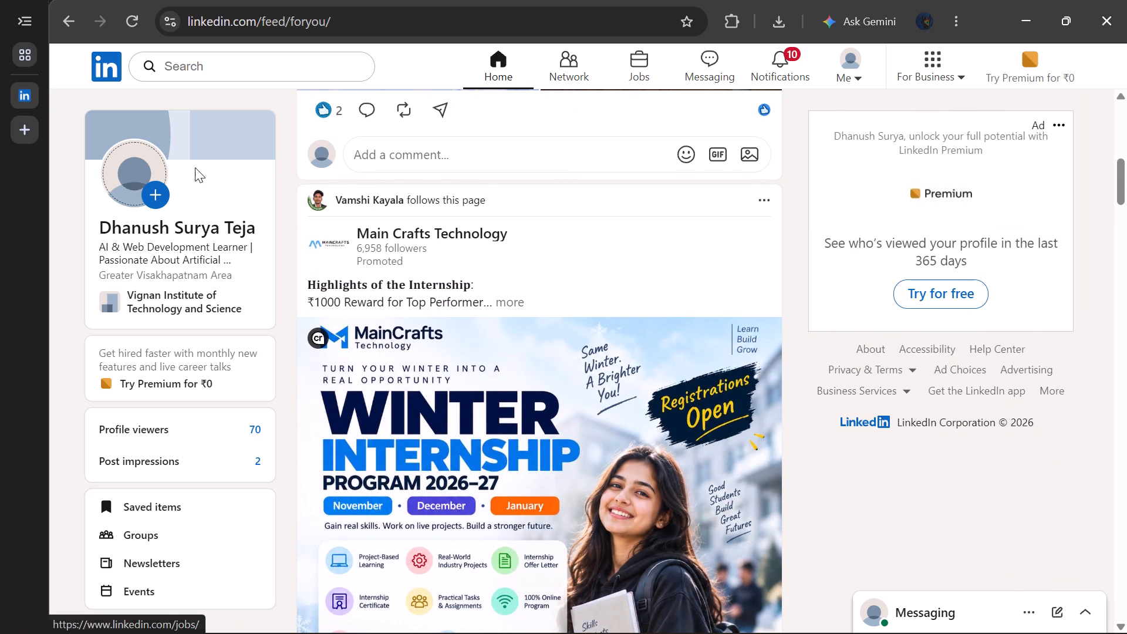
click(223, 252)
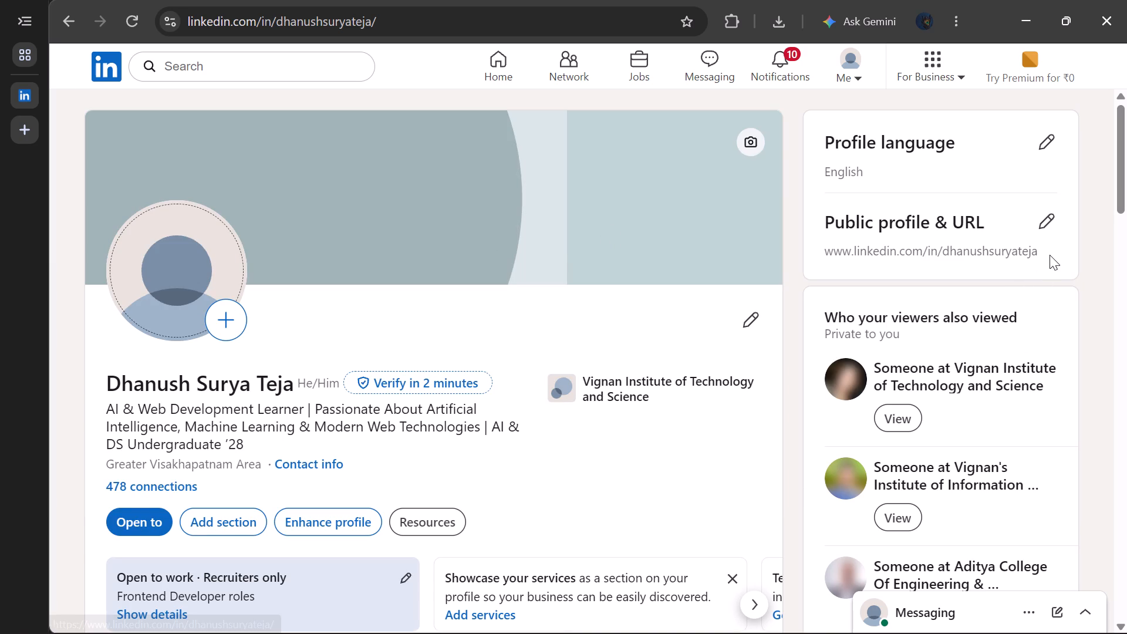
drag(1045, 252, 859, 279)
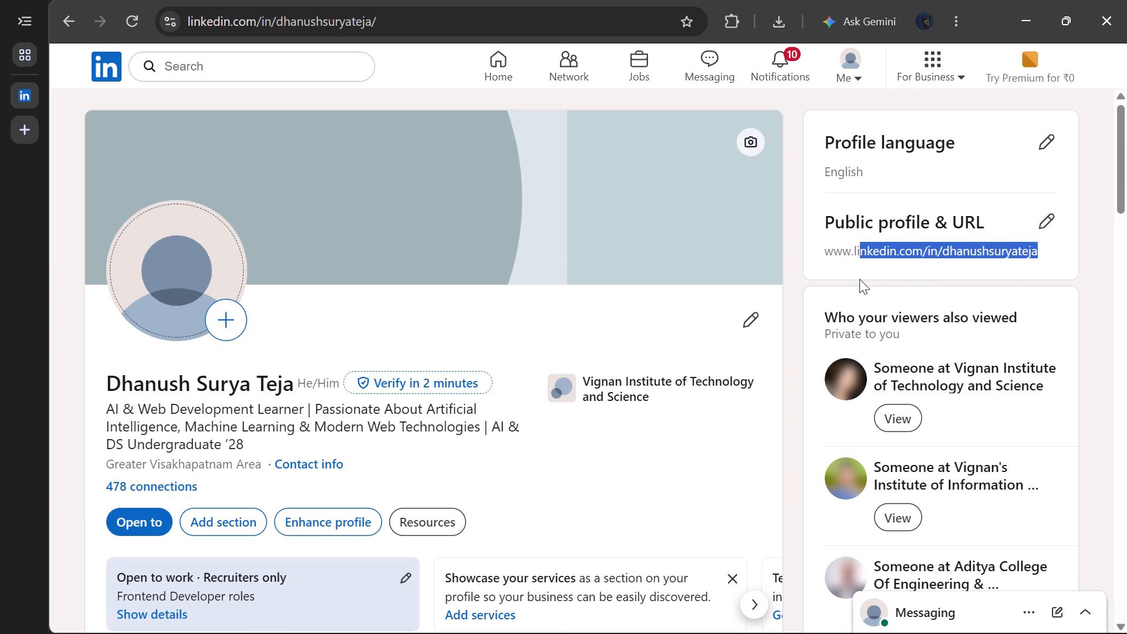
drag(859, 279, 828, 282)
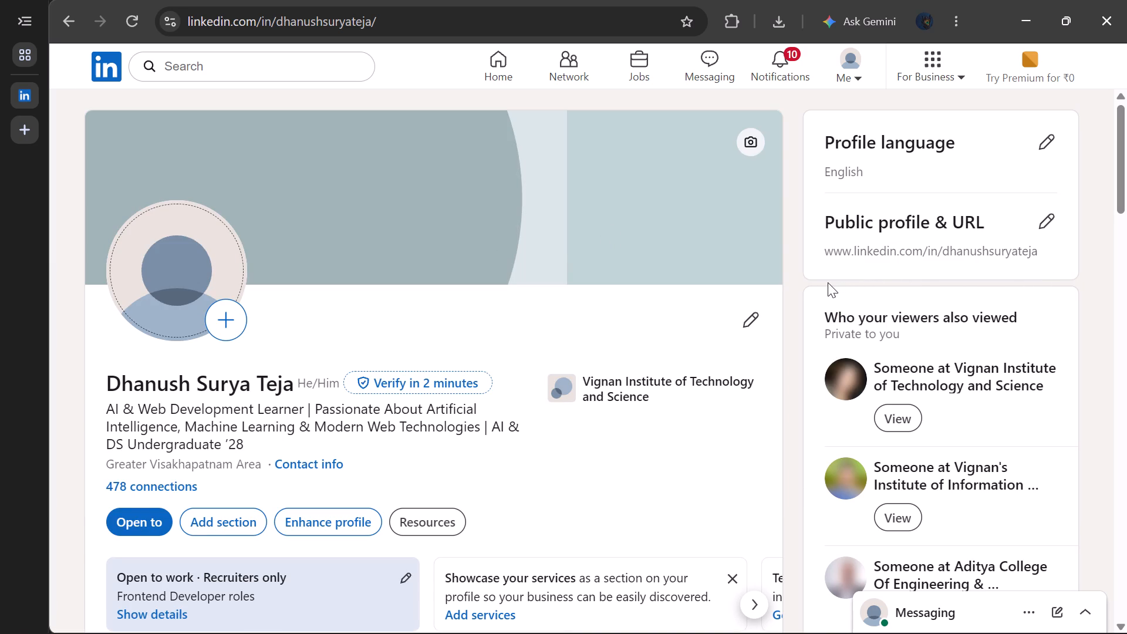
drag(828, 282, 822, 272)
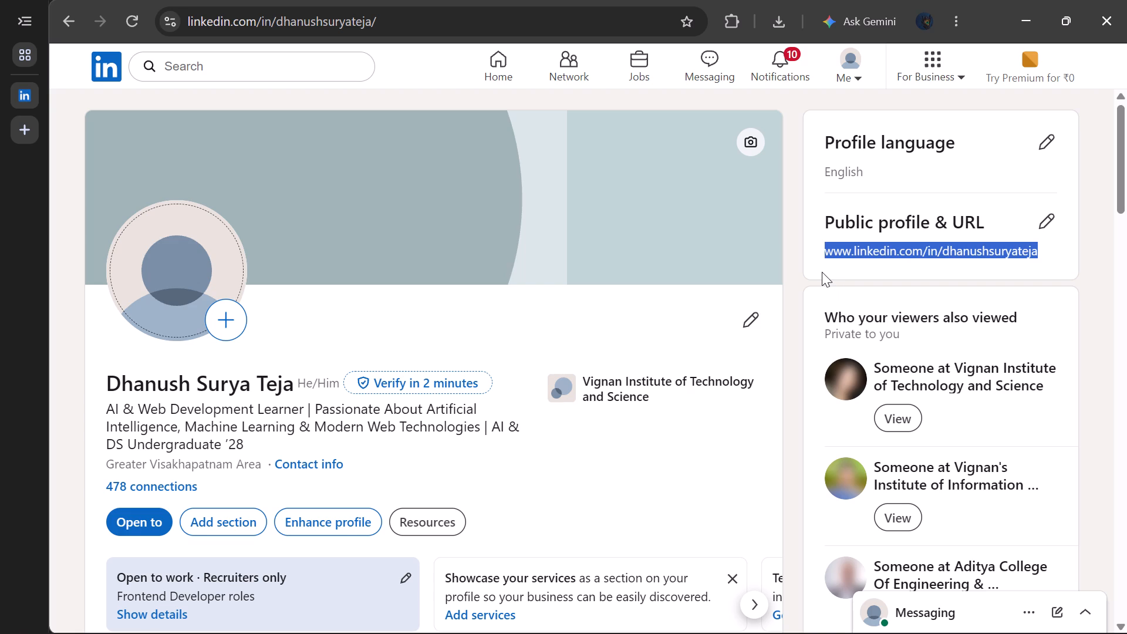
key(ctrl+c)
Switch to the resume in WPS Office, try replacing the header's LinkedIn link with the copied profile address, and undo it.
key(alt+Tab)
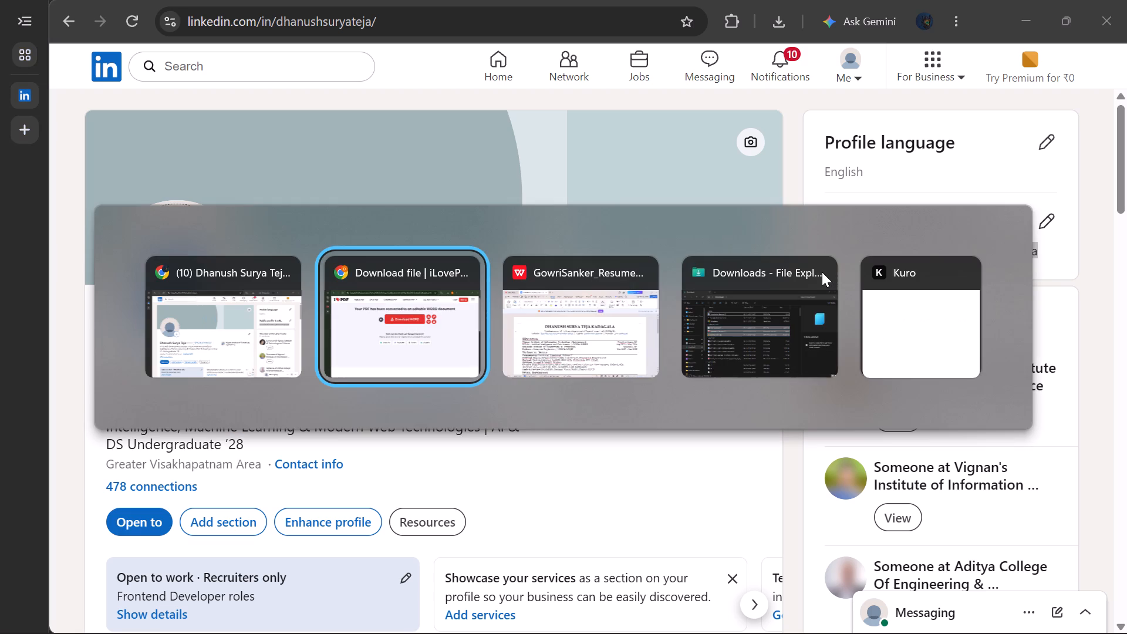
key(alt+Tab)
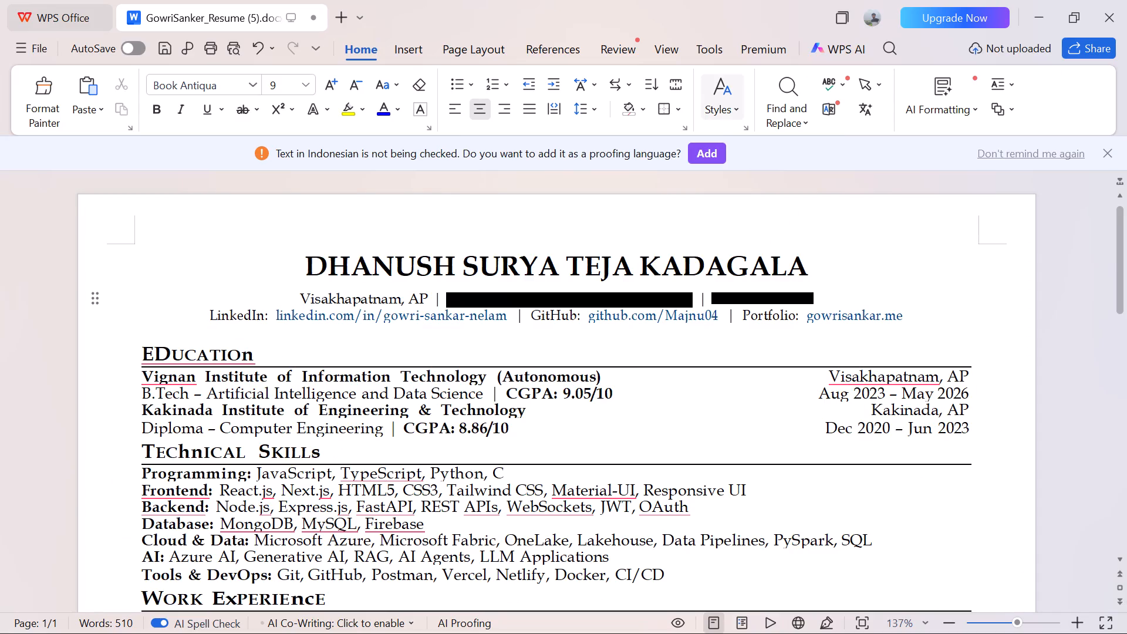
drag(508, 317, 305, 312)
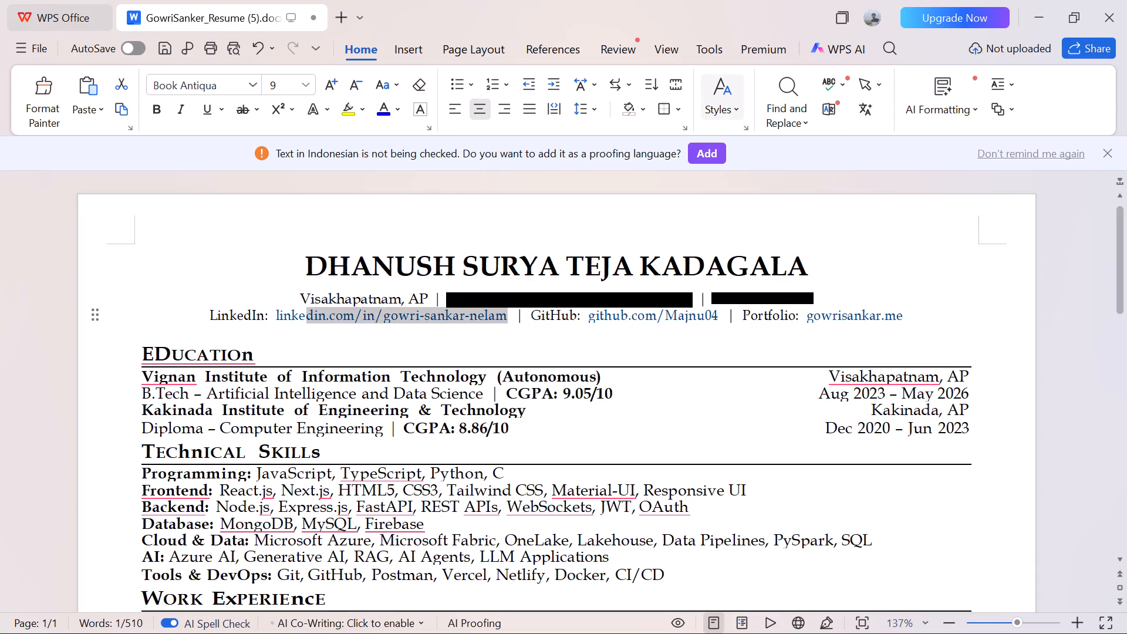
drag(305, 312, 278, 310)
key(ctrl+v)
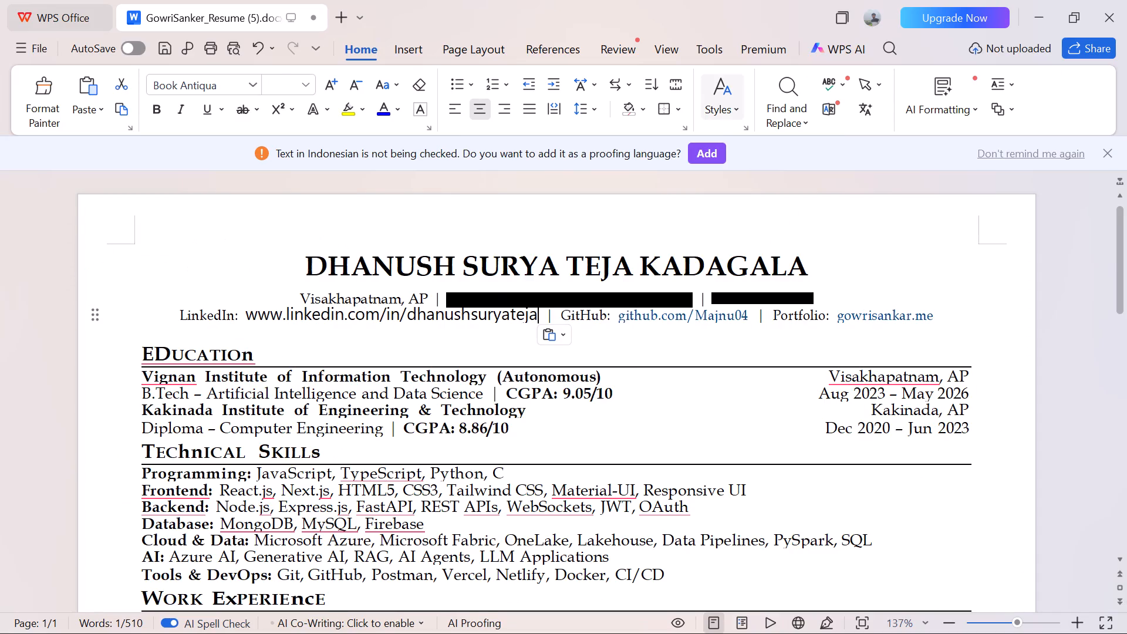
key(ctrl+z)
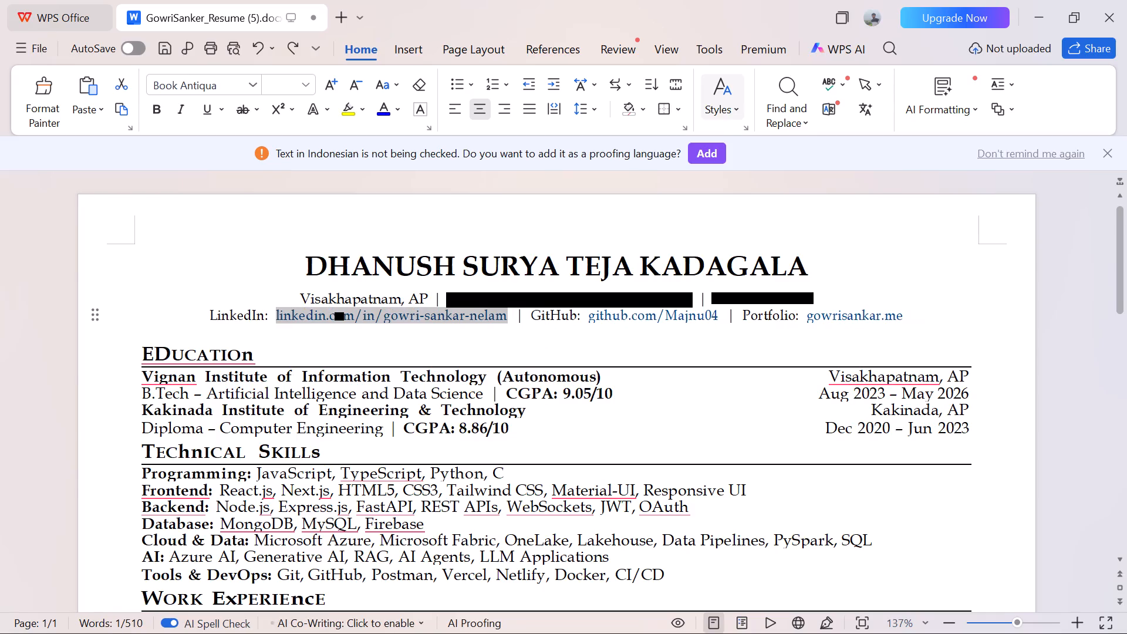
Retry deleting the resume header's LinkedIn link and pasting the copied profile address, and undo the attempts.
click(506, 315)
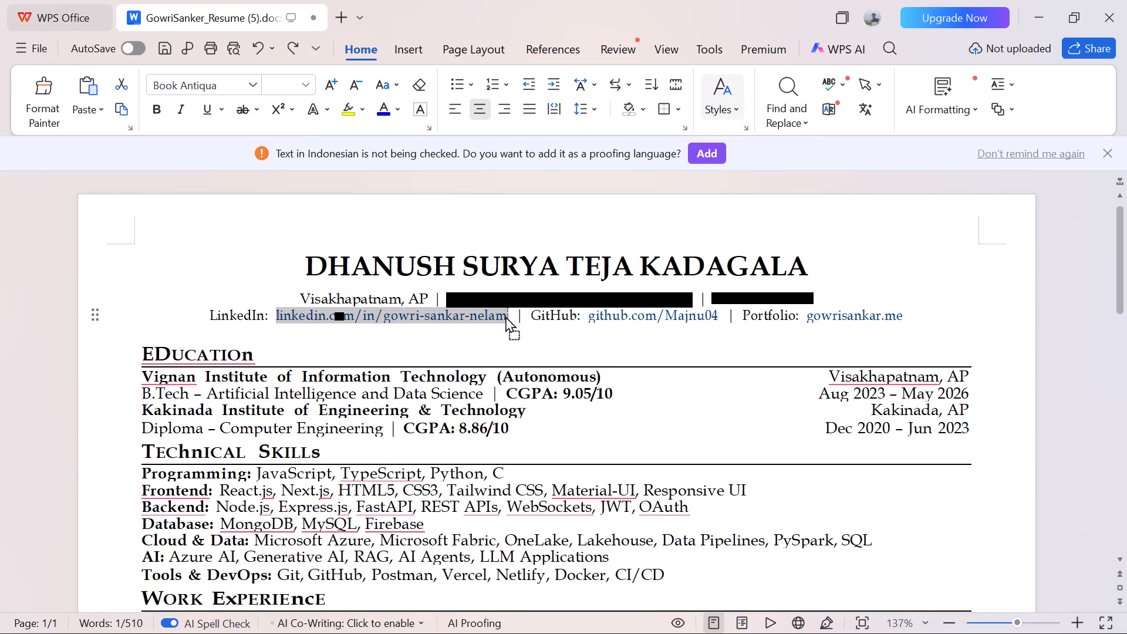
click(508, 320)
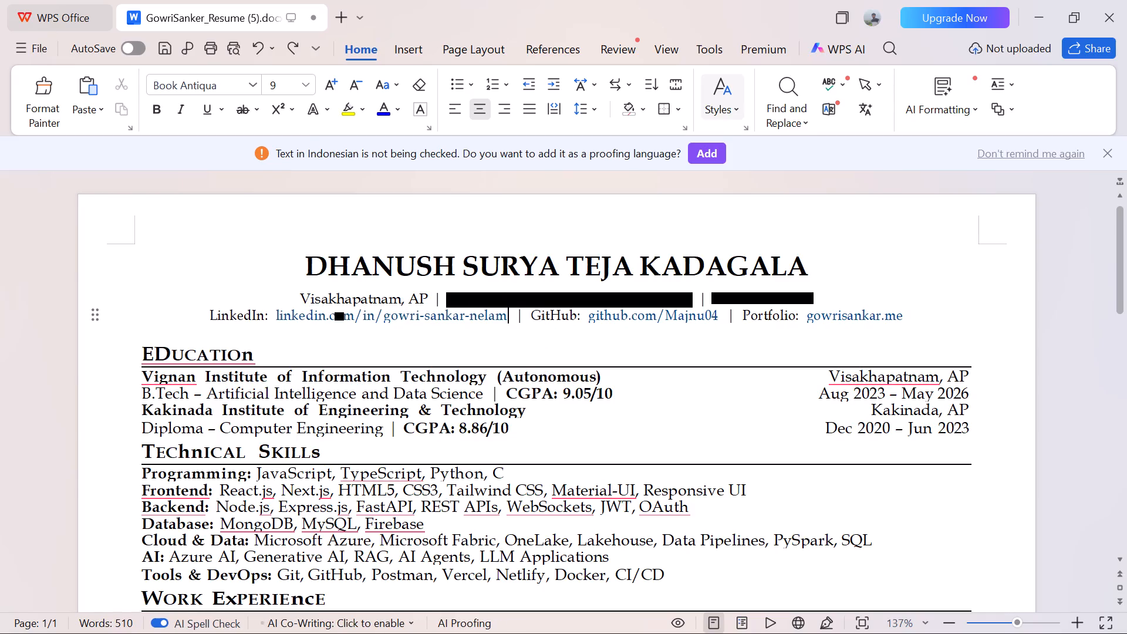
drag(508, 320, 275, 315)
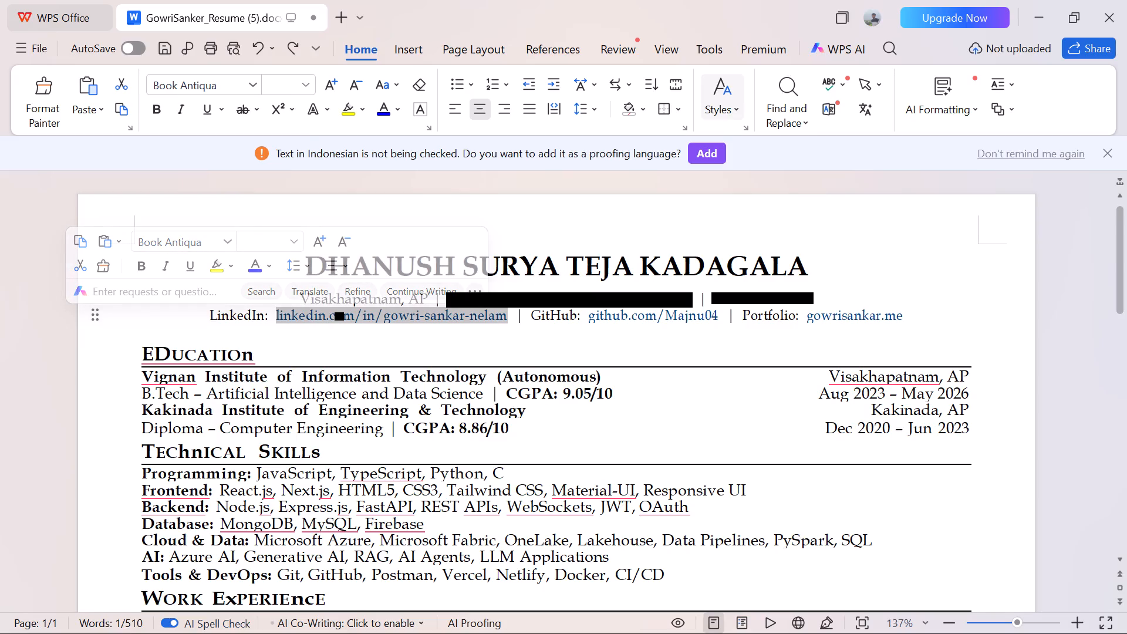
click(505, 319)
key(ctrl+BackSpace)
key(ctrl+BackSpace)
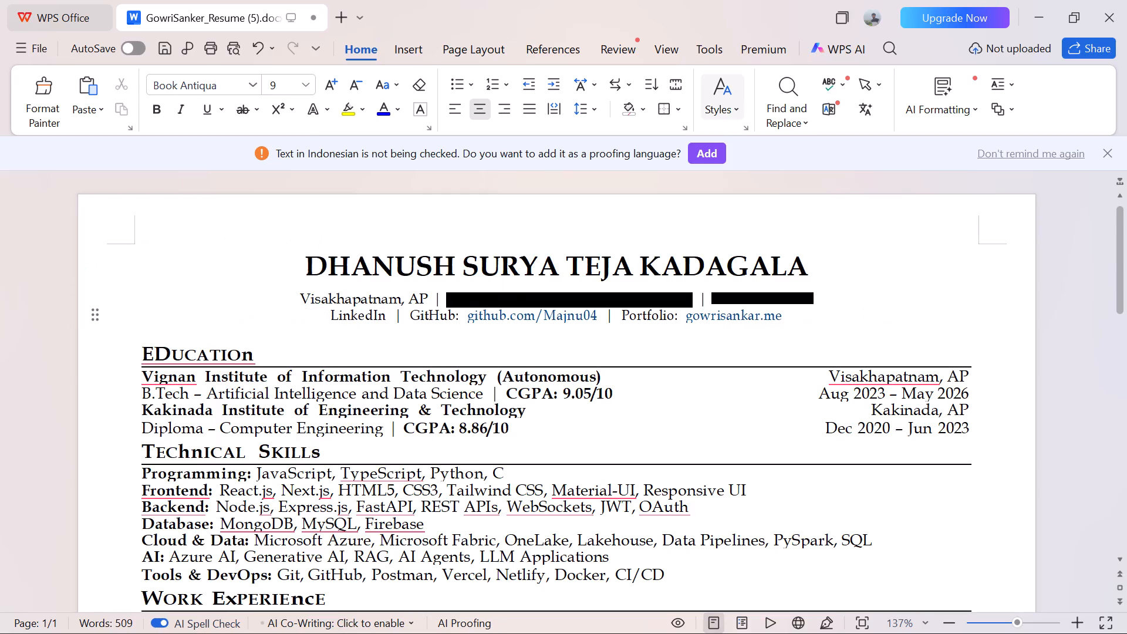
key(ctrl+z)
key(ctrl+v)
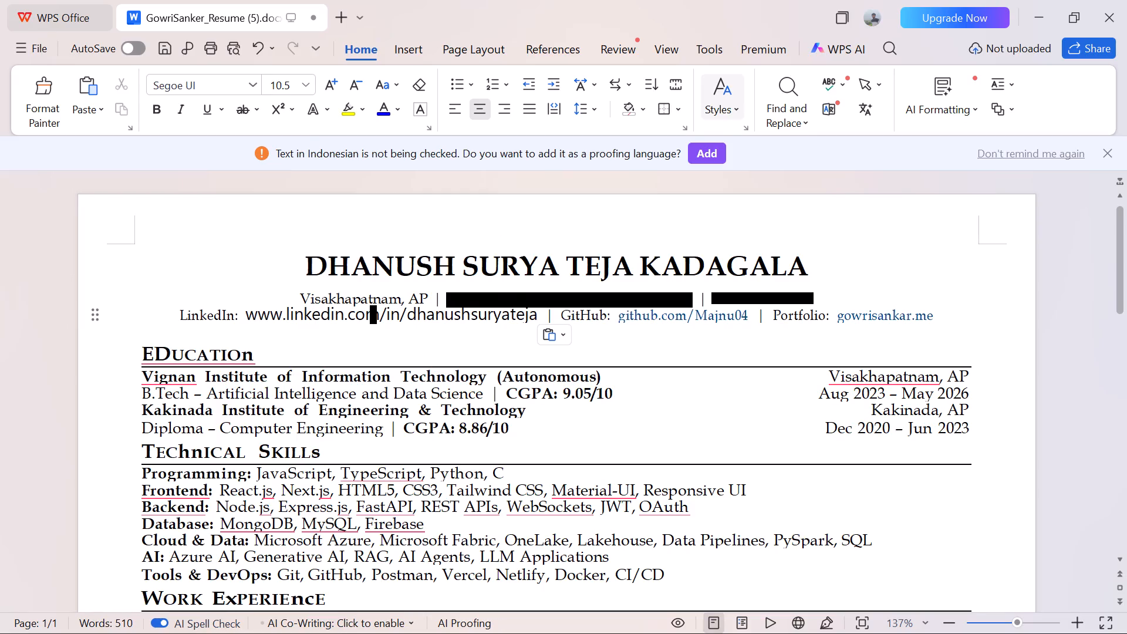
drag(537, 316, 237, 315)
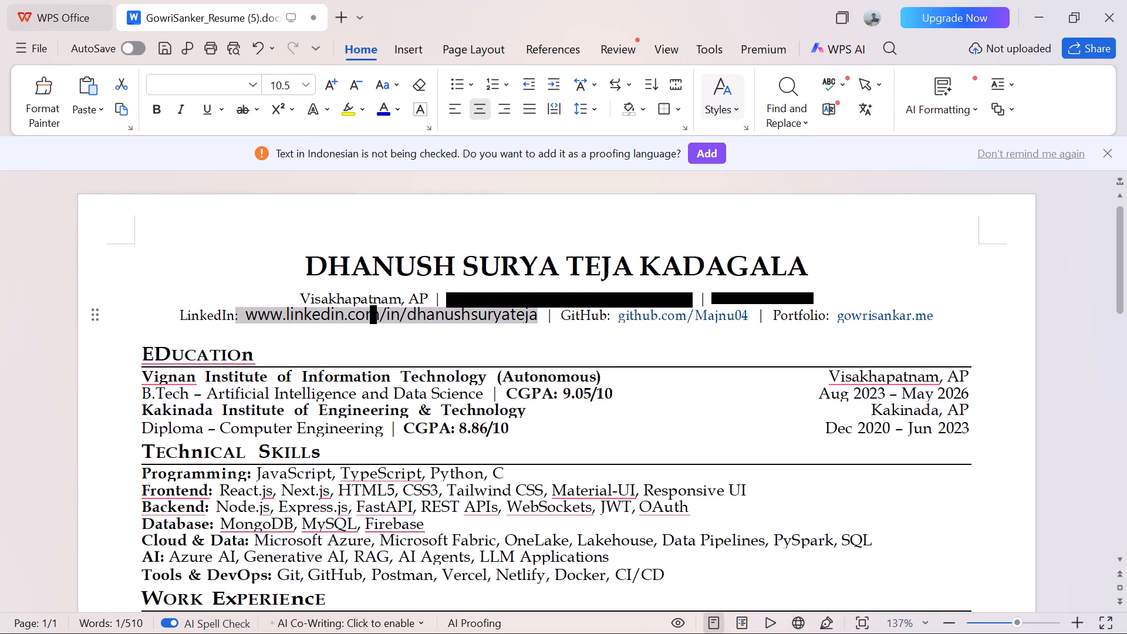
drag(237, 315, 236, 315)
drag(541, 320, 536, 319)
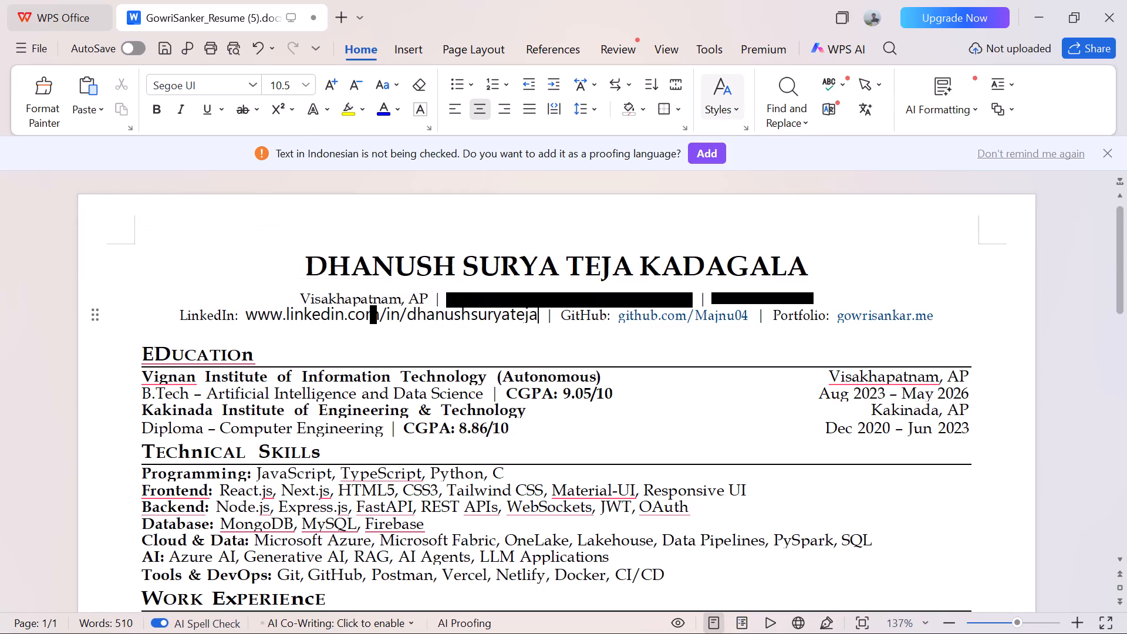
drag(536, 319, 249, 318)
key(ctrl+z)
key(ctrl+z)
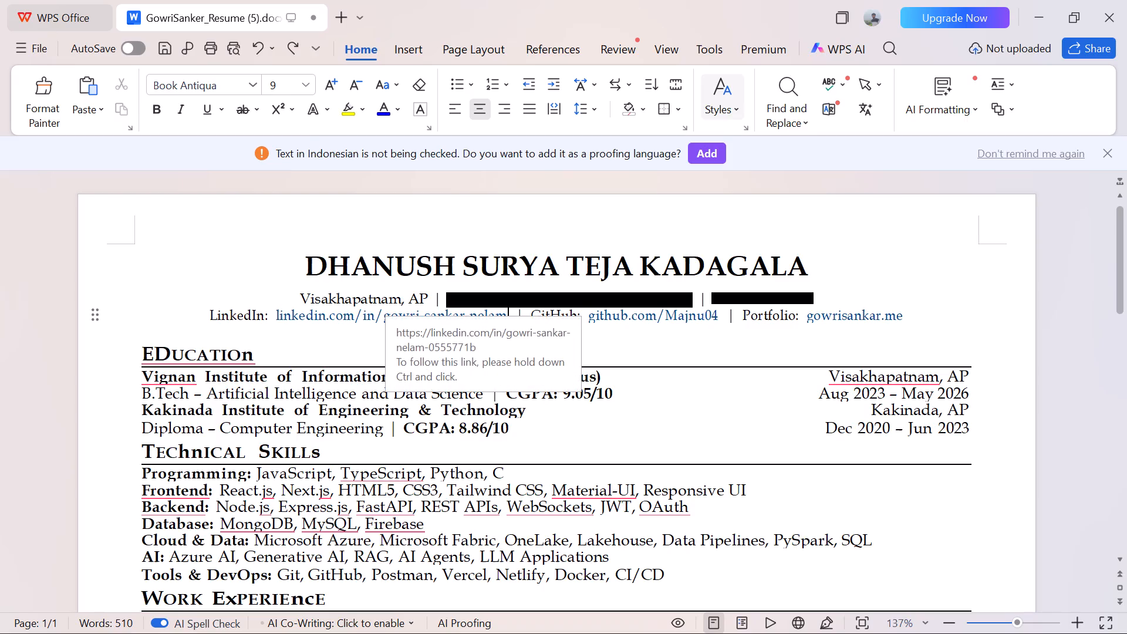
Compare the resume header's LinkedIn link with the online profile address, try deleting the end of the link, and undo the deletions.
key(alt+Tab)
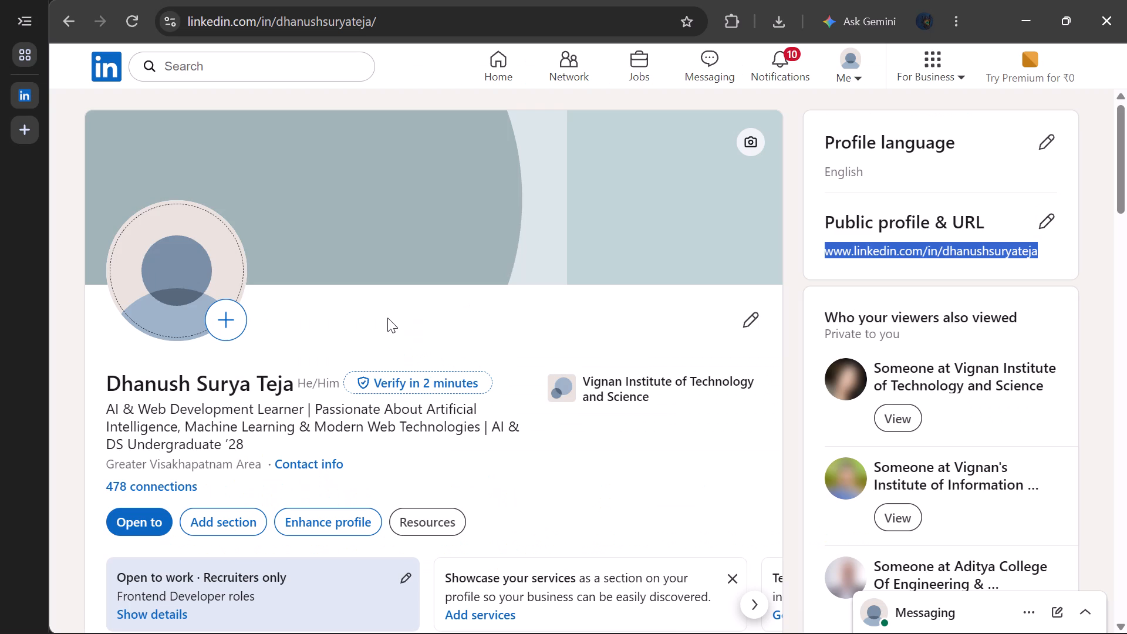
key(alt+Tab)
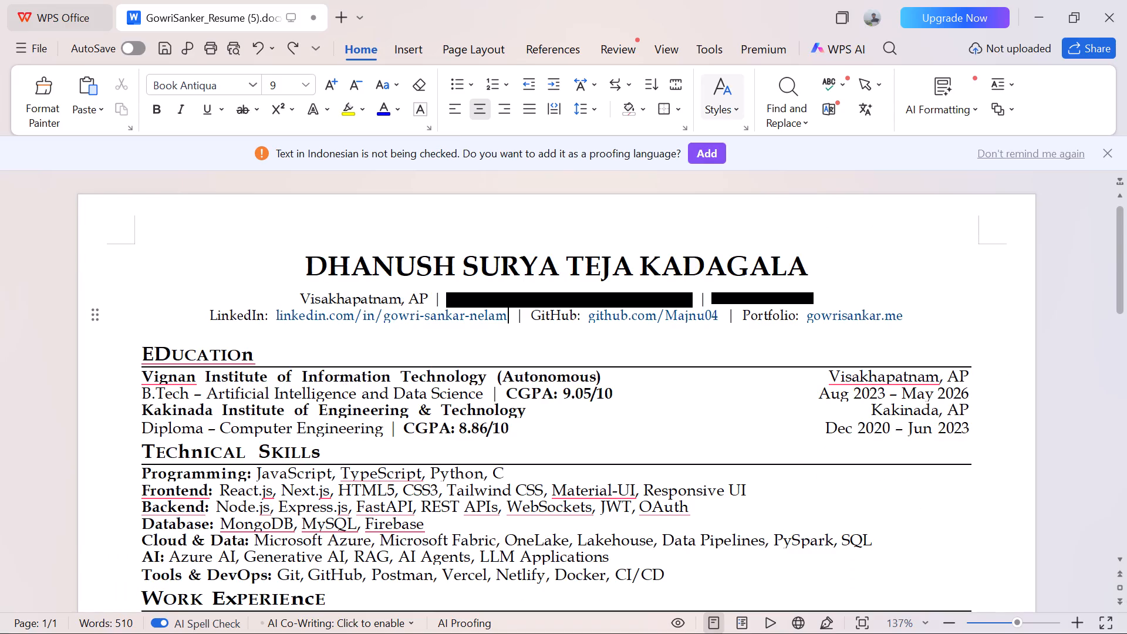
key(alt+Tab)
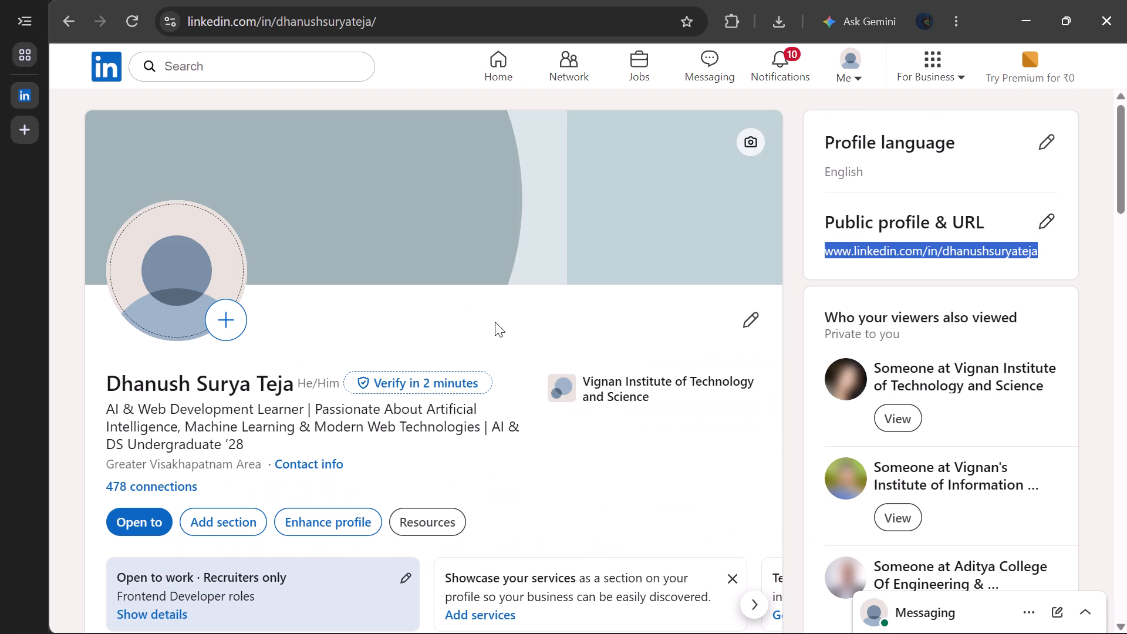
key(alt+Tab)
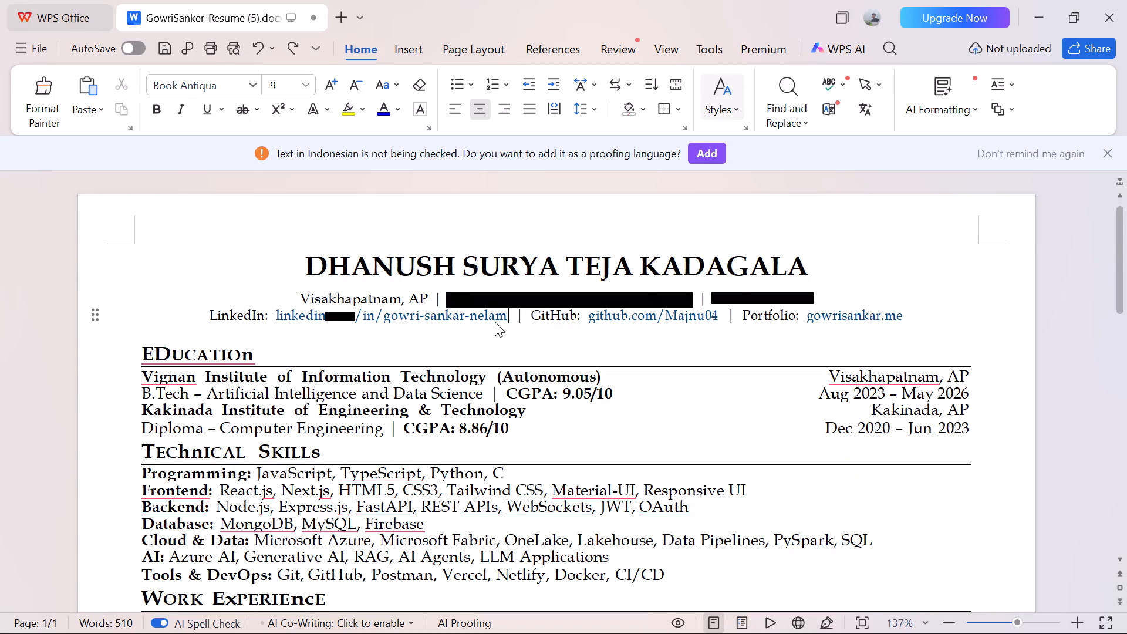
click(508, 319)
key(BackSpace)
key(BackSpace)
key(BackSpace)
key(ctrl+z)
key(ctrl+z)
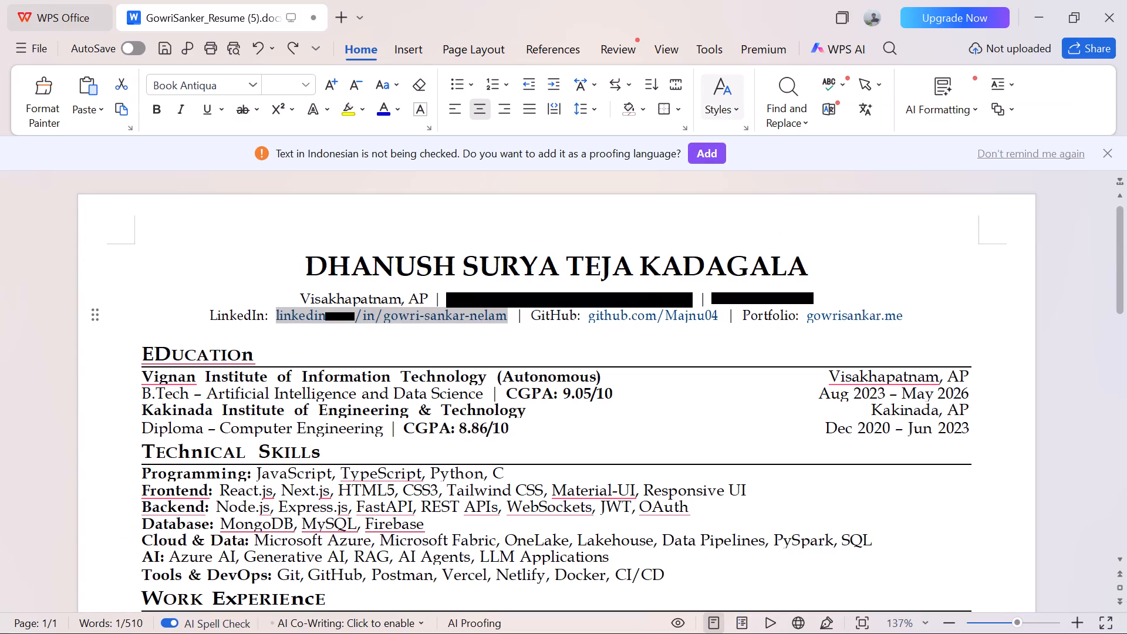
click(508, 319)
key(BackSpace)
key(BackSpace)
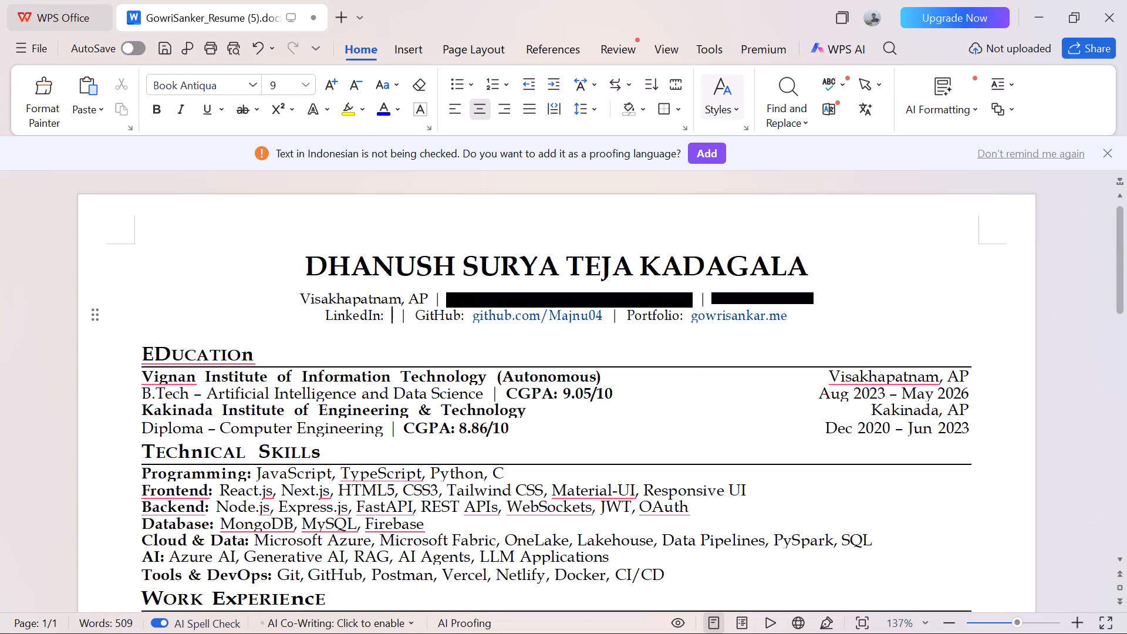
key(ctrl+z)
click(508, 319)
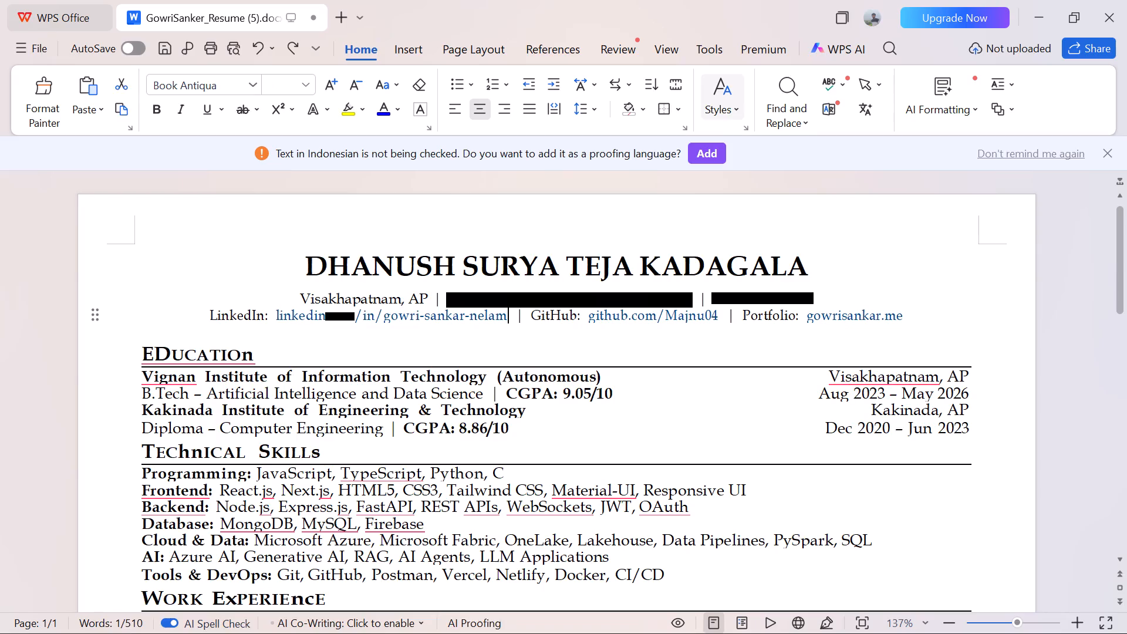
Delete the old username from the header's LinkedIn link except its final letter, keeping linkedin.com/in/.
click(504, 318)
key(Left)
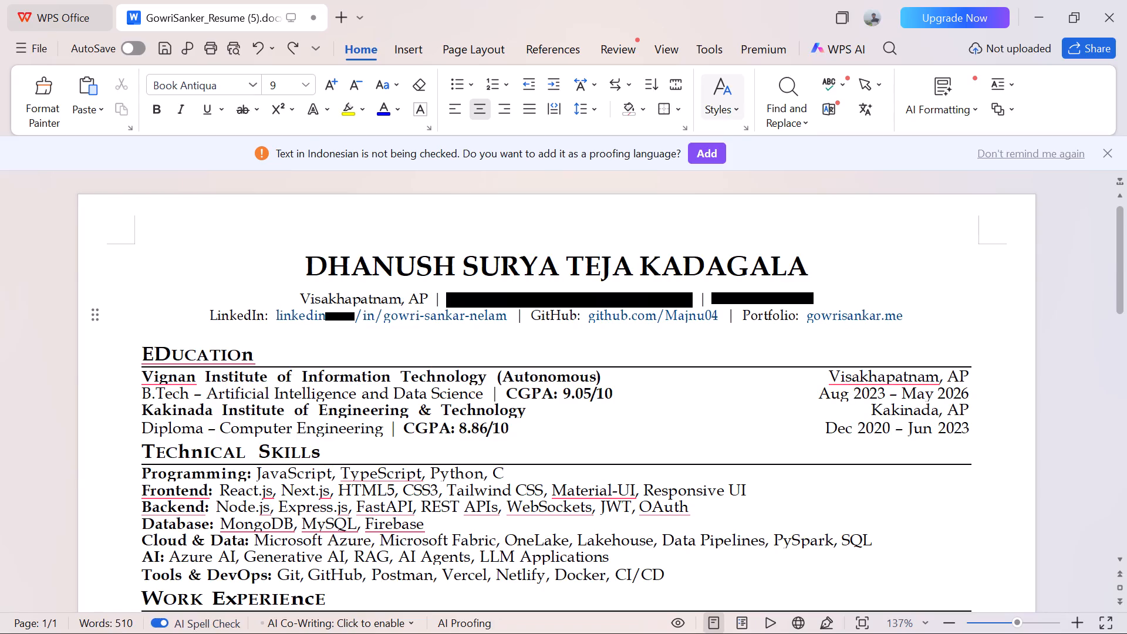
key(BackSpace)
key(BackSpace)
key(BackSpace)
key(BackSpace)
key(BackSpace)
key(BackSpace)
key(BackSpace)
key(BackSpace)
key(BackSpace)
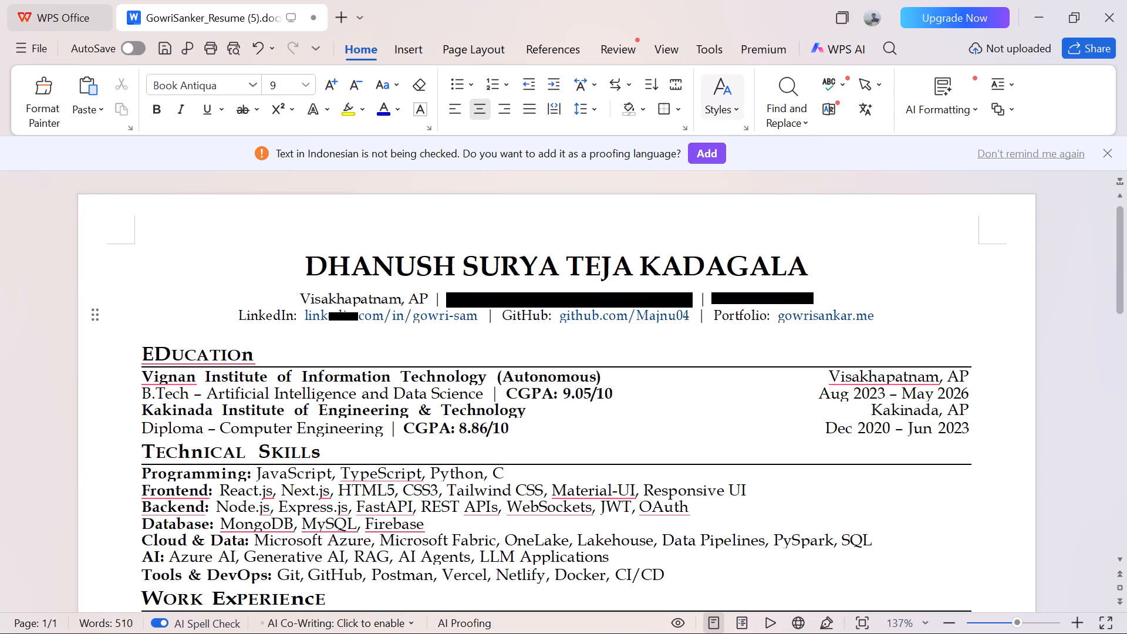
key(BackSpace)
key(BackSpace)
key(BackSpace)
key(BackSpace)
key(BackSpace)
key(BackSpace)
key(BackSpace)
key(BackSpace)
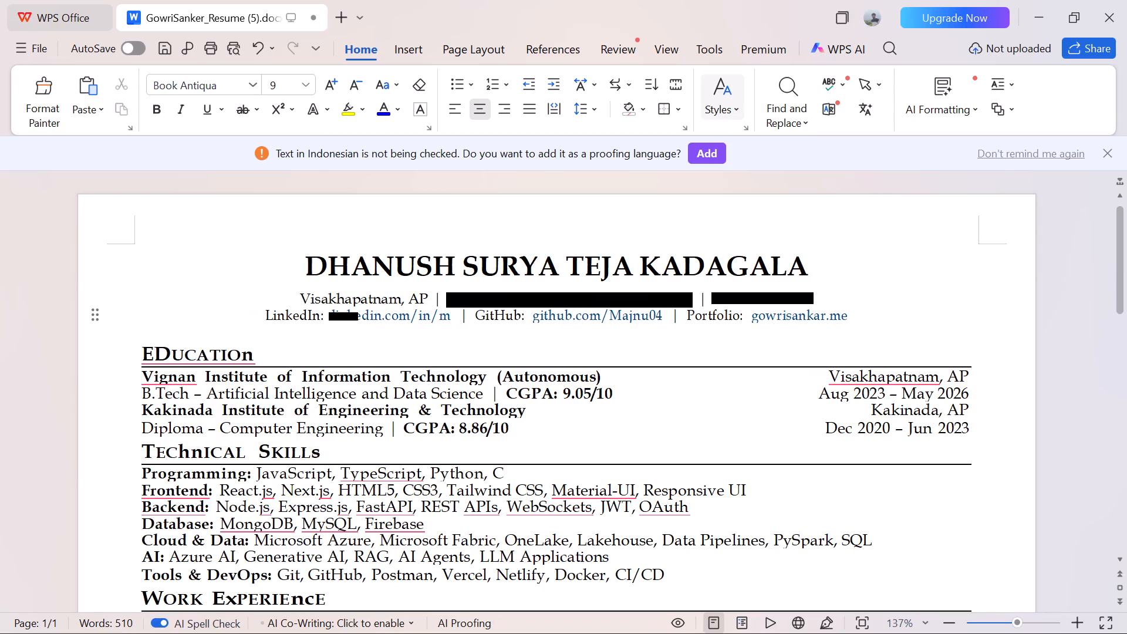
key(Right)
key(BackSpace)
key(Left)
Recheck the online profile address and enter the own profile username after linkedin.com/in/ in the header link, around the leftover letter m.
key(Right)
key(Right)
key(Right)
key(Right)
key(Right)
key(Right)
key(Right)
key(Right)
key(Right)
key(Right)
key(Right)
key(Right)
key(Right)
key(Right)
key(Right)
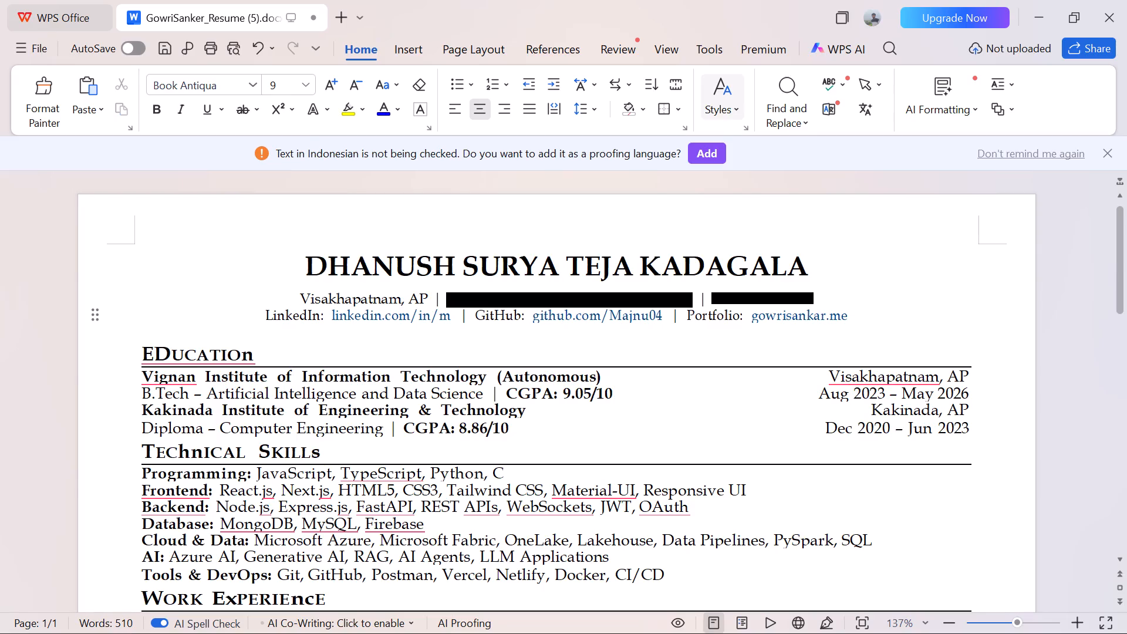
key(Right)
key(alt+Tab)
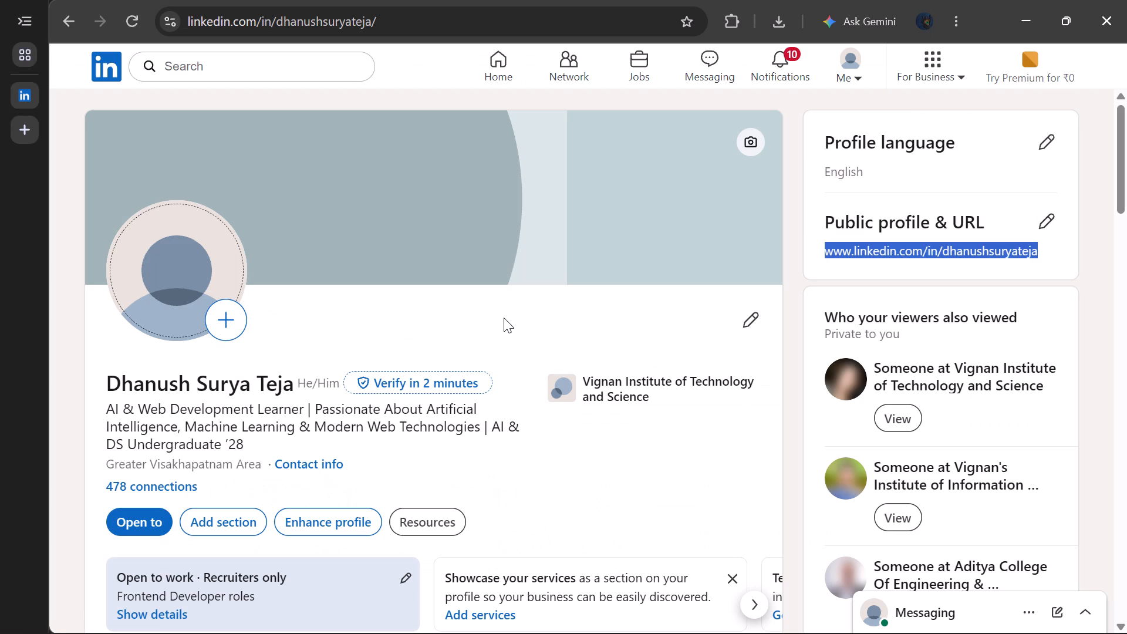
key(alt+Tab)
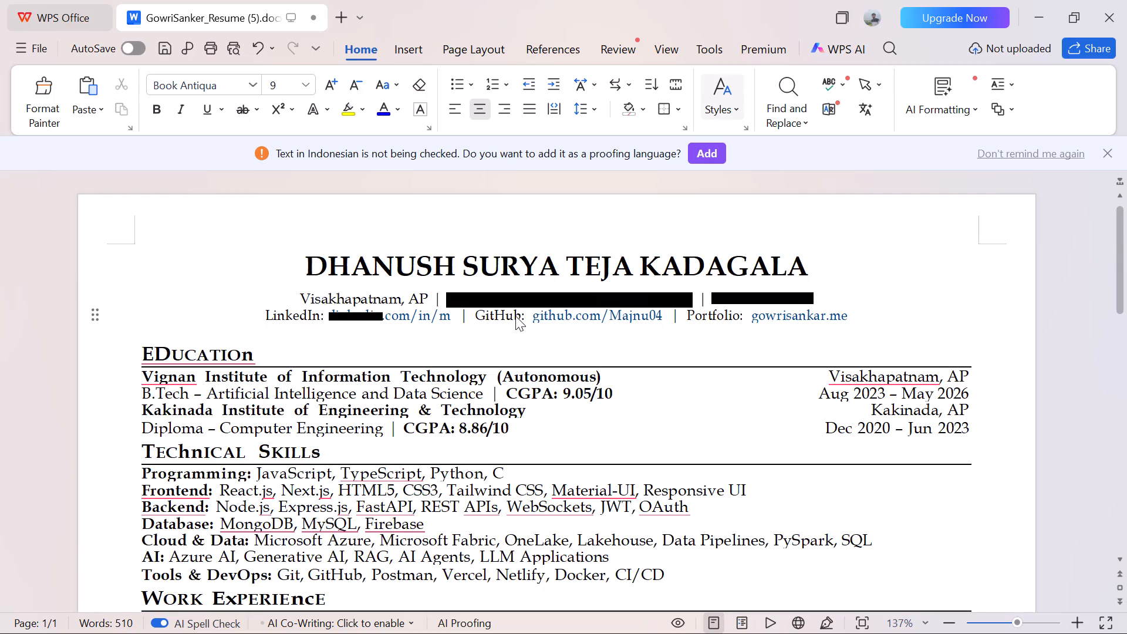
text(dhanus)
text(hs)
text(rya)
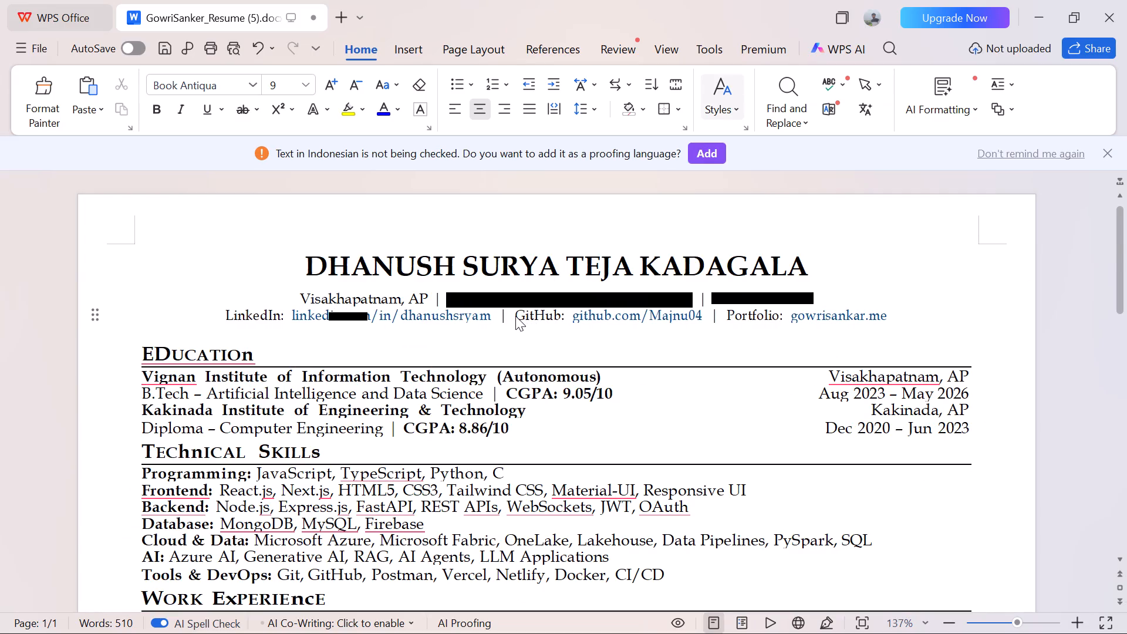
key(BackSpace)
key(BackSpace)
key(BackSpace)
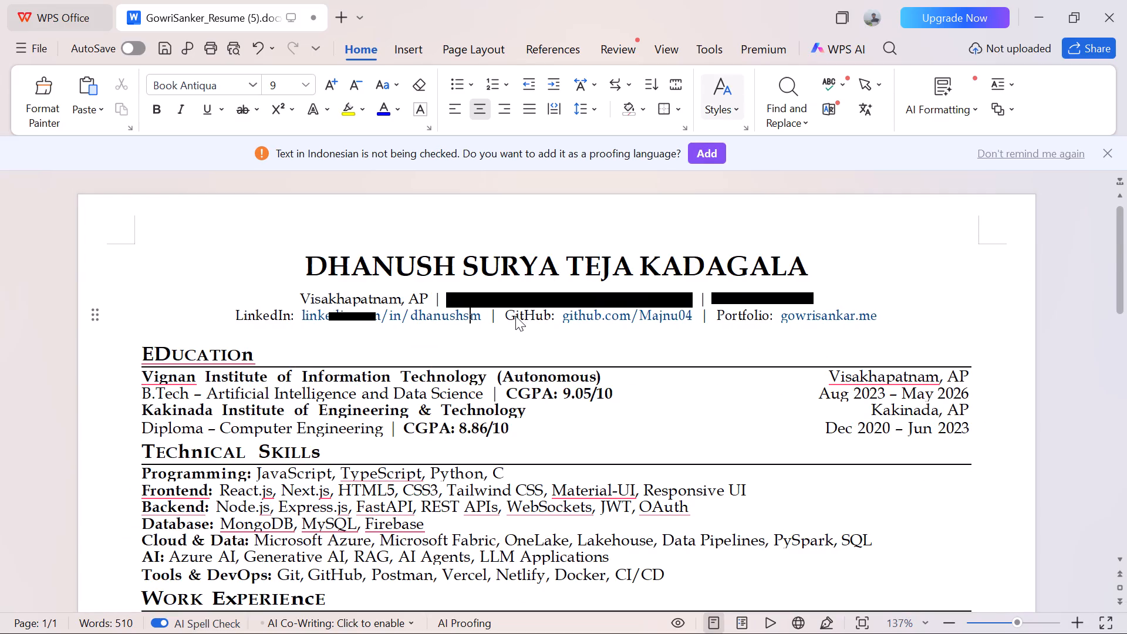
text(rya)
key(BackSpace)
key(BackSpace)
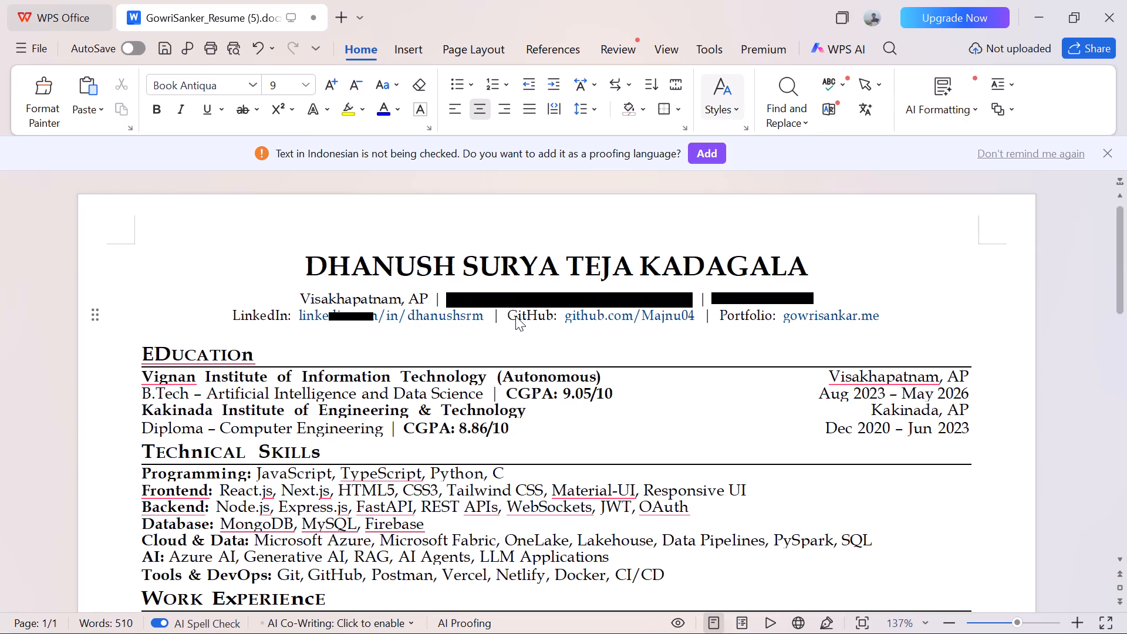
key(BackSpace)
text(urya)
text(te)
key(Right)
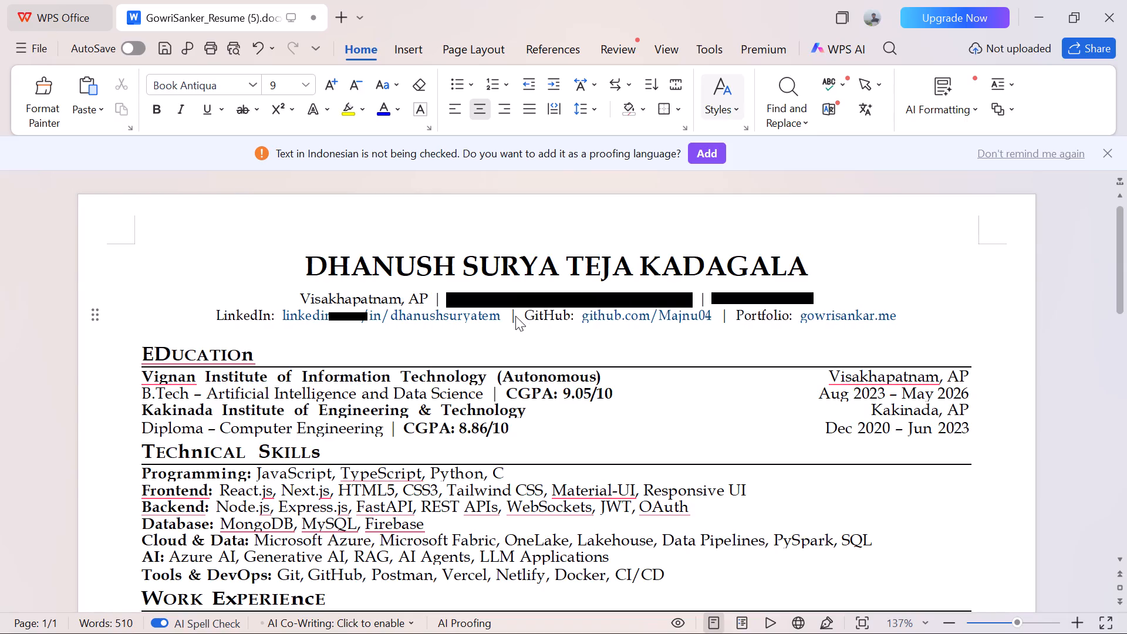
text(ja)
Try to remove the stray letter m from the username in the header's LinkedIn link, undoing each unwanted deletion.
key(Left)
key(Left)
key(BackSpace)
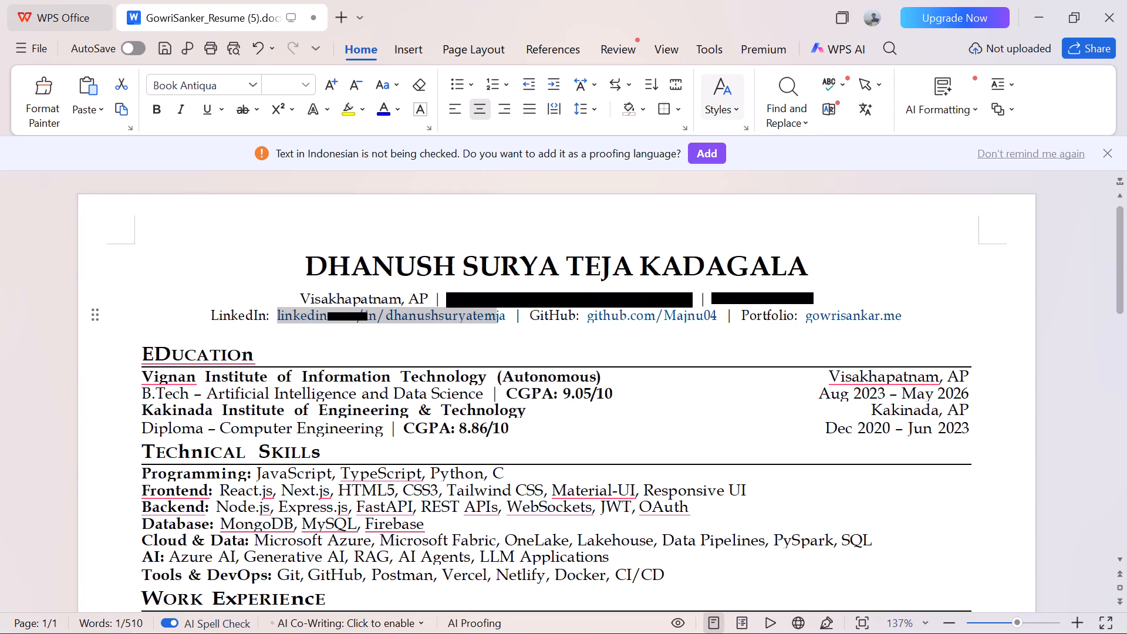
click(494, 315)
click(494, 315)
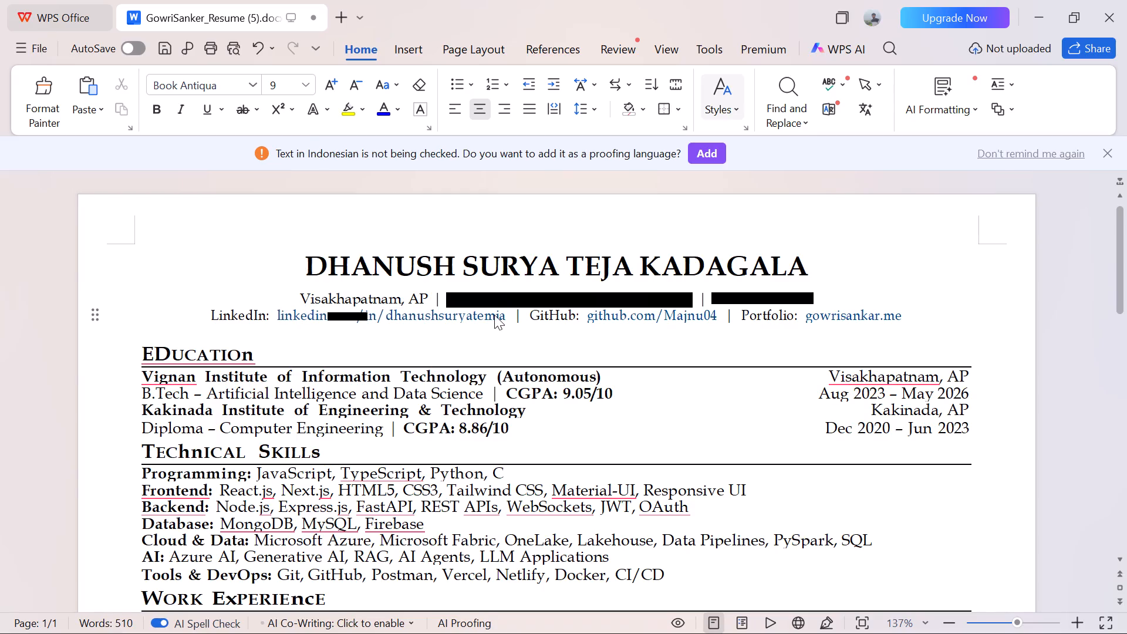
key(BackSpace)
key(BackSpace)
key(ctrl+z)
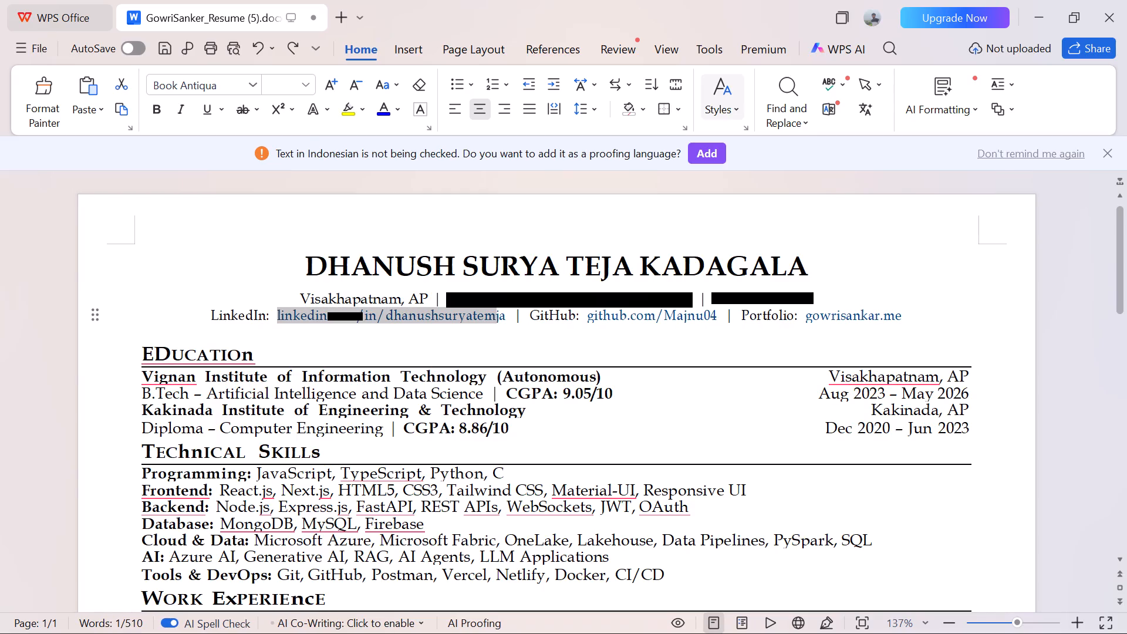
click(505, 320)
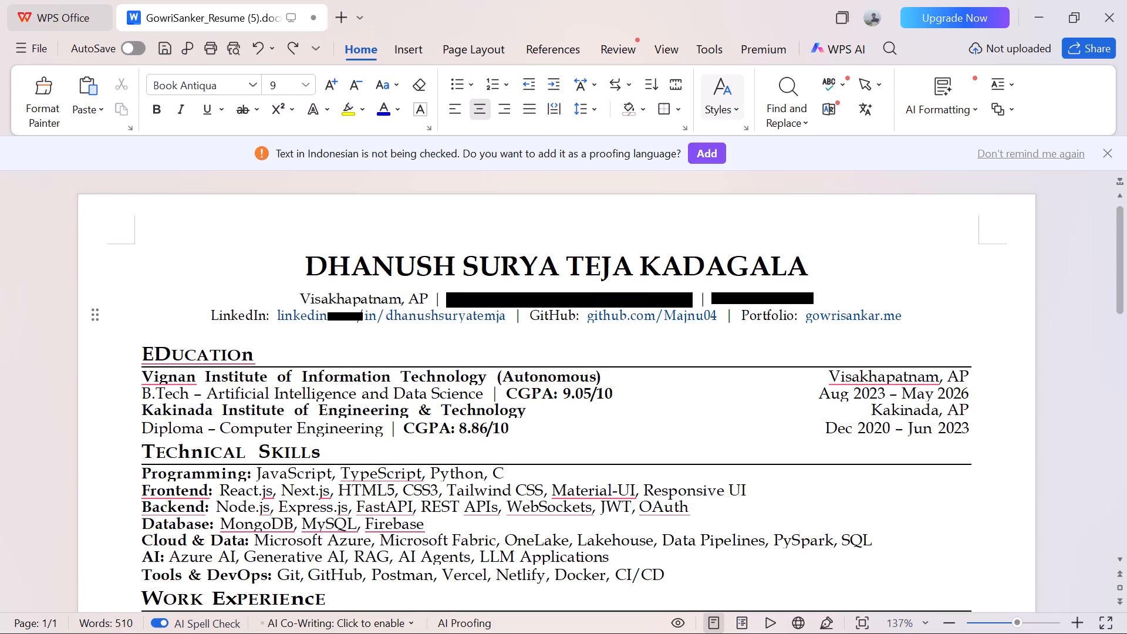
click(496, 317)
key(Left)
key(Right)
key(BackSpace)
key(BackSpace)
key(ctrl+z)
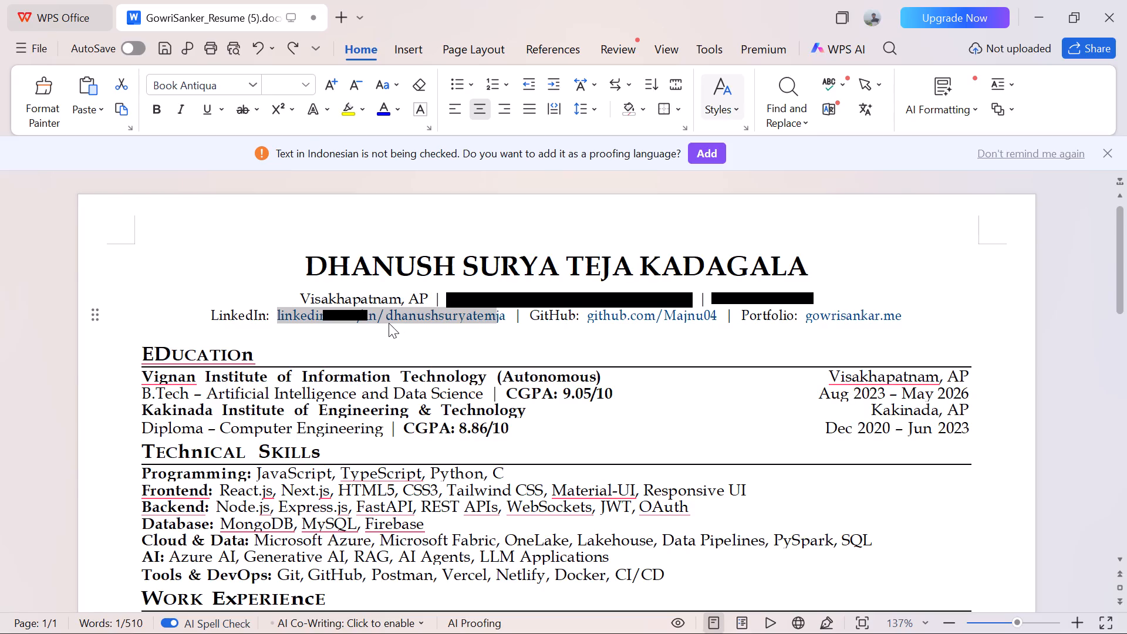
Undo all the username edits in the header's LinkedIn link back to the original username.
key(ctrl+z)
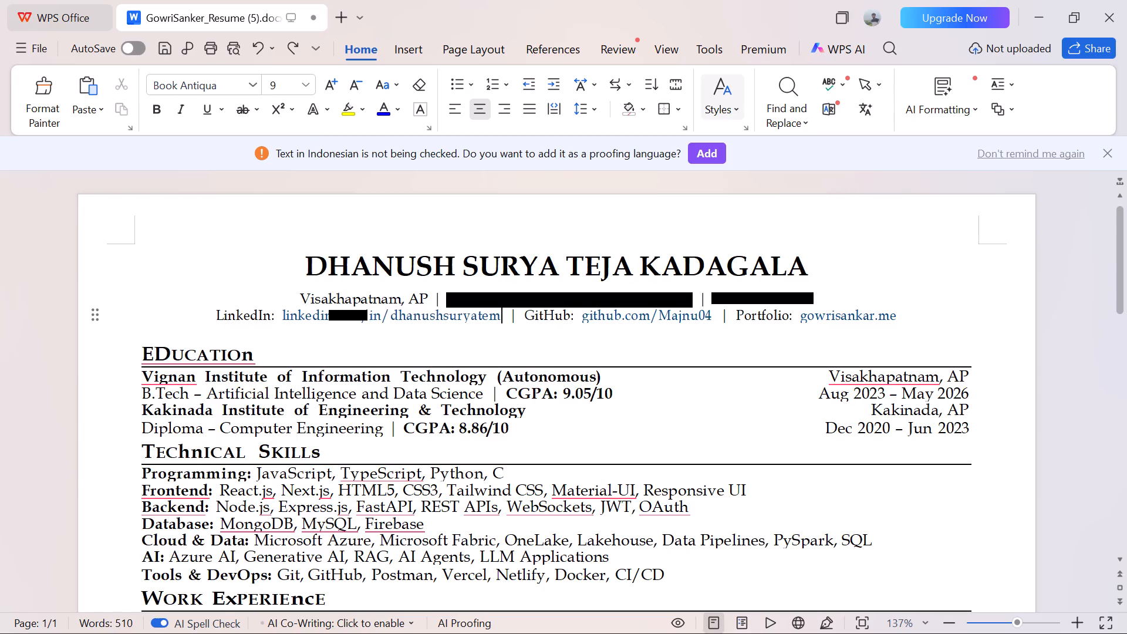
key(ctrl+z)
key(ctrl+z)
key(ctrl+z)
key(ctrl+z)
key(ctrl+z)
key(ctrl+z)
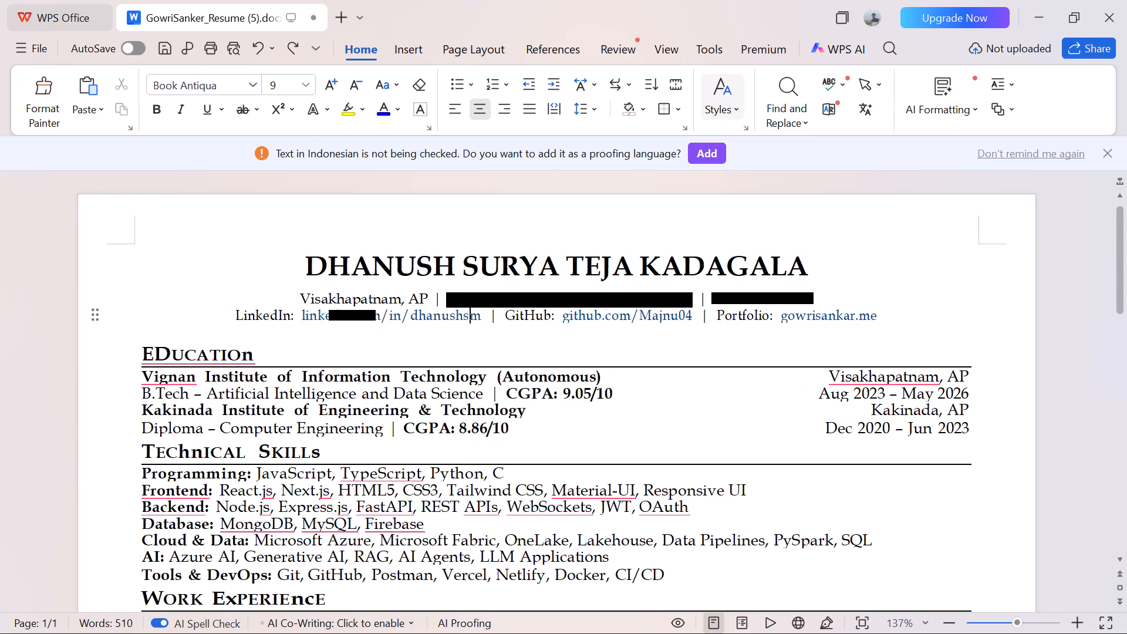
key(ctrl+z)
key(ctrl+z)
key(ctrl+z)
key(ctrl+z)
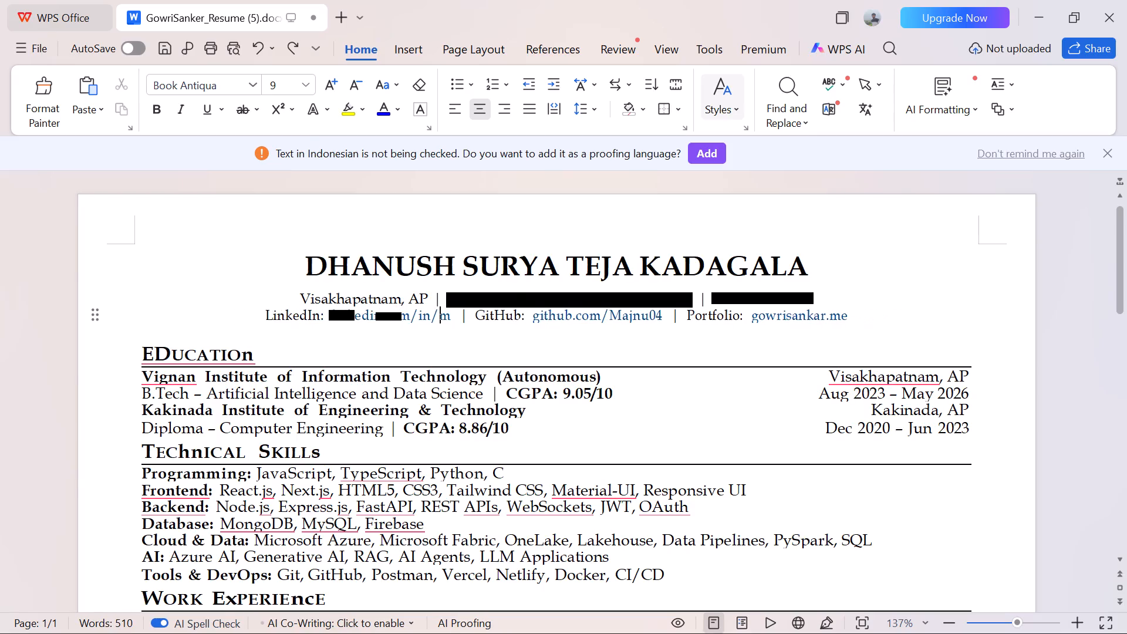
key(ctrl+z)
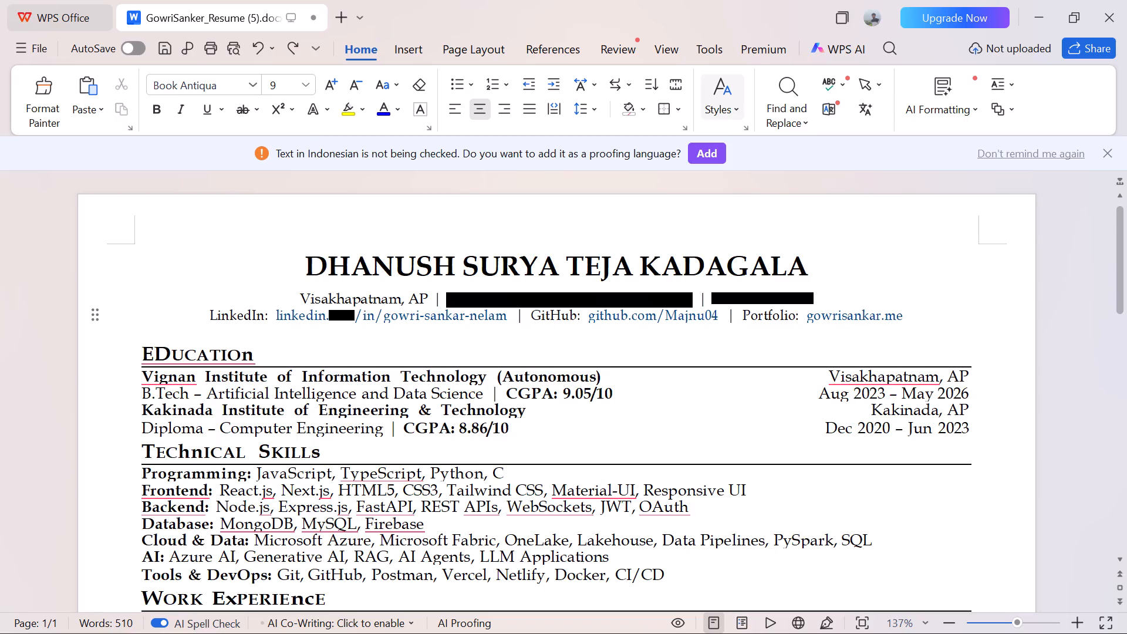
Replace the whole username after linkedin.com/in/ in the resume header with the own LinkedIn profile username.
drag(389, 320, 477, 320)
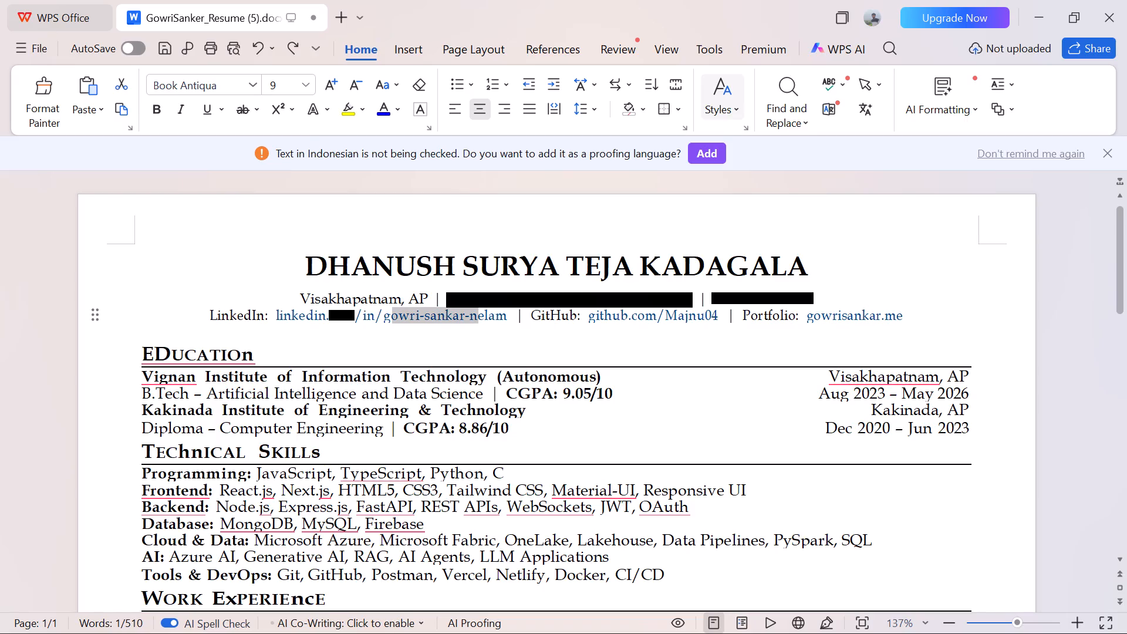
drag(477, 320, 506, 321)
key(BackSpace)
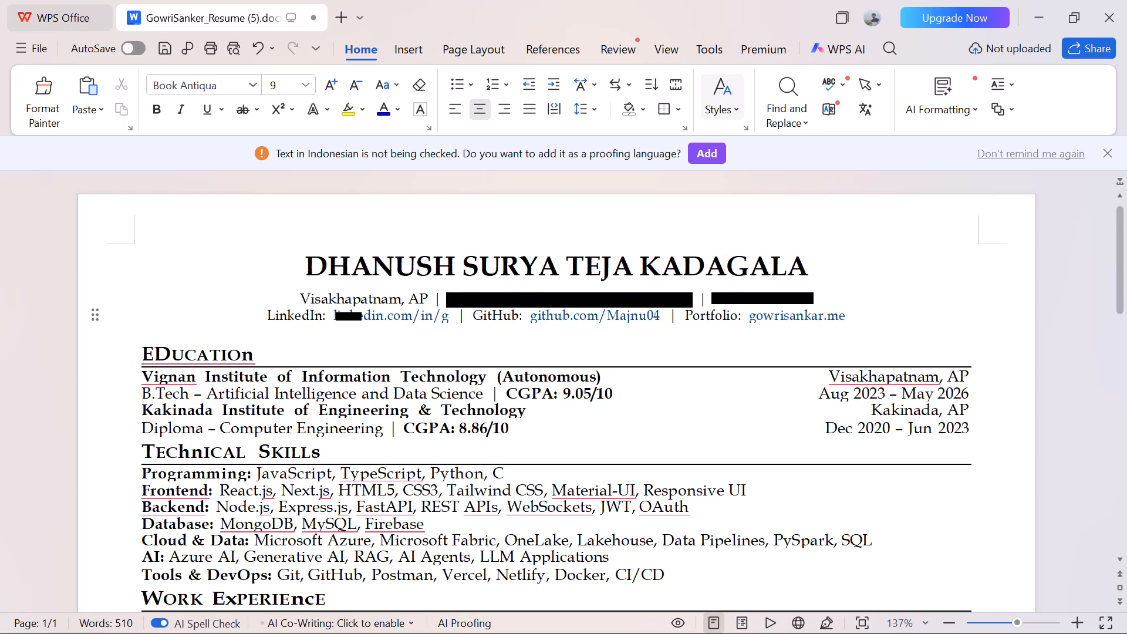
key(BackSpace)
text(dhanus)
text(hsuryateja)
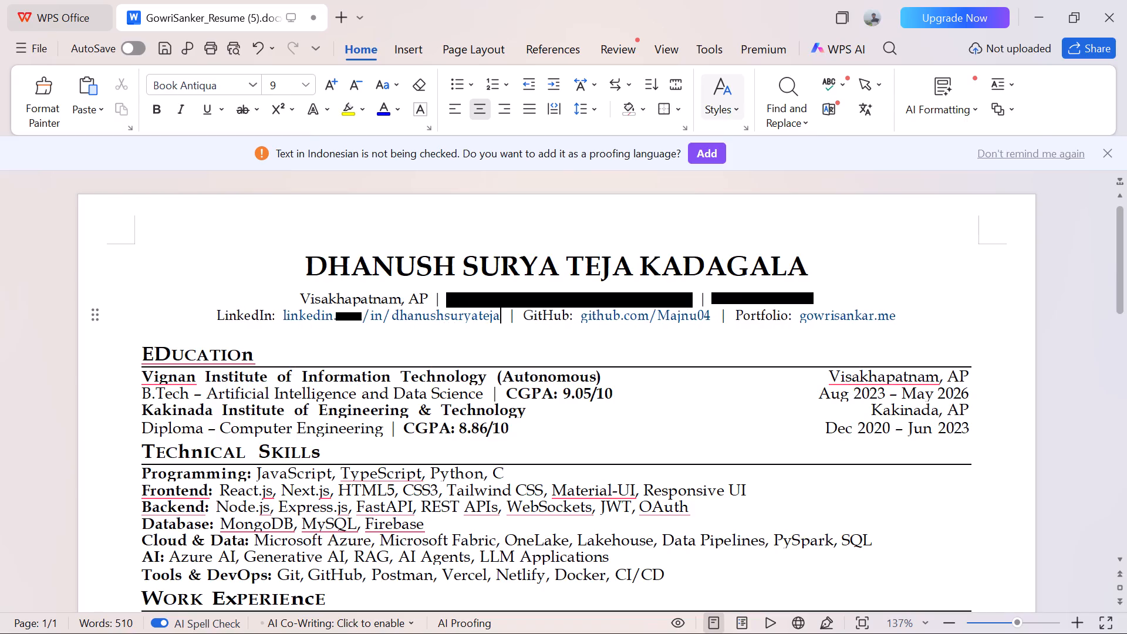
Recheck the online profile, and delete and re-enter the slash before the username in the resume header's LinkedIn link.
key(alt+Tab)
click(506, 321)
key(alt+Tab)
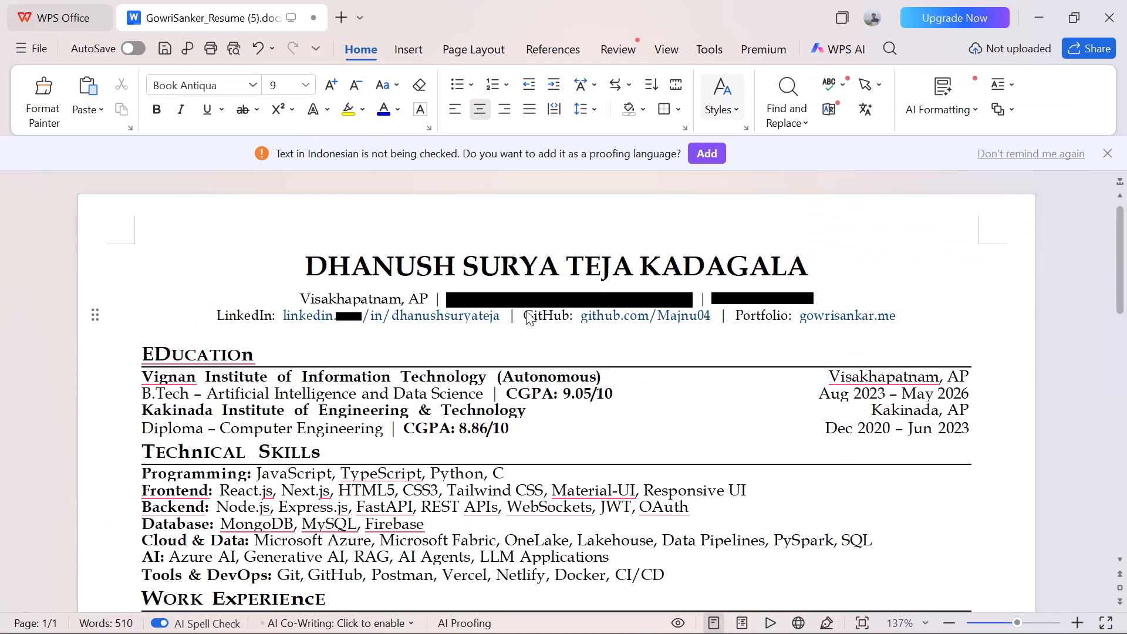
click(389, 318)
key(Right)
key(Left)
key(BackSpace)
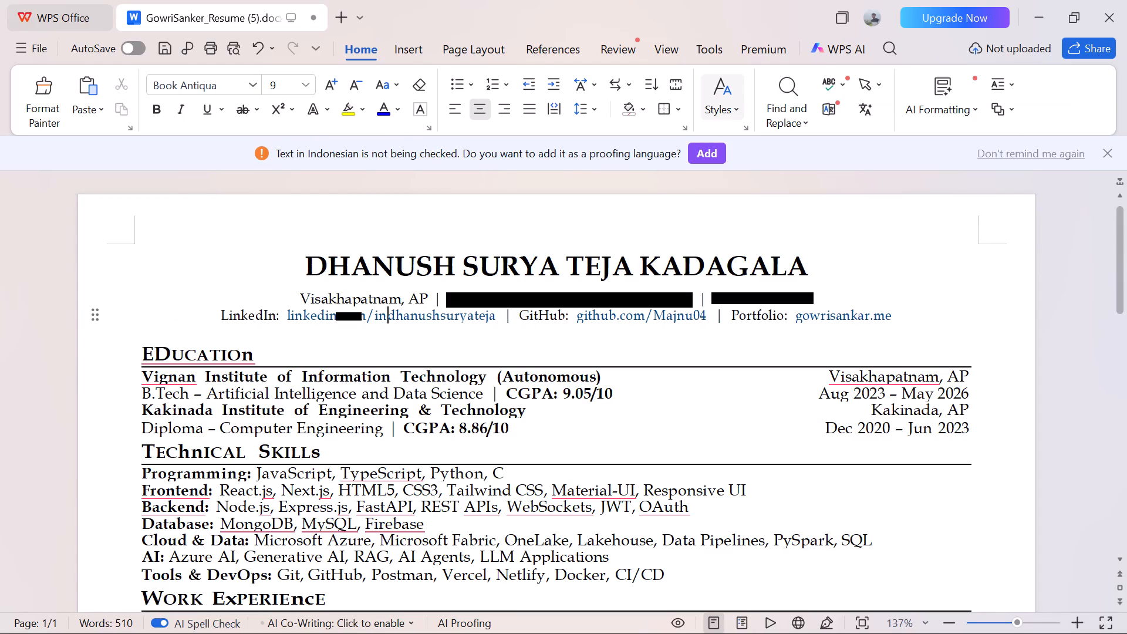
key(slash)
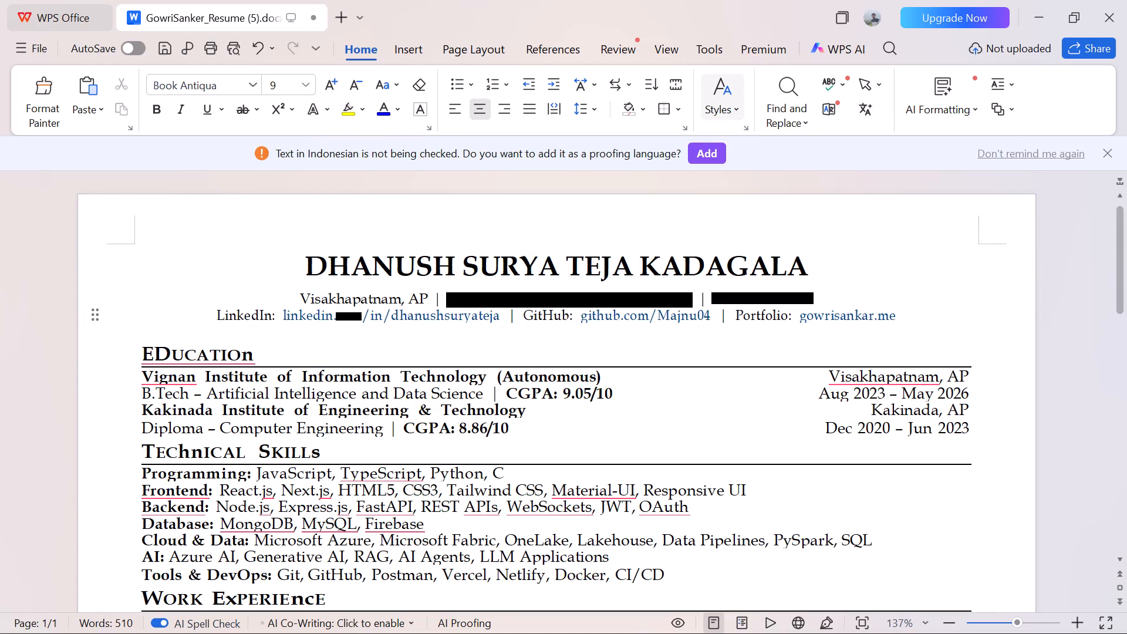
Switch to Chrome, search for GitHub in a new browser tab and open the GitHub site from the results.
drag(712, 316, 615, 314)
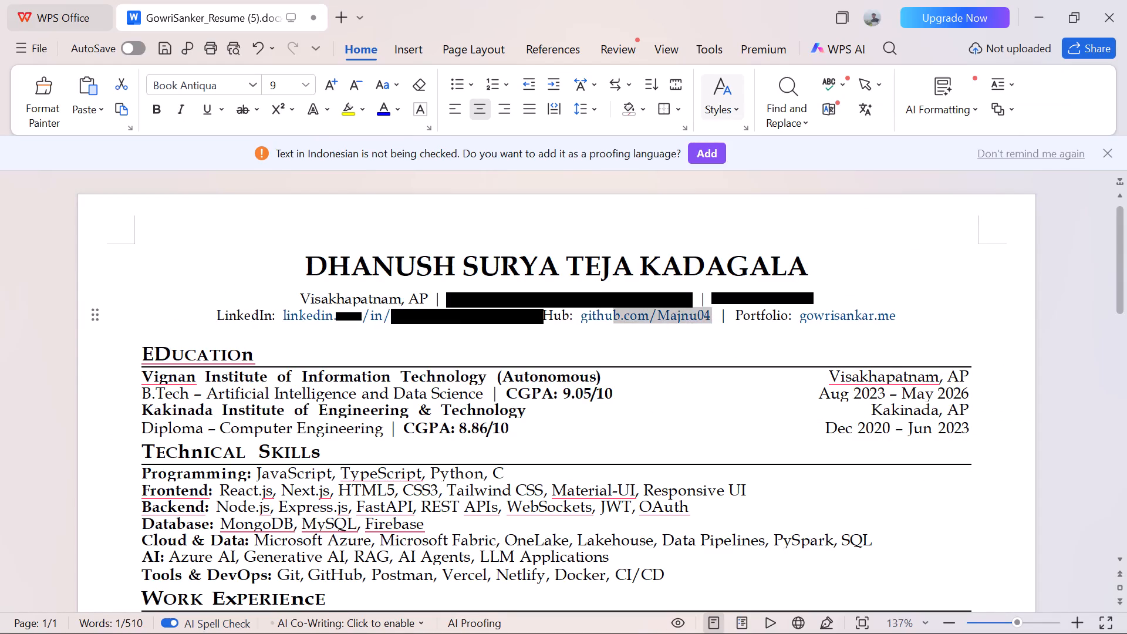
drag(615, 314, 588, 316)
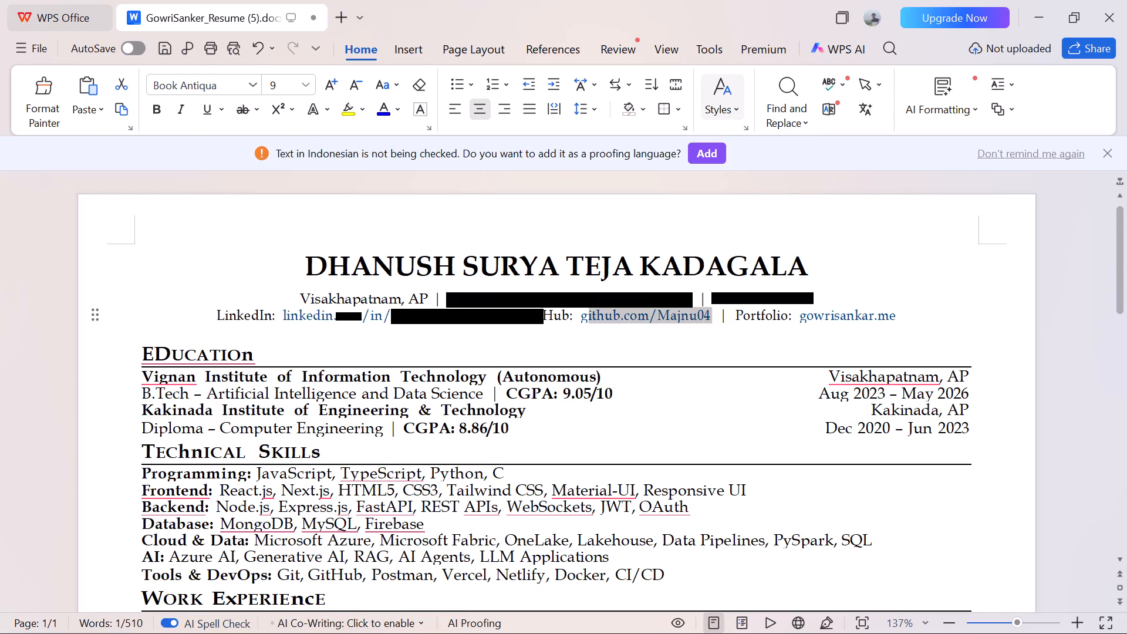
drag(588, 316, 586, 316)
key(alt+Tab)
drag(586, 316, 280, 46)
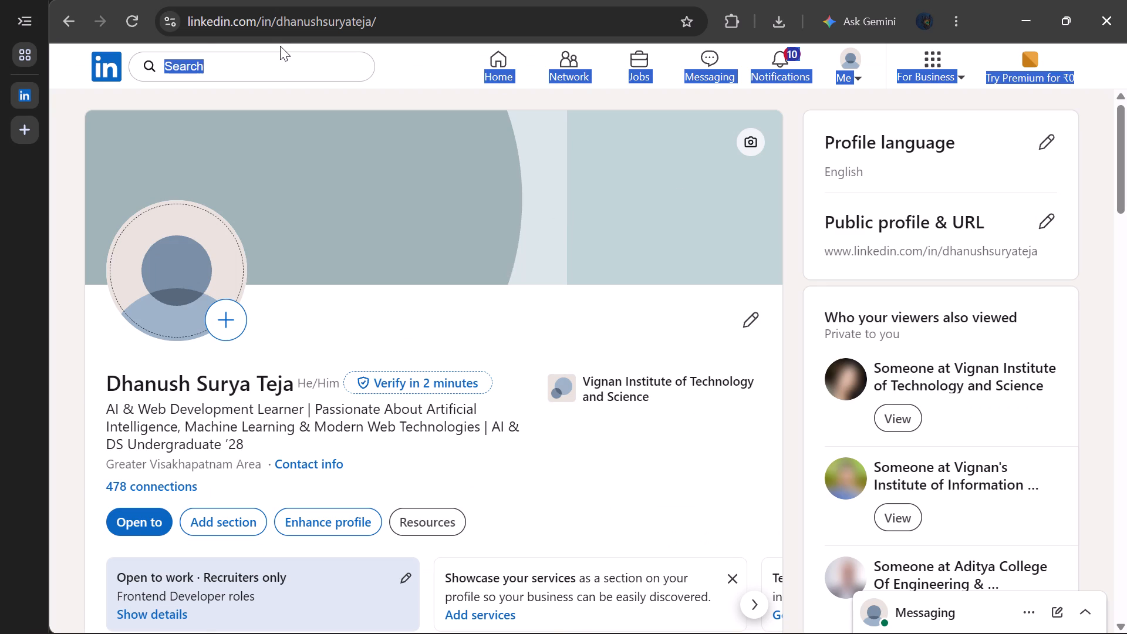
click(117, 131)
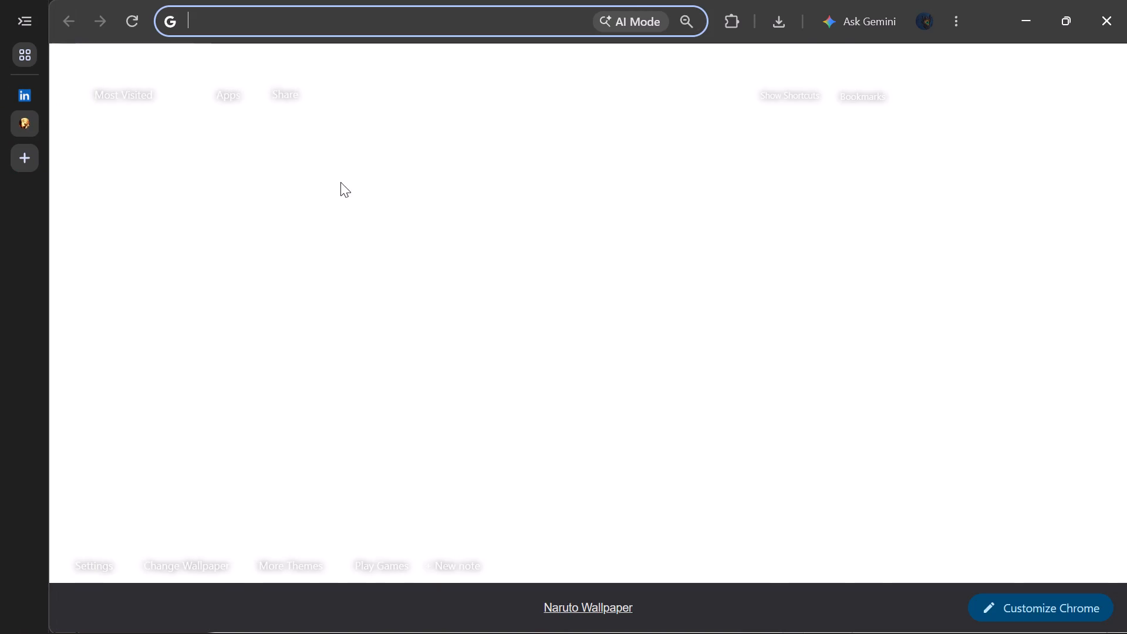
click(492, 97)
text(git)
key(space)
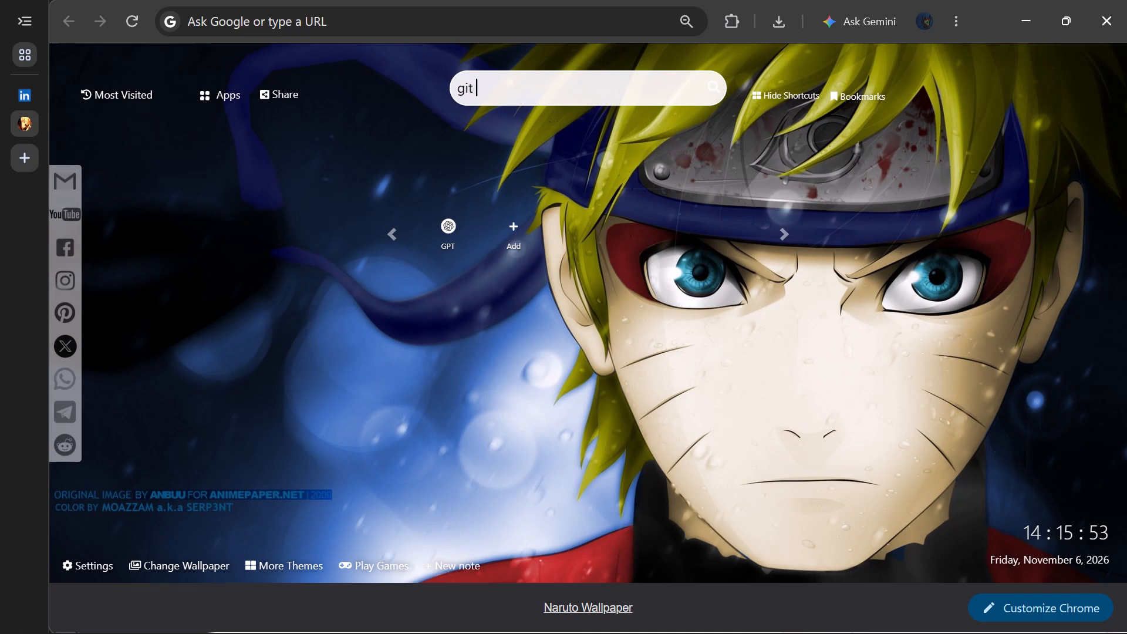
key(BackSpace)
text(huib)
key(Return)
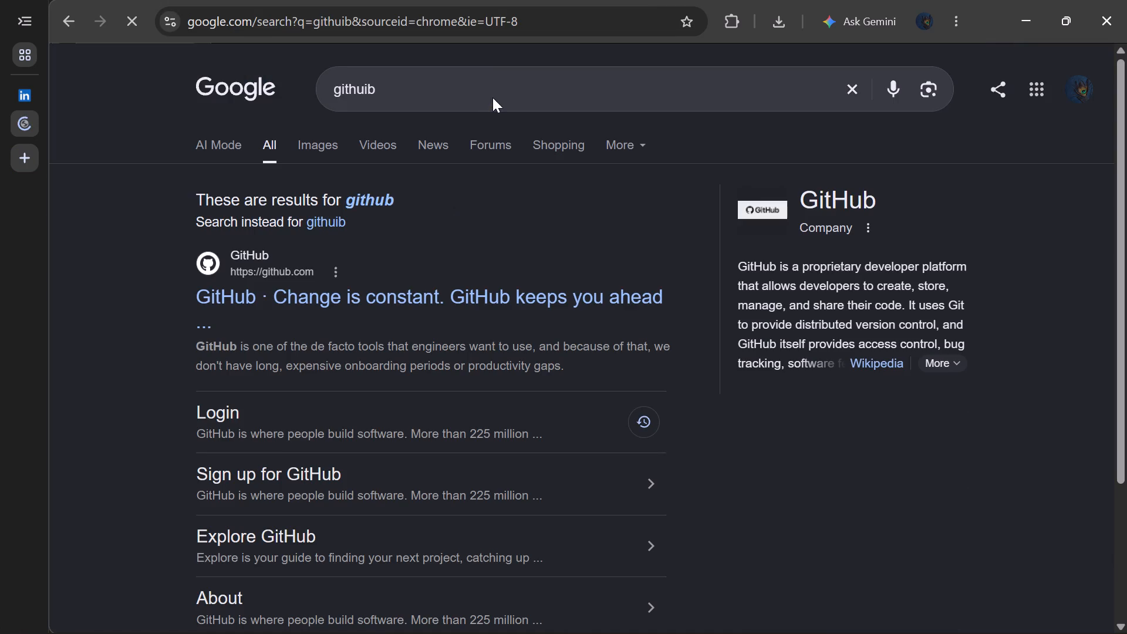
click(284, 293)
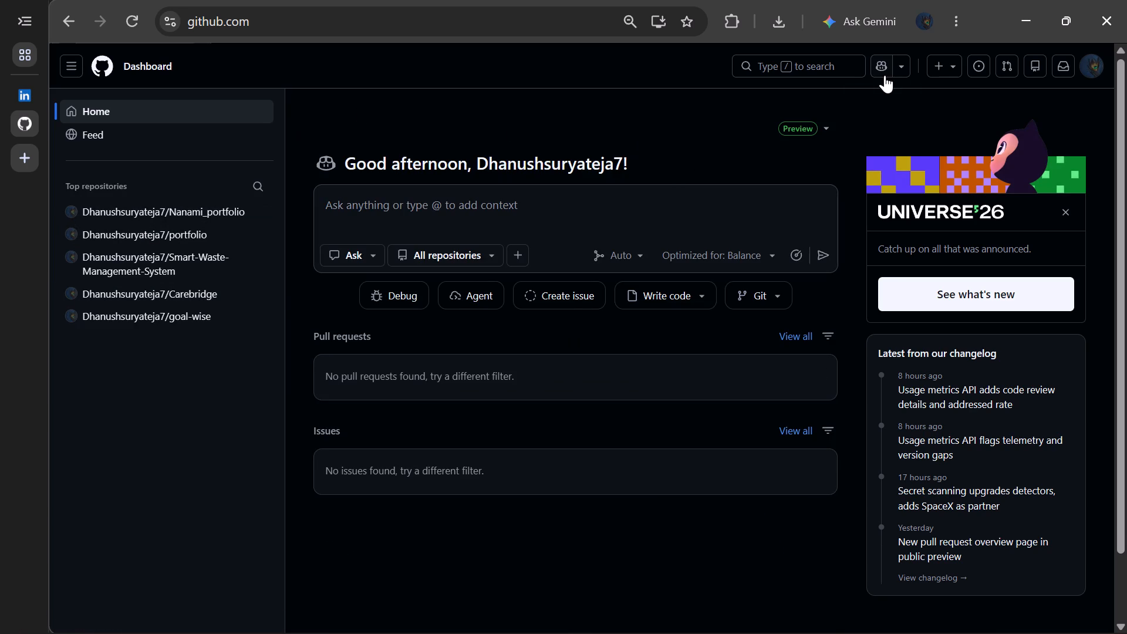
click(1093, 63)
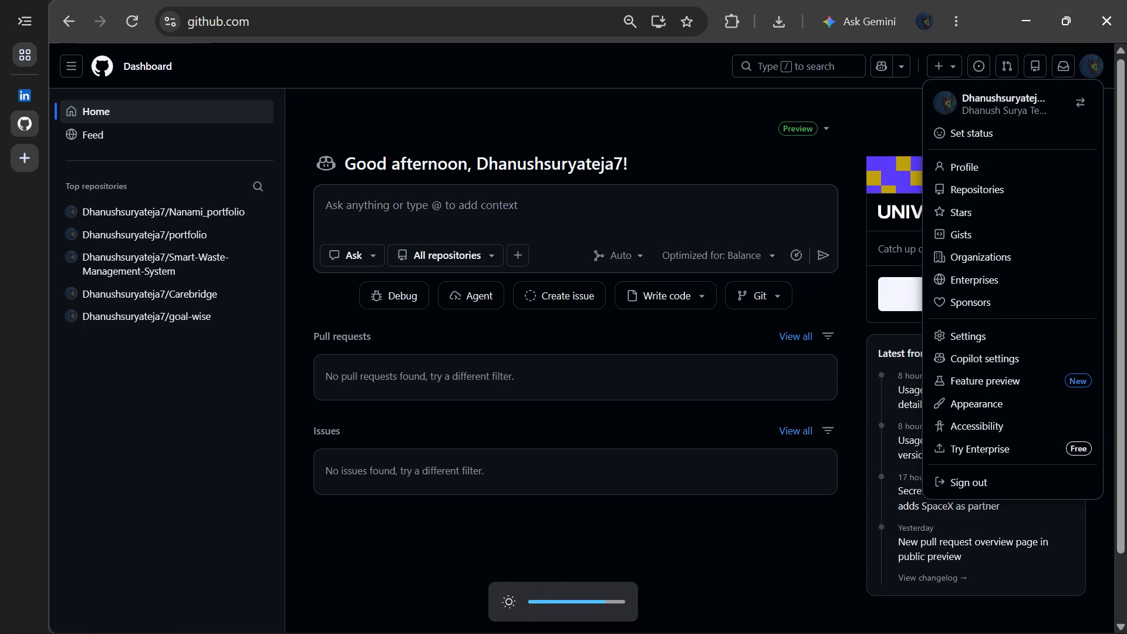
click(981, 164)
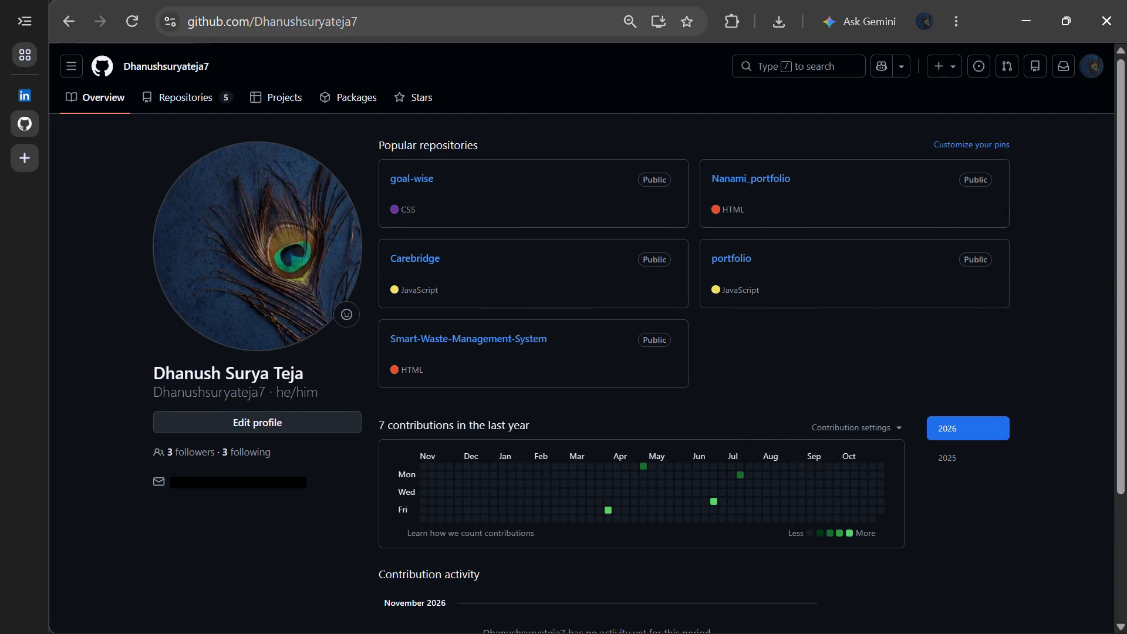
drag(362, 18, 258, 25)
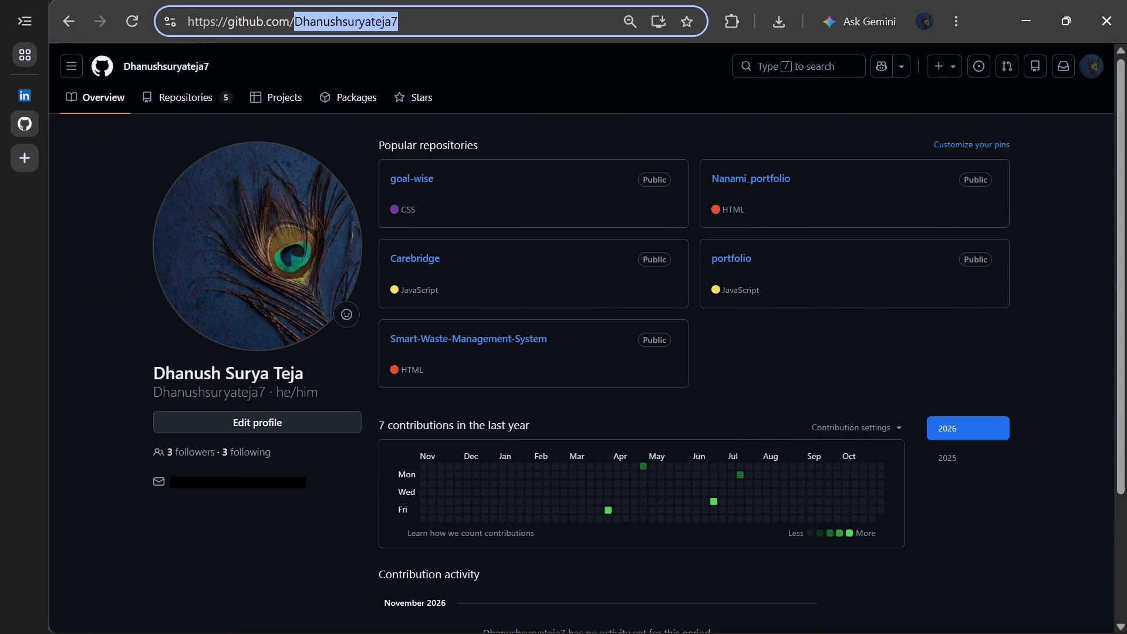
key(ctrl+c)
key(alt+Tab)
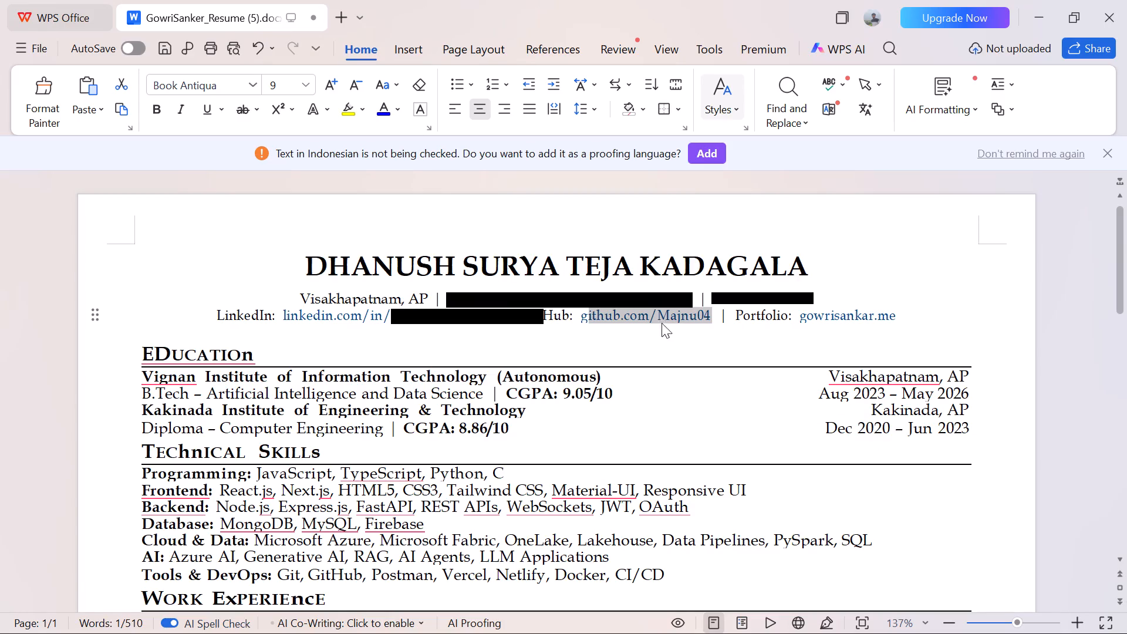
click(657, 311)
drag(657, 311, 708, 313)
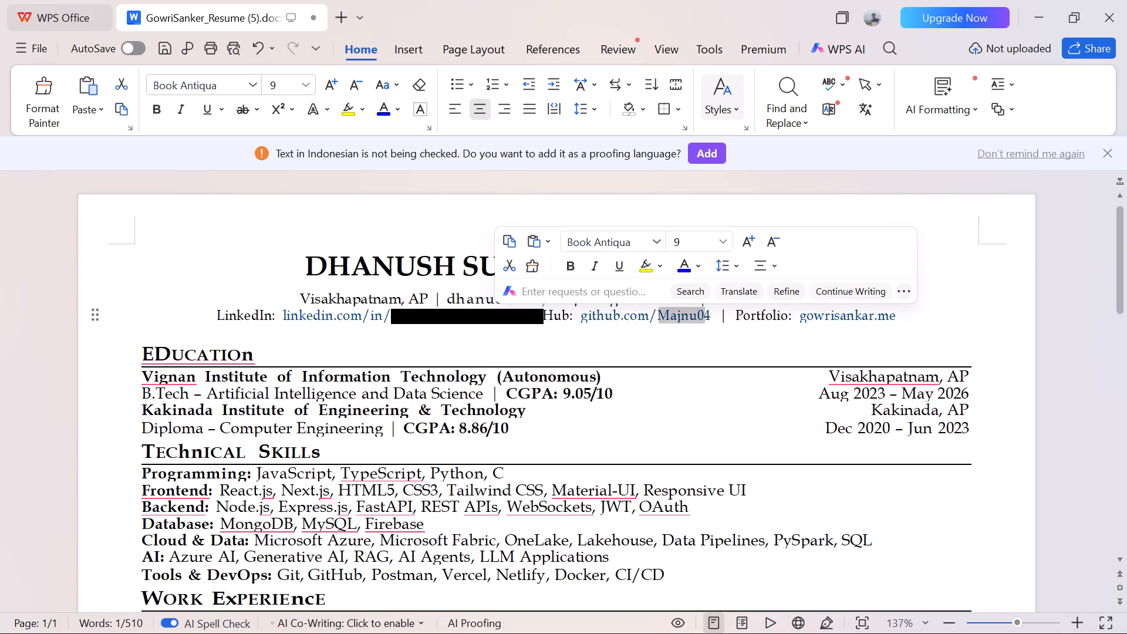
click(657, 315)
drag(657, 315, 704, 315)
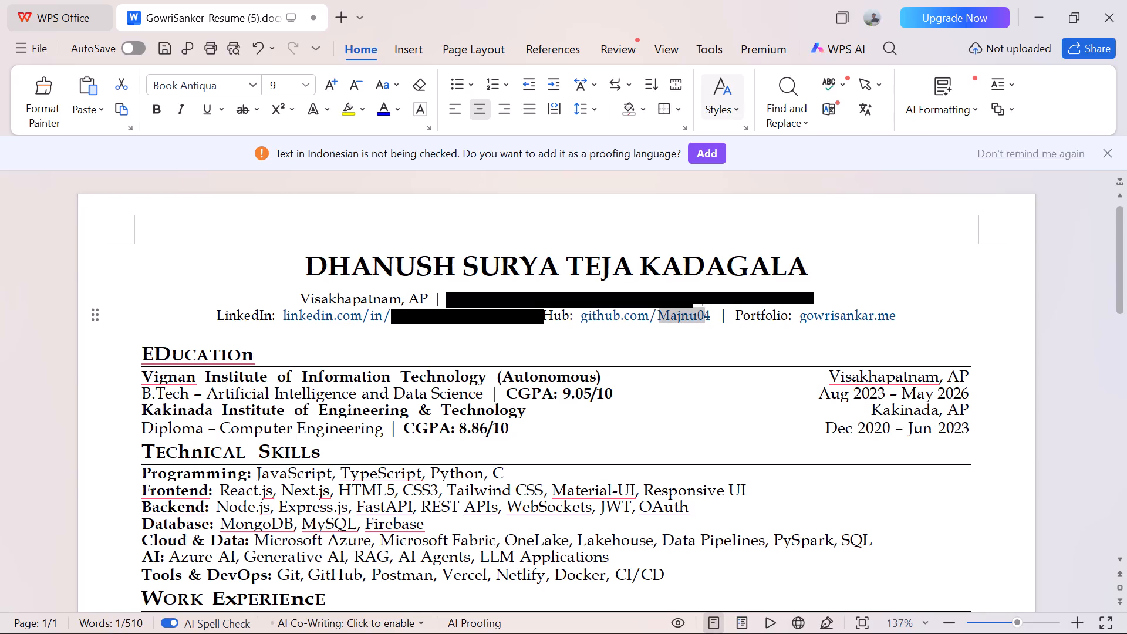
drag(704, 315, 710, 319)
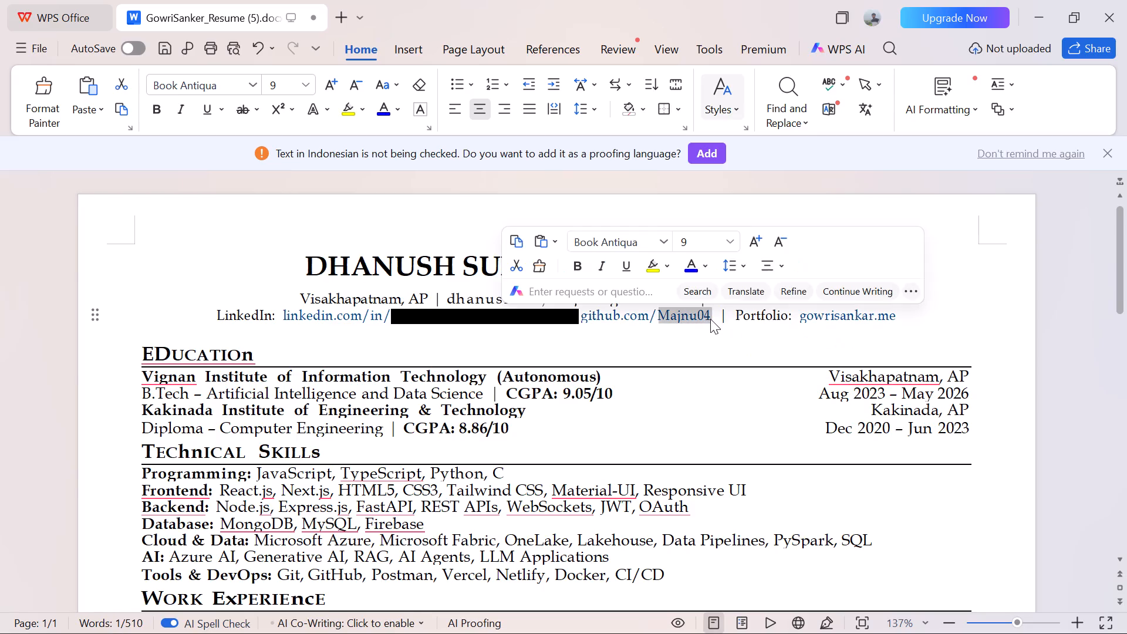
key(ctrl+v)
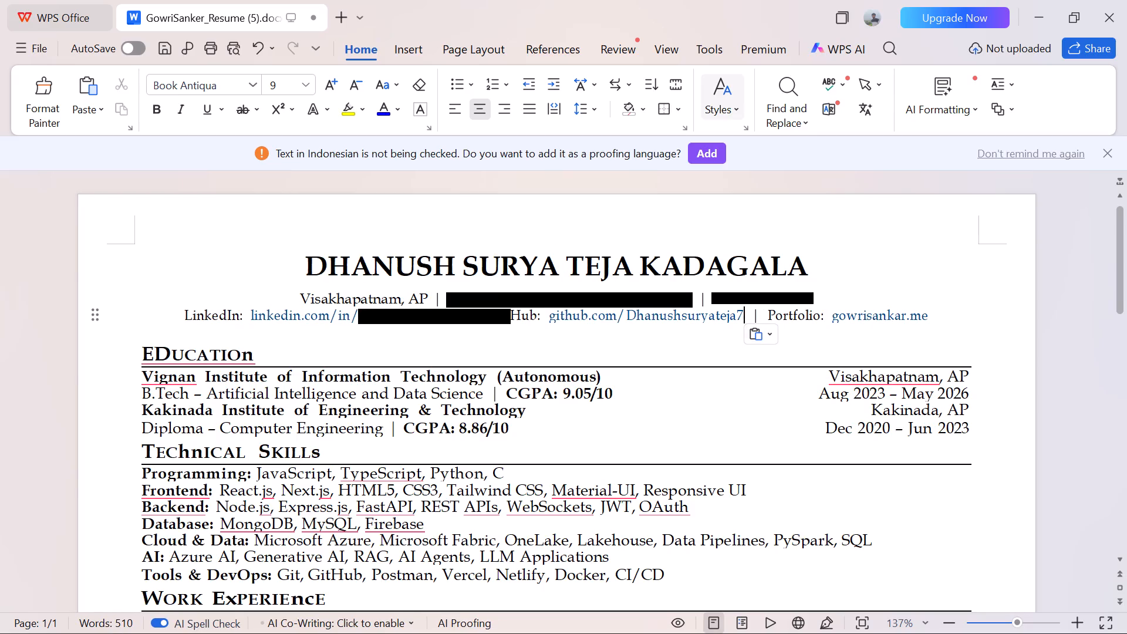
click(930, 318)
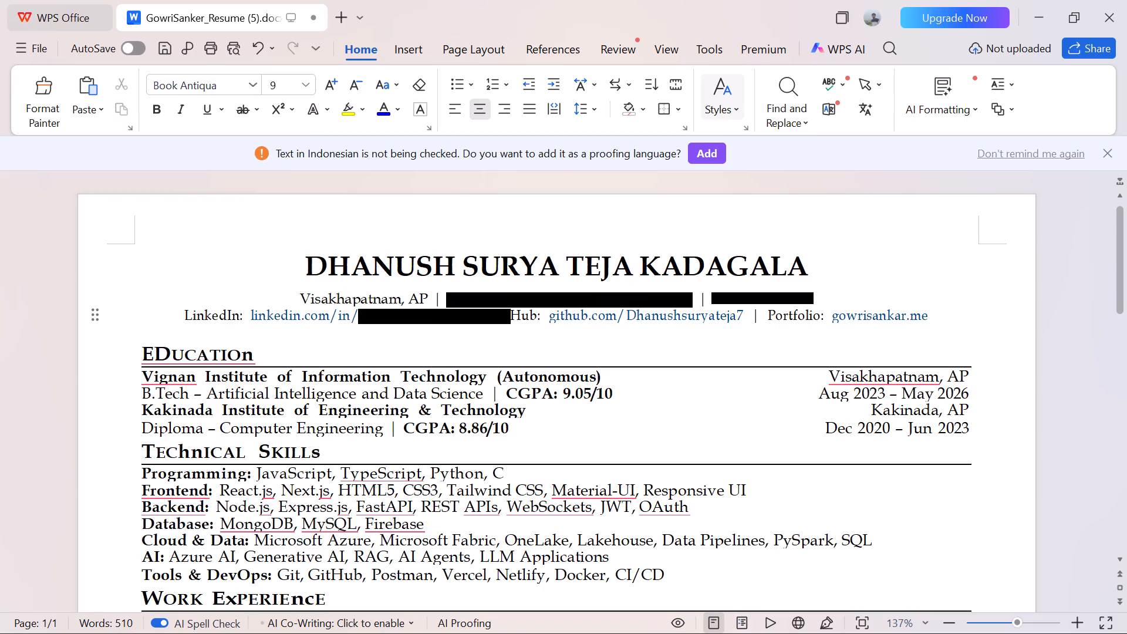
Switch back to the GitHub profile in Chrome, open the portfolio repository and open the live website linked in its About section.
key(alt+Tab)
scroll(532, 268, down, 1)
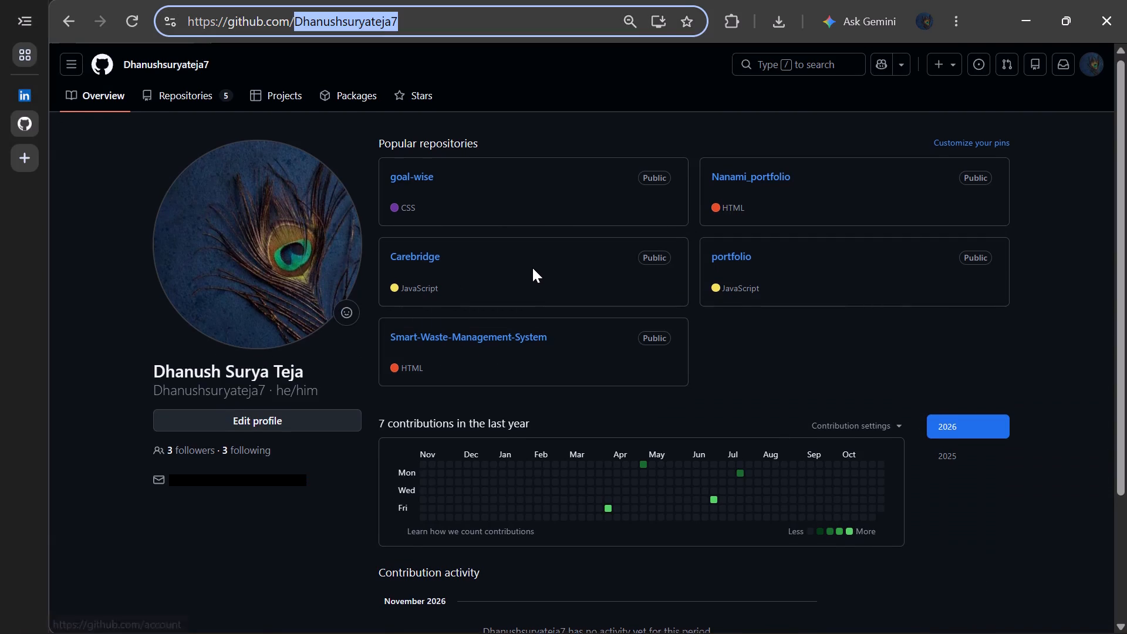
scroll(532, 268, down, 1)
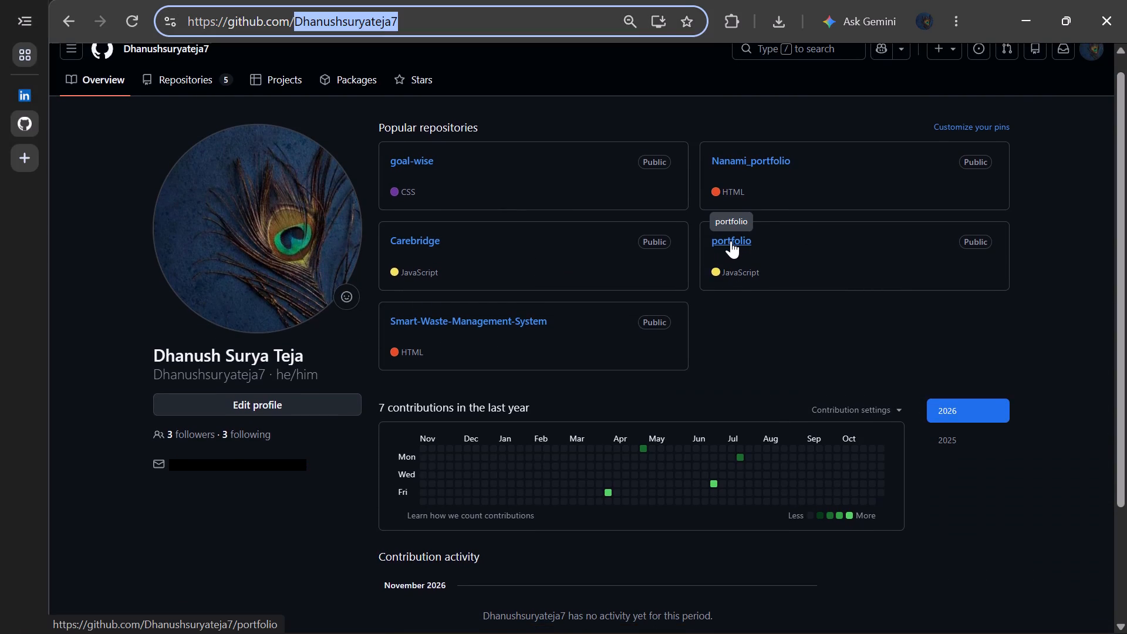
click(731, 241)
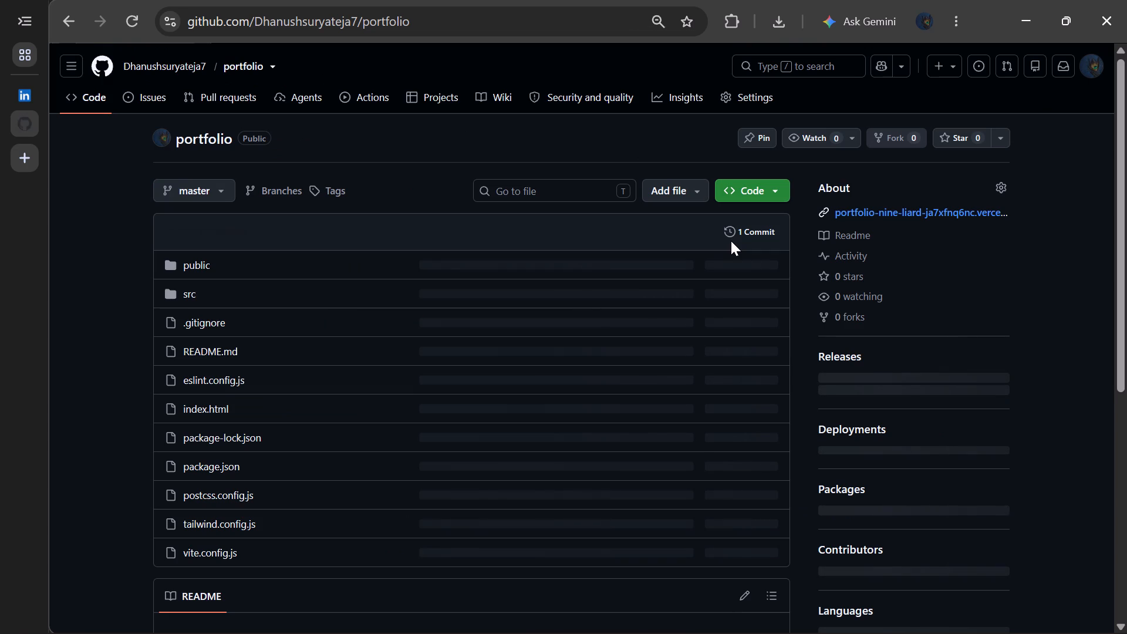
click(897, 210)
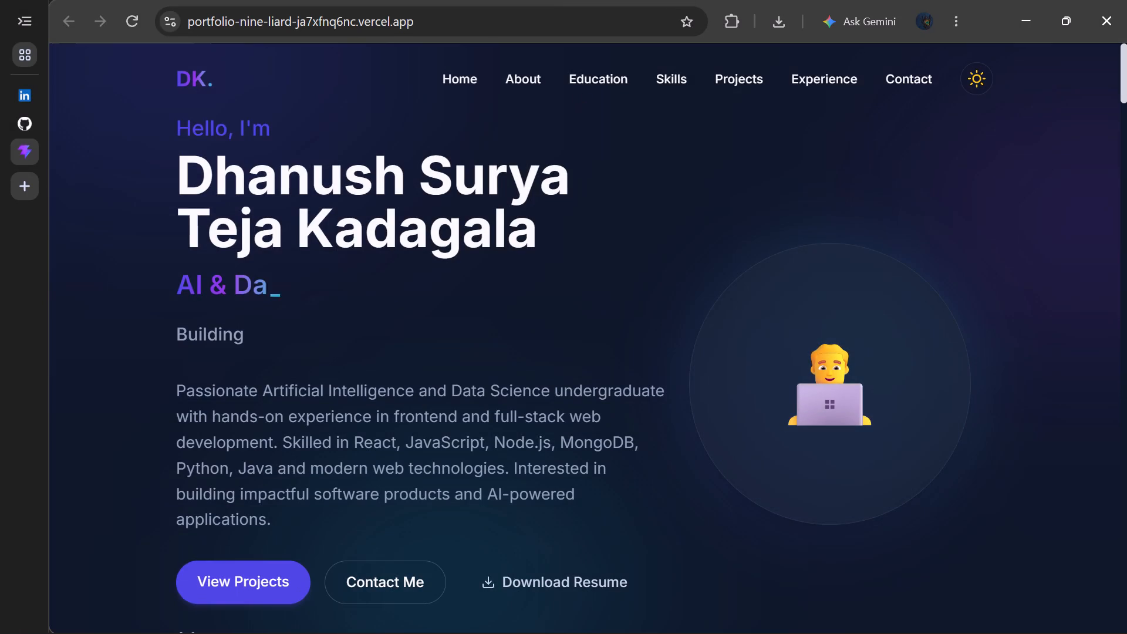
Look through the portfolio website's sections and try its light/dark theme switch.
scroll(522, 245, down, 8)
scroll(522, 245, up, 1)
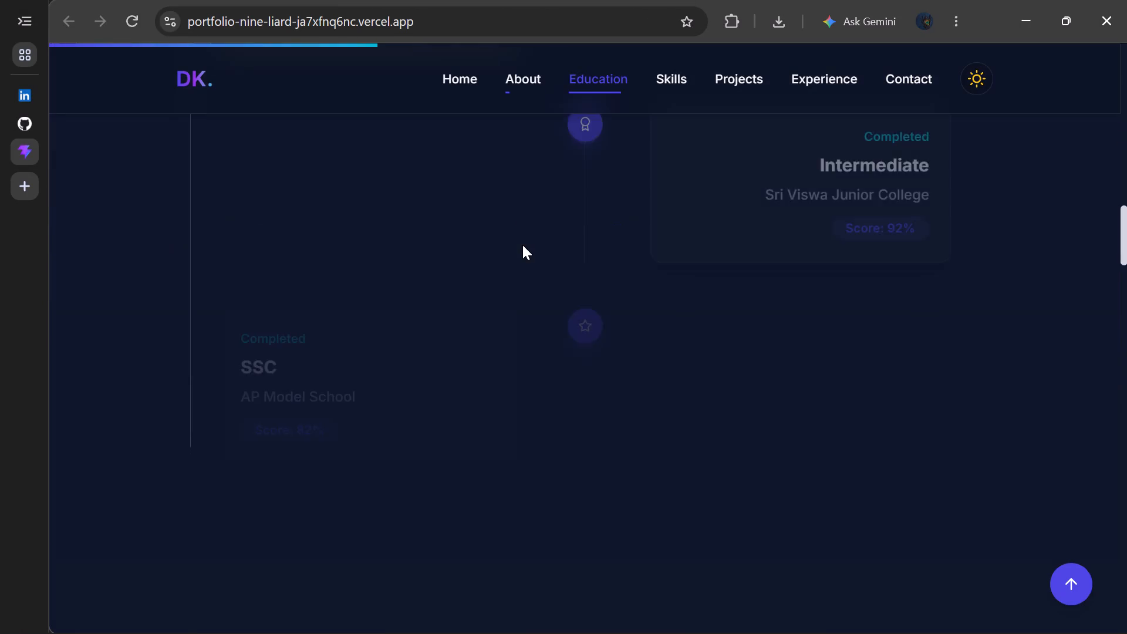
scroll(522, 245, up, 2)
scroll(522, 245, down, 3)
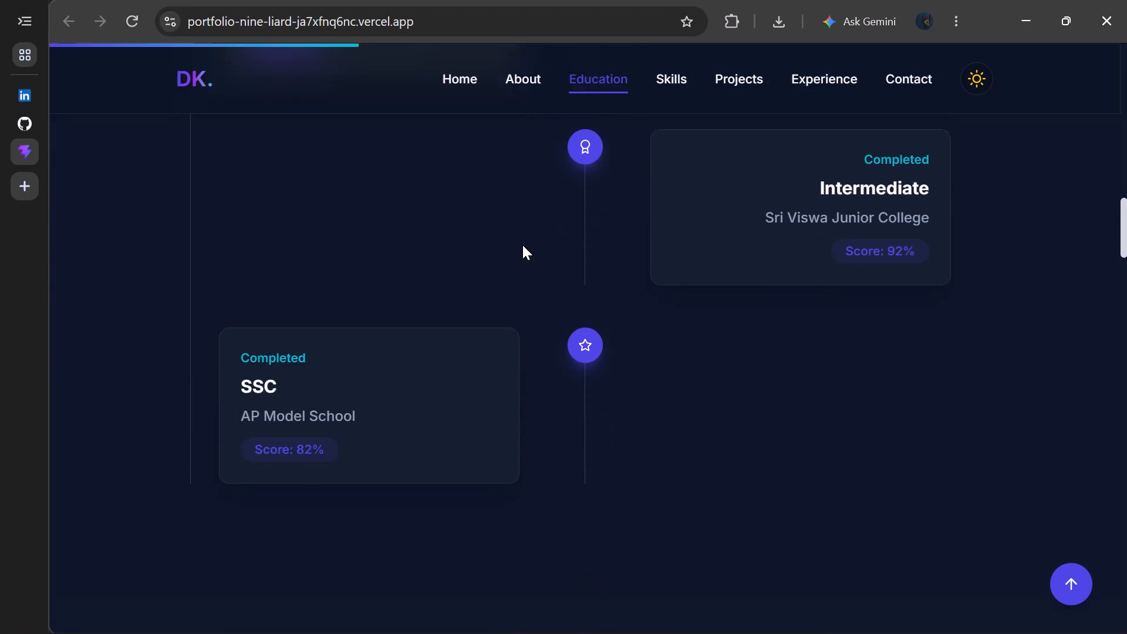
scroll(522, 245, up, 16)
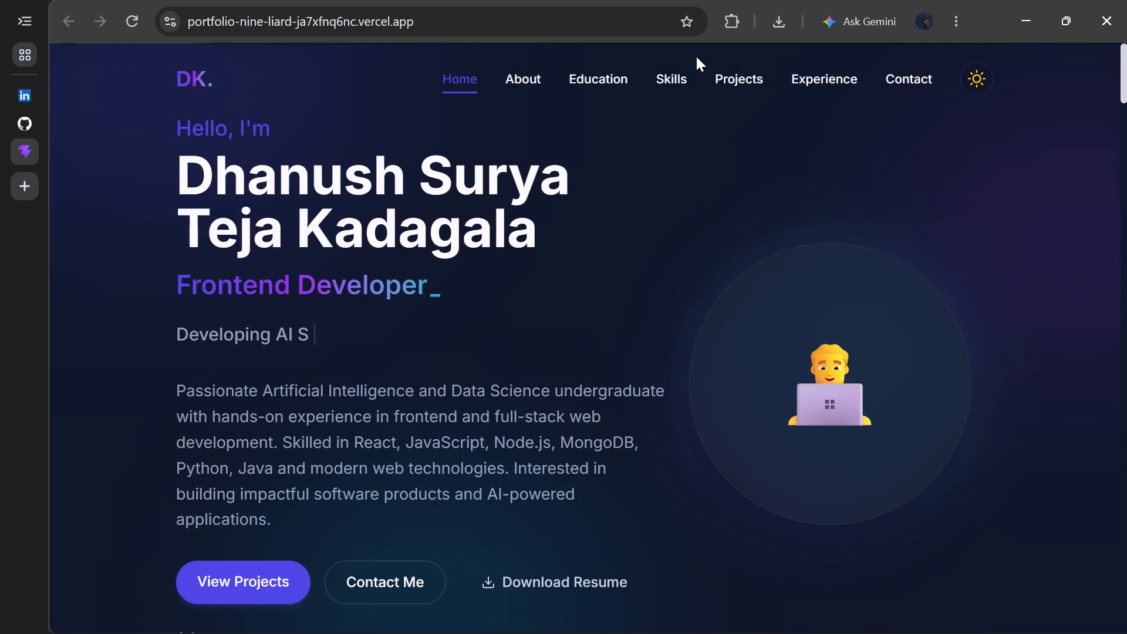
click(976, 74)
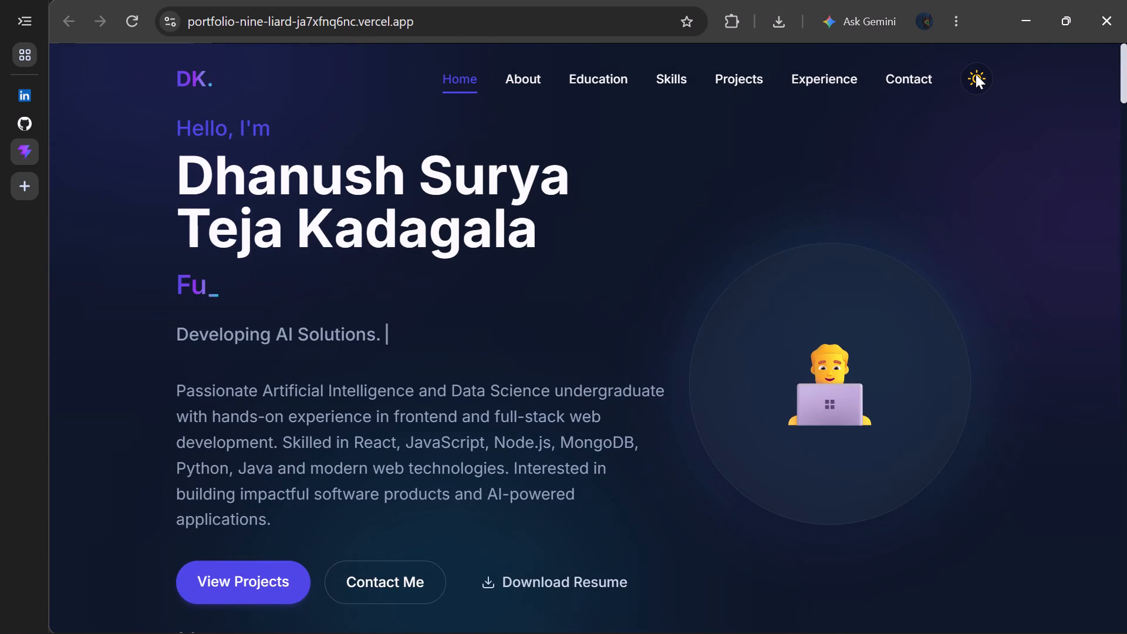
click(976, 74)
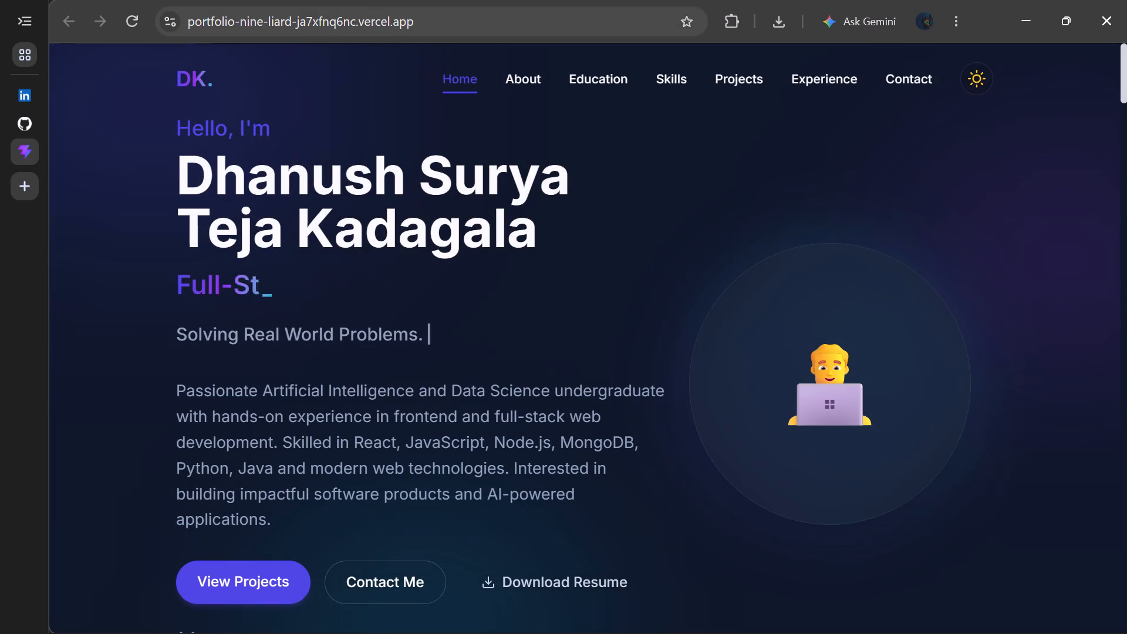
Copy the portfolio website's full vercel.app address and switch back to the resume in WPS Office.
drag(416, 29, 171, 23)
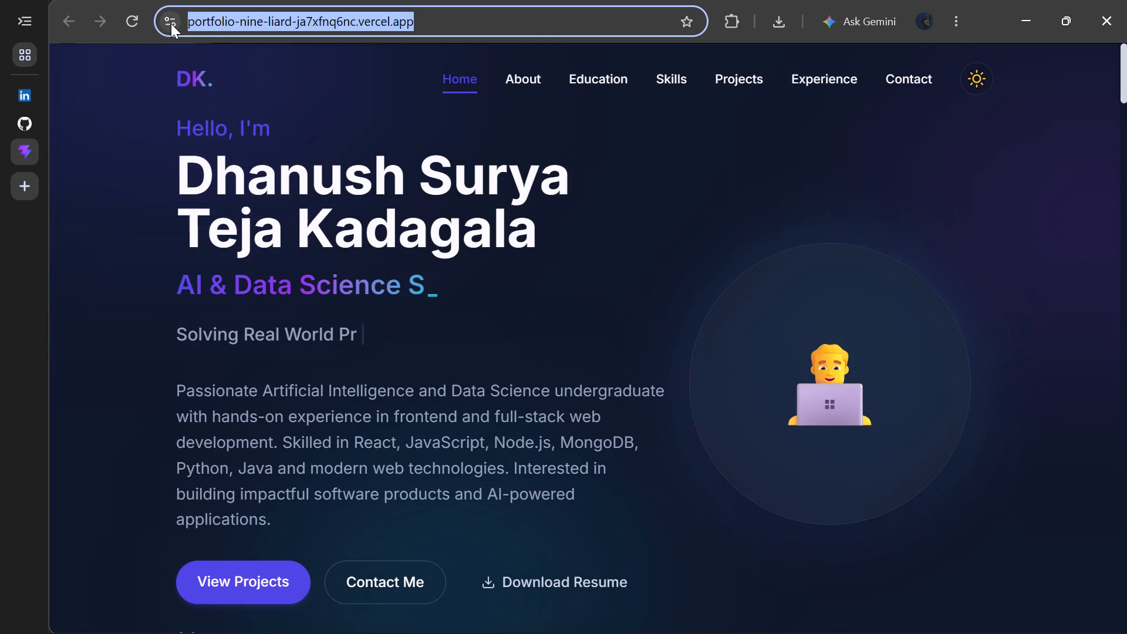
key(ctrl+c)
key(alt+Tab)
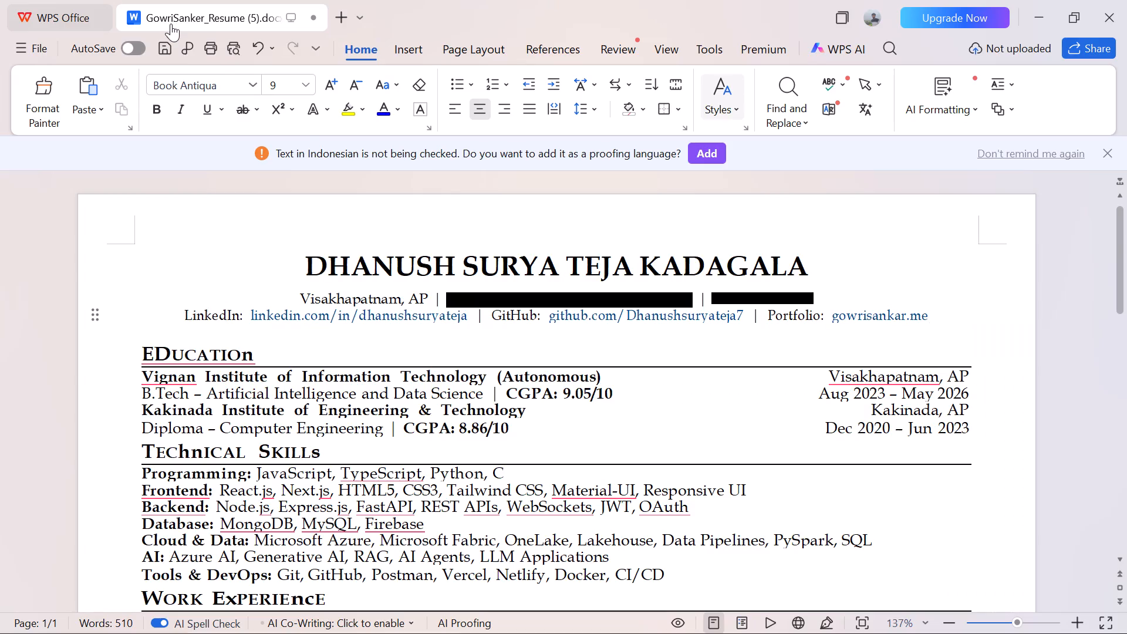
Switch to Chrome, search for "shortern url" in a new tab and open the ShortURL site from the results.
key(alt+Tab)
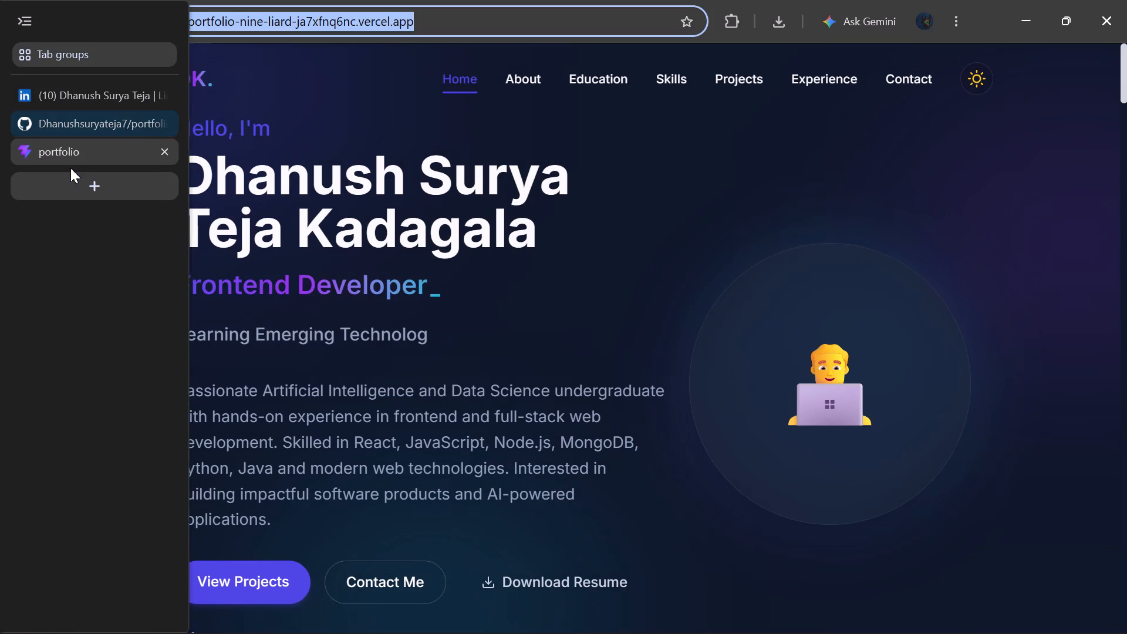
key(alt+Tab)
key(alt+Tab)
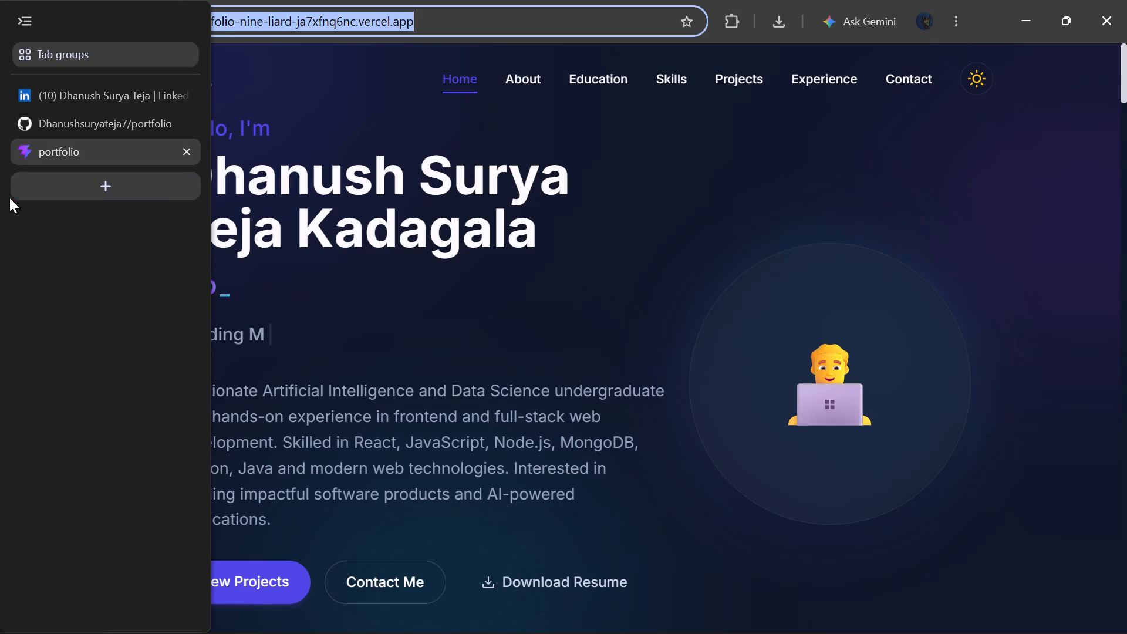
click(95, 198)
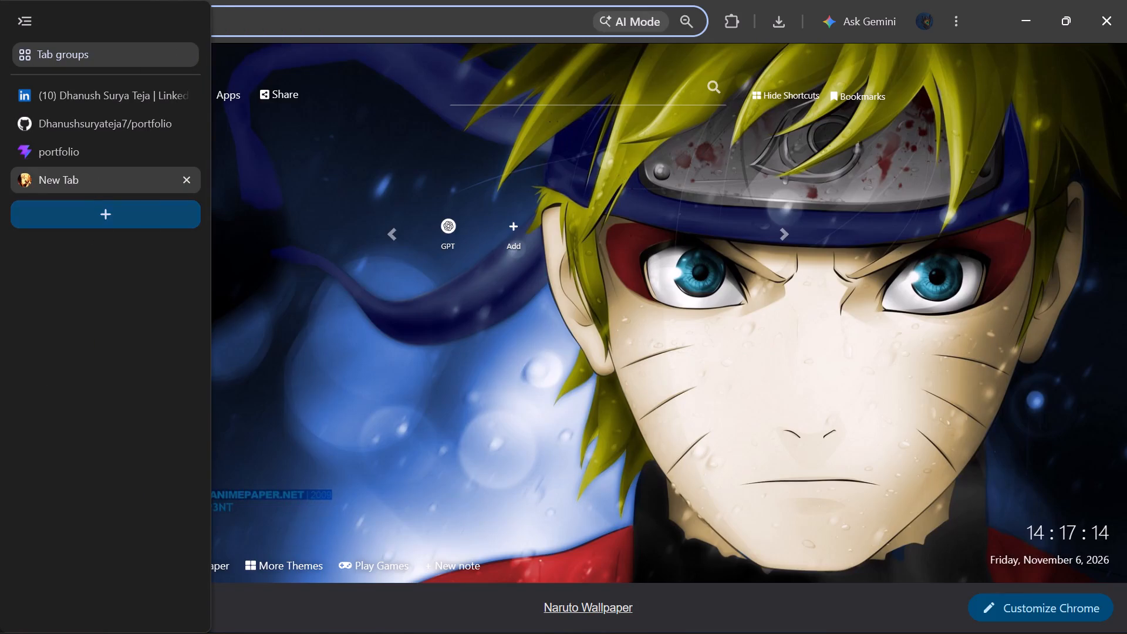
click(527, 100)
text(short)
key(space)
key(BackSpace)
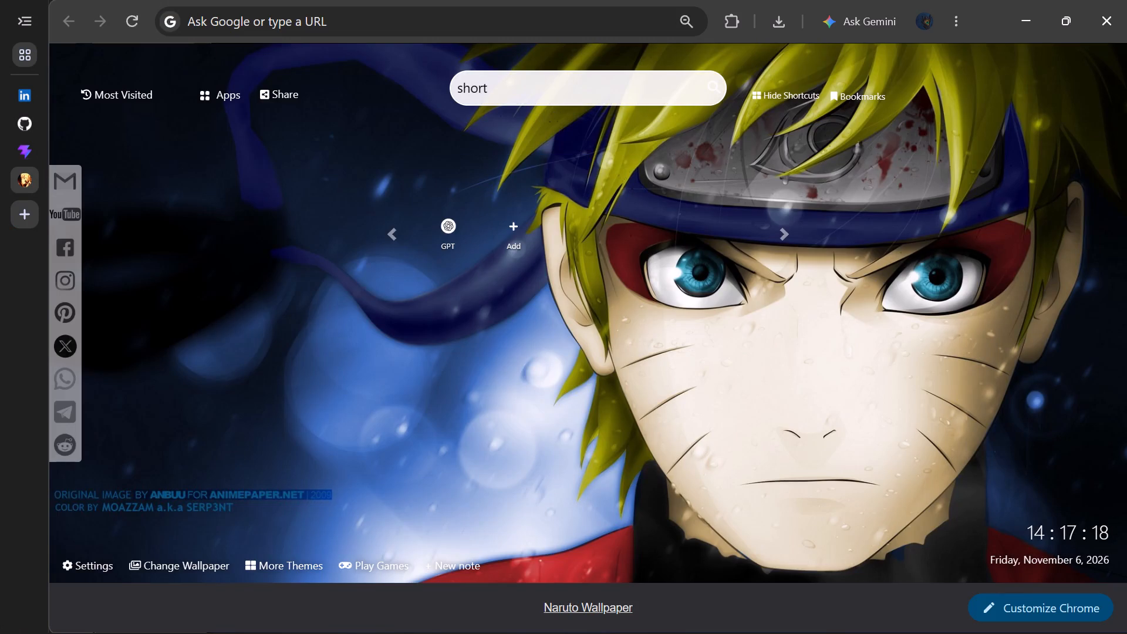
text(ern url)
key(Return)
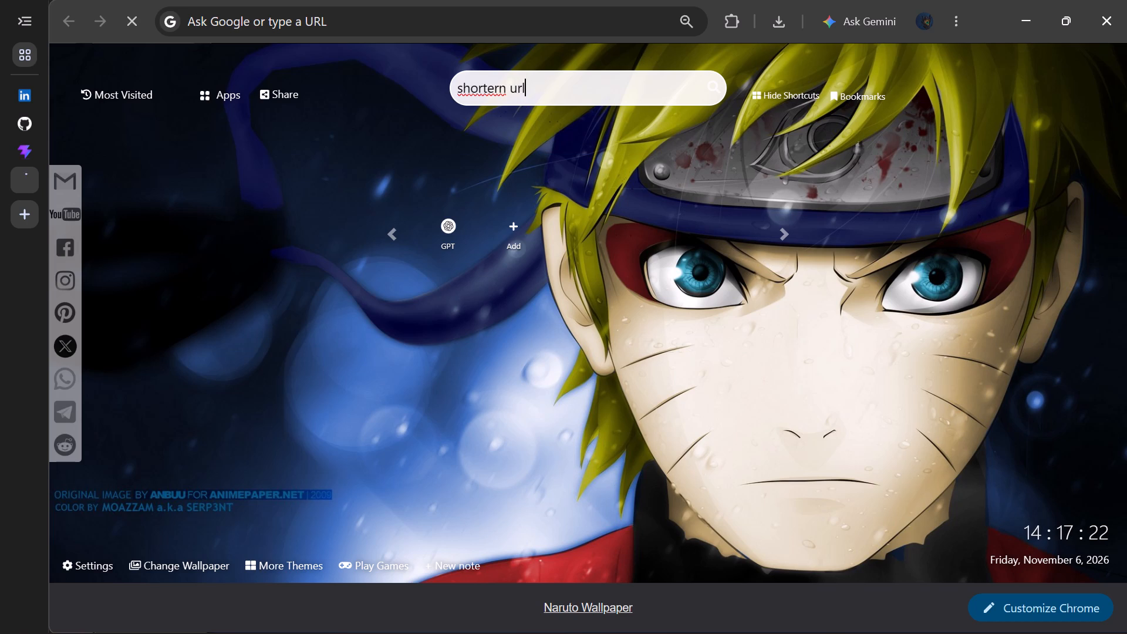
click(328, 284)
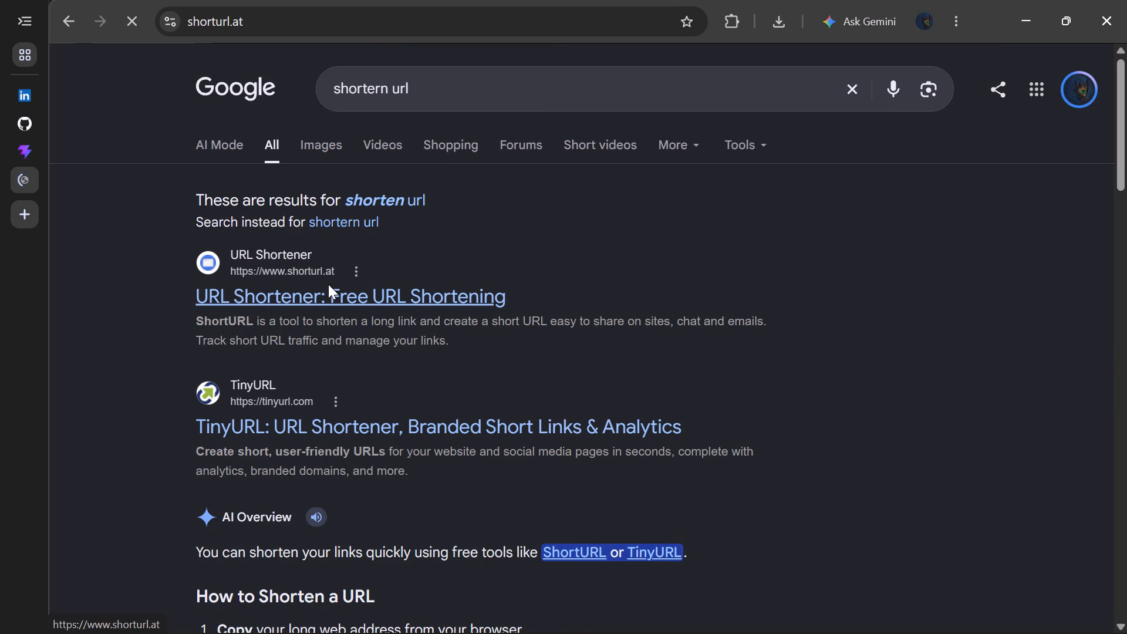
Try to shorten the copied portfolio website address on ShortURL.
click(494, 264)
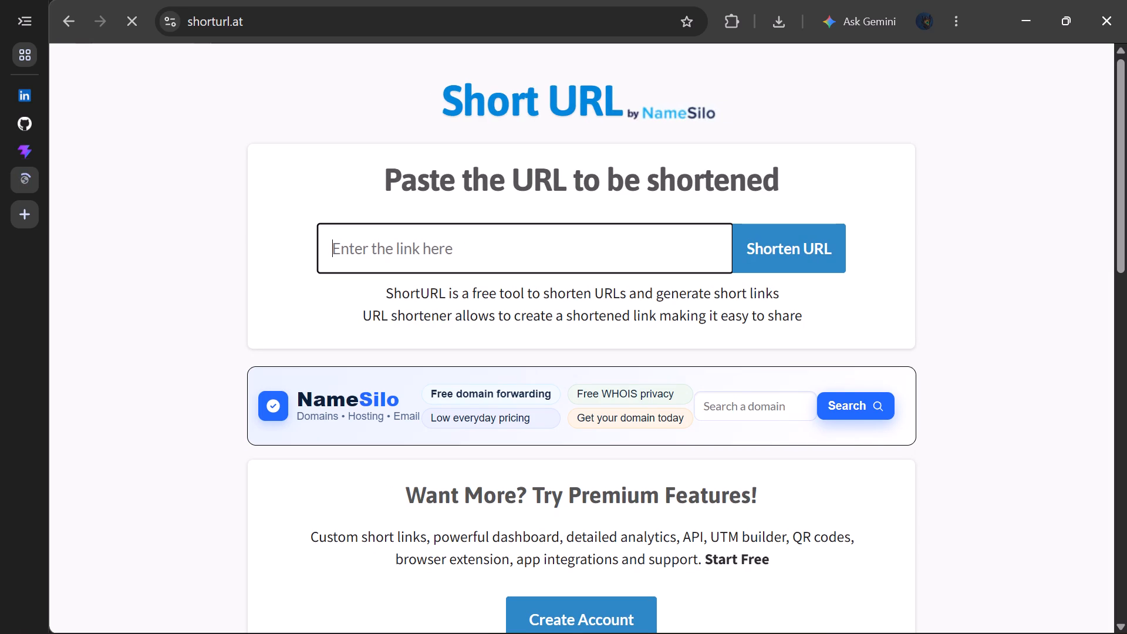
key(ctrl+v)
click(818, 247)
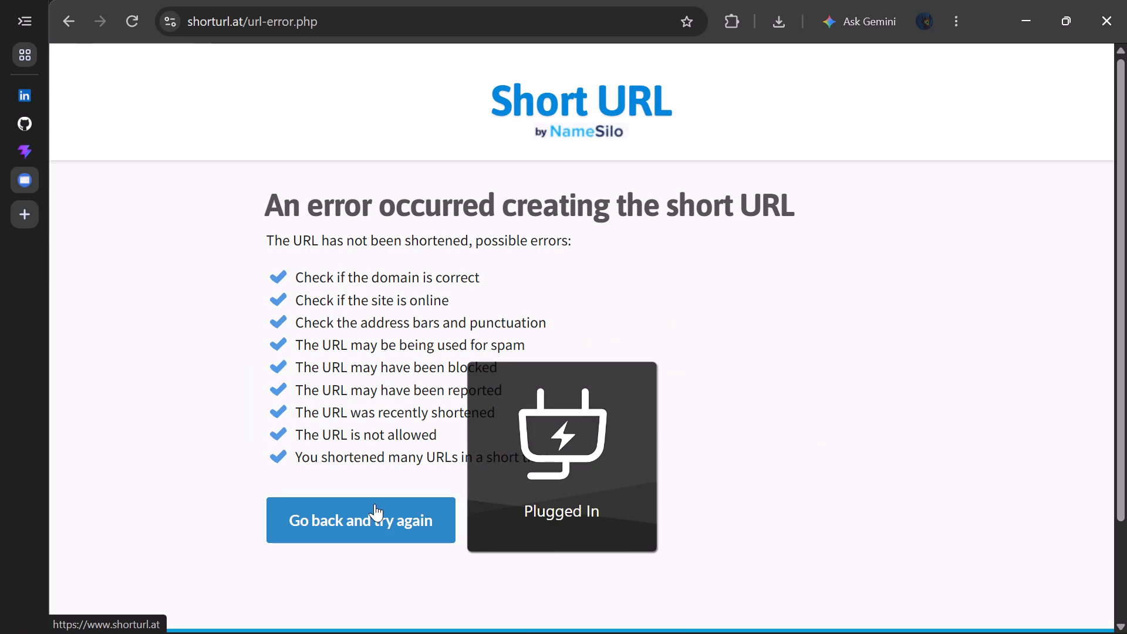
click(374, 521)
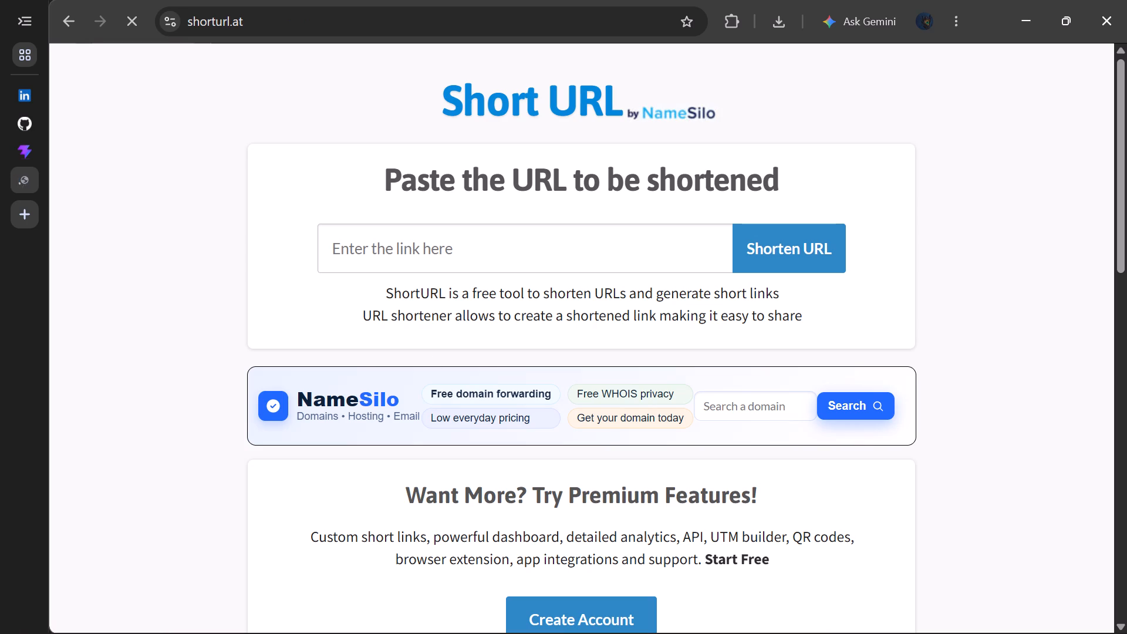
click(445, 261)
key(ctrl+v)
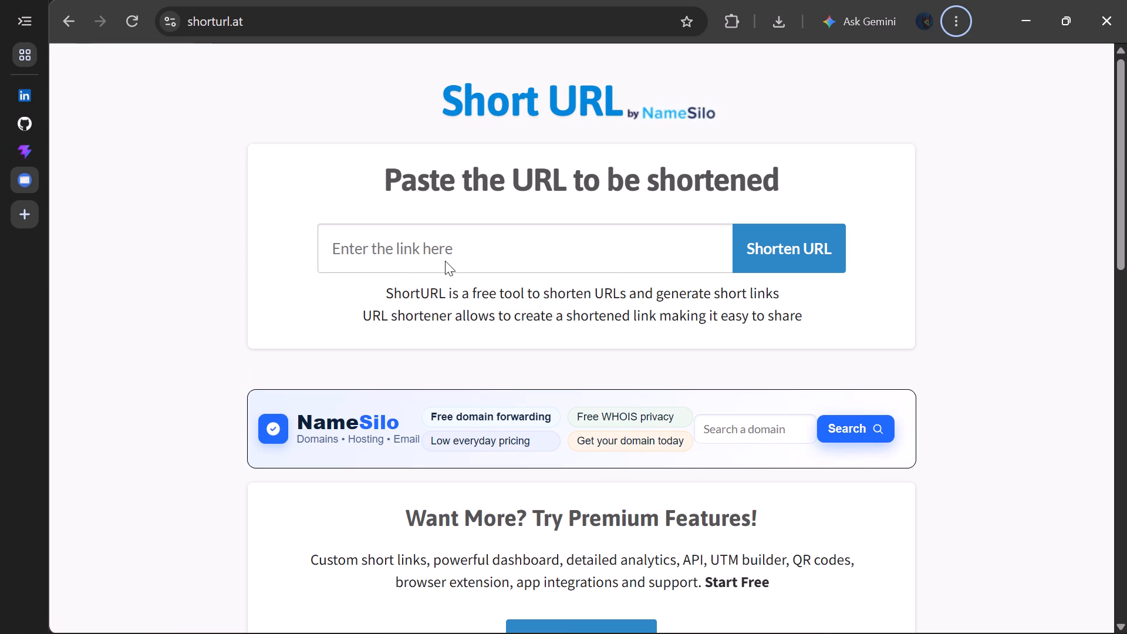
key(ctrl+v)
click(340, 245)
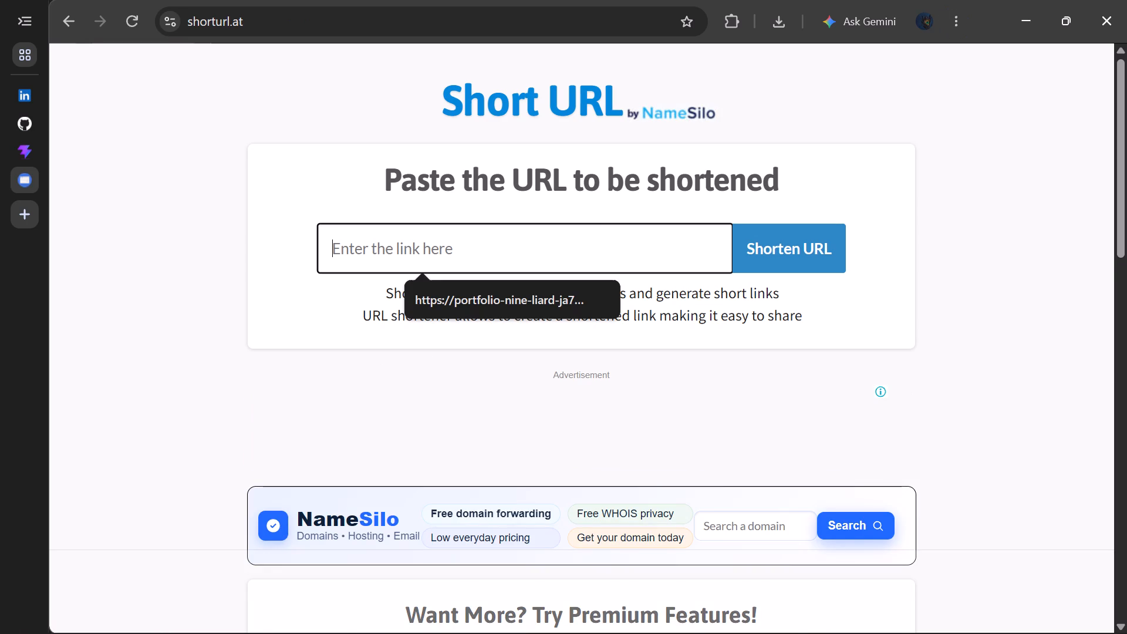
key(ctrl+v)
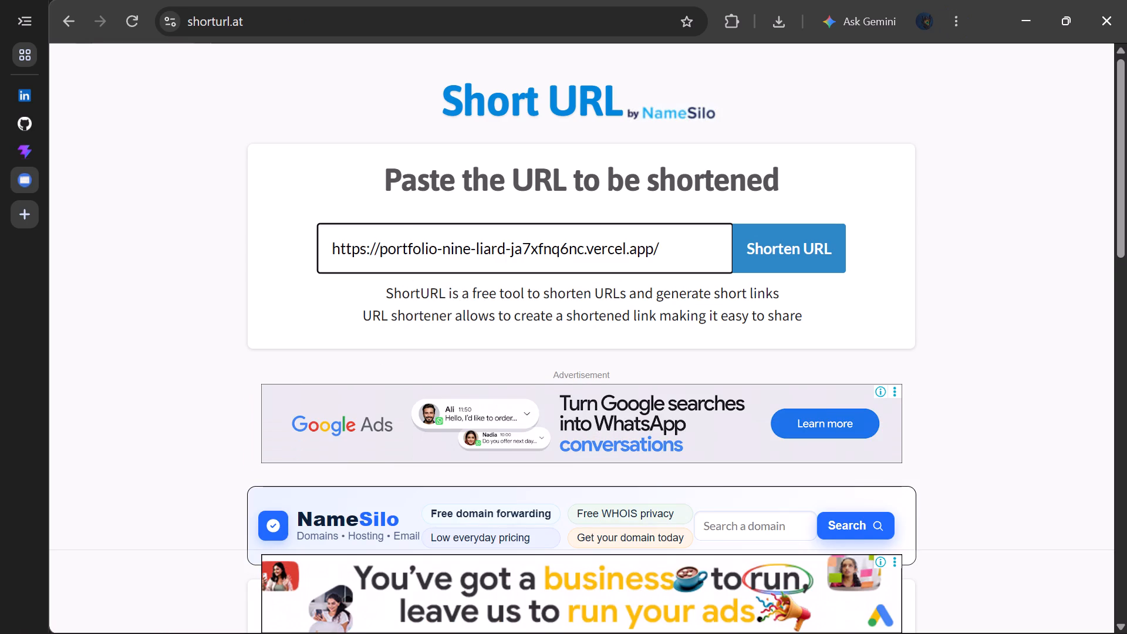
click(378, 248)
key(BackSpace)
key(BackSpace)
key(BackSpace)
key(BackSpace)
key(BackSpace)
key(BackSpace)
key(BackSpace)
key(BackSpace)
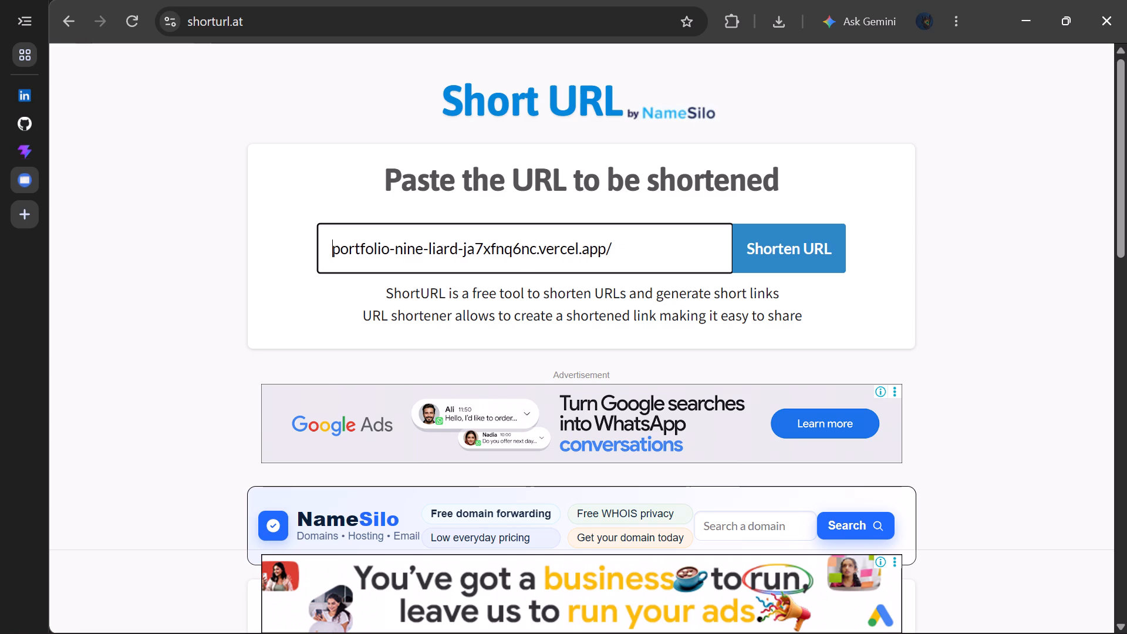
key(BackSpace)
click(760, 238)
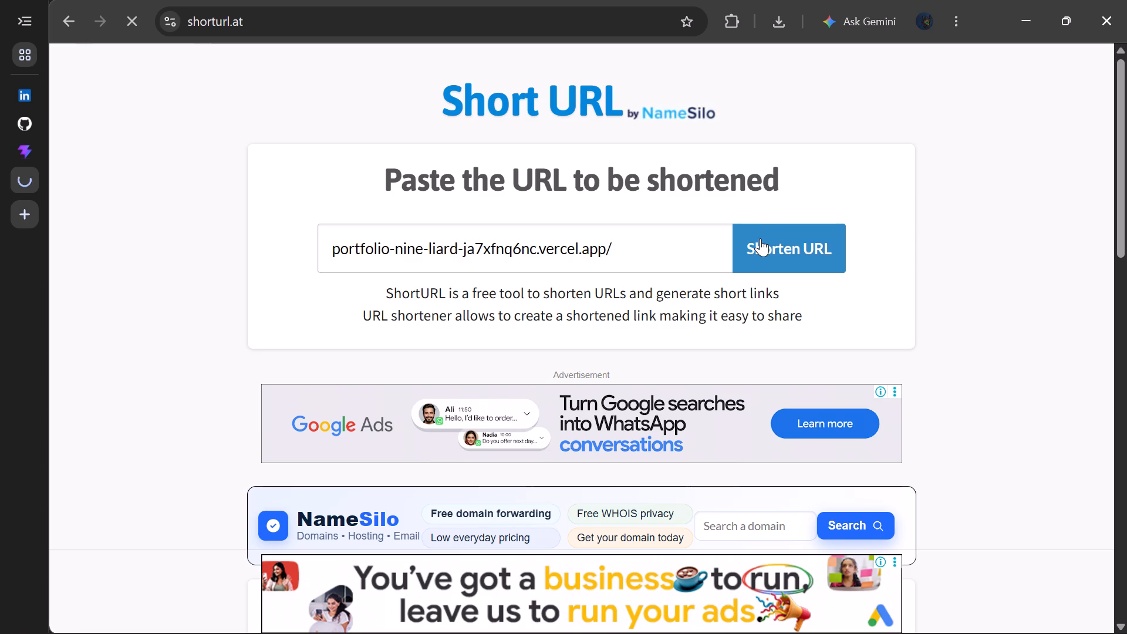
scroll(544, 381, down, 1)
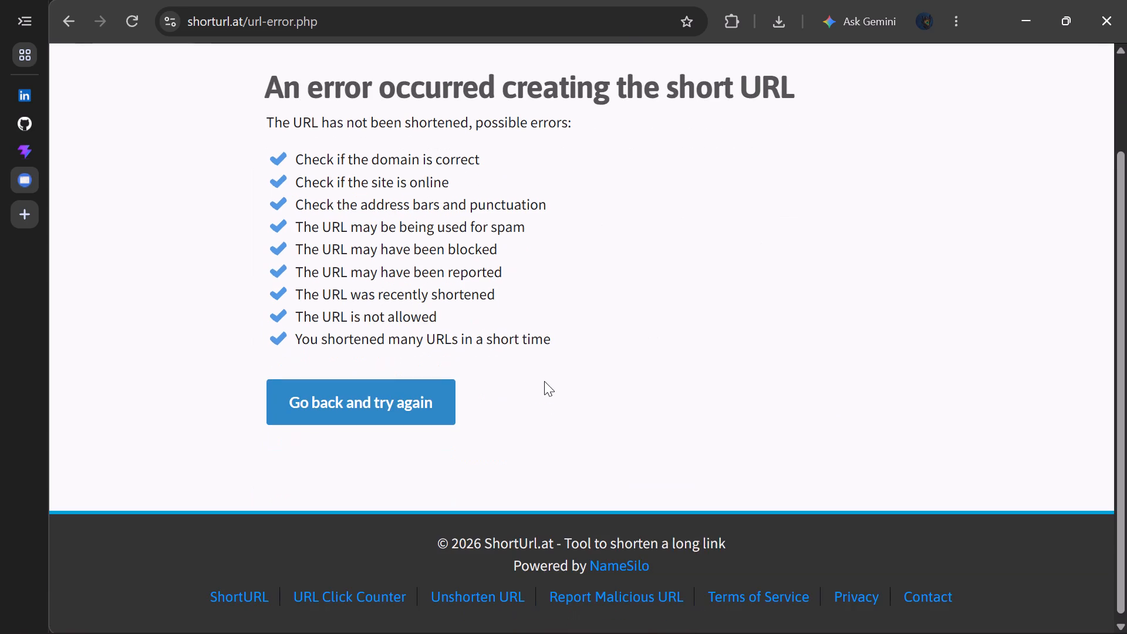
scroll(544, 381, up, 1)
Go to the open GitHub portfolio repository in Chrome and copy its full address.
key(alt+Tab)
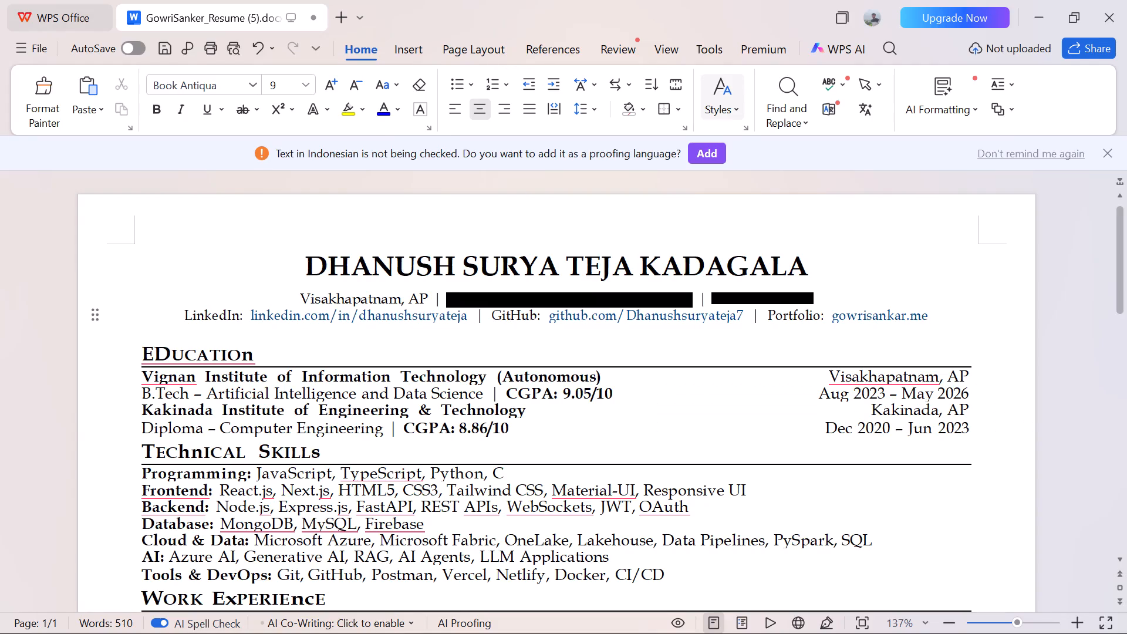
key(alt+Tab)
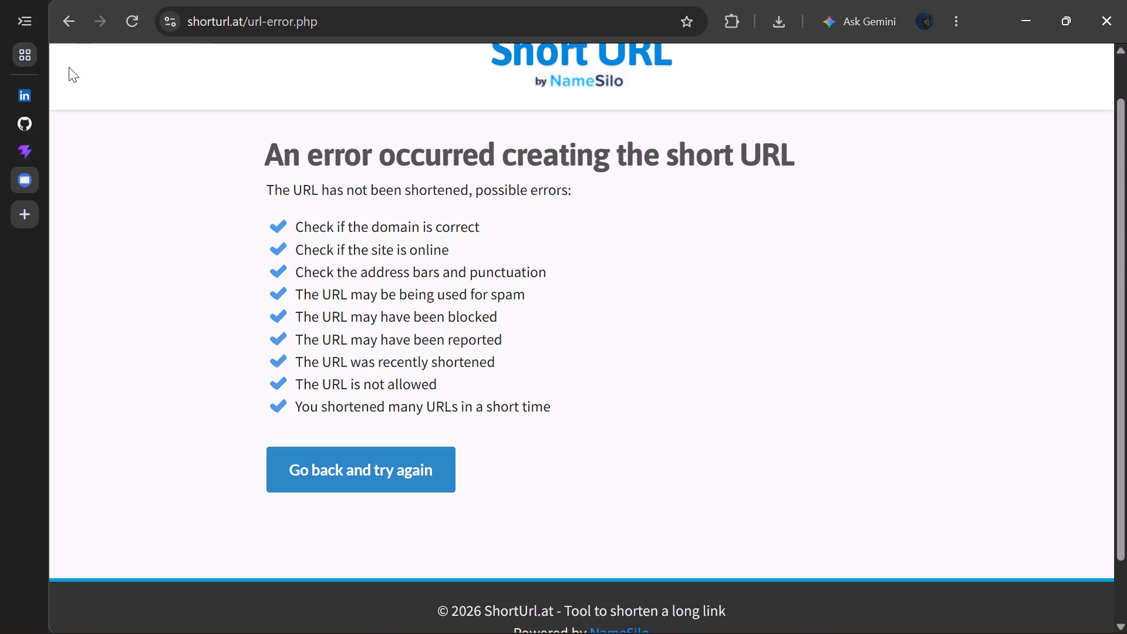
click(26, 123)
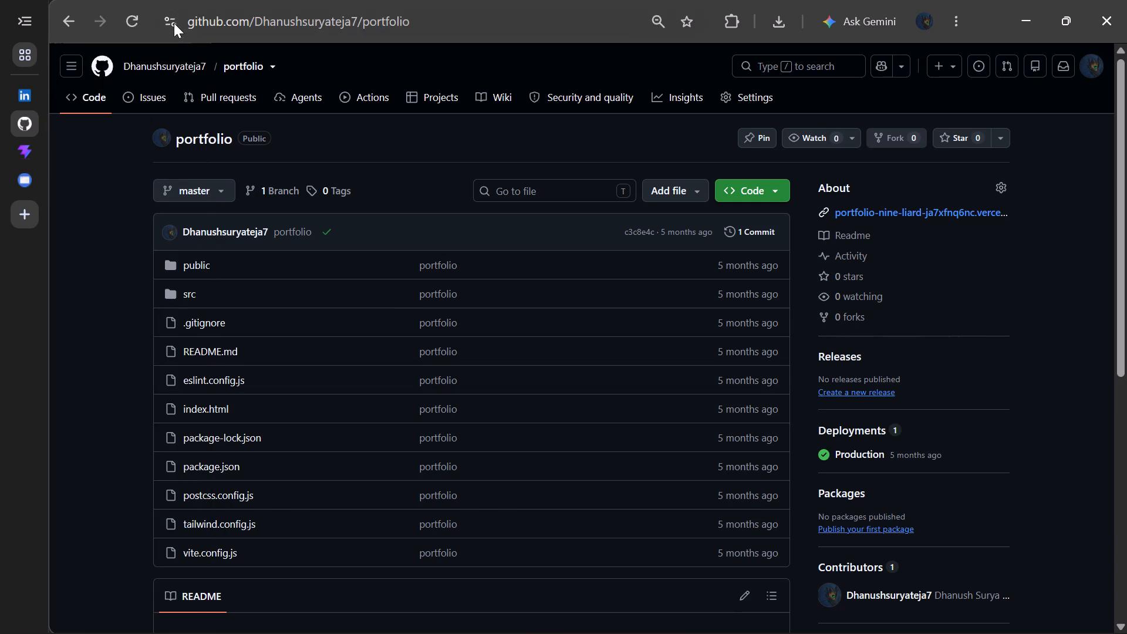
drag(187, 23, 465, 6)
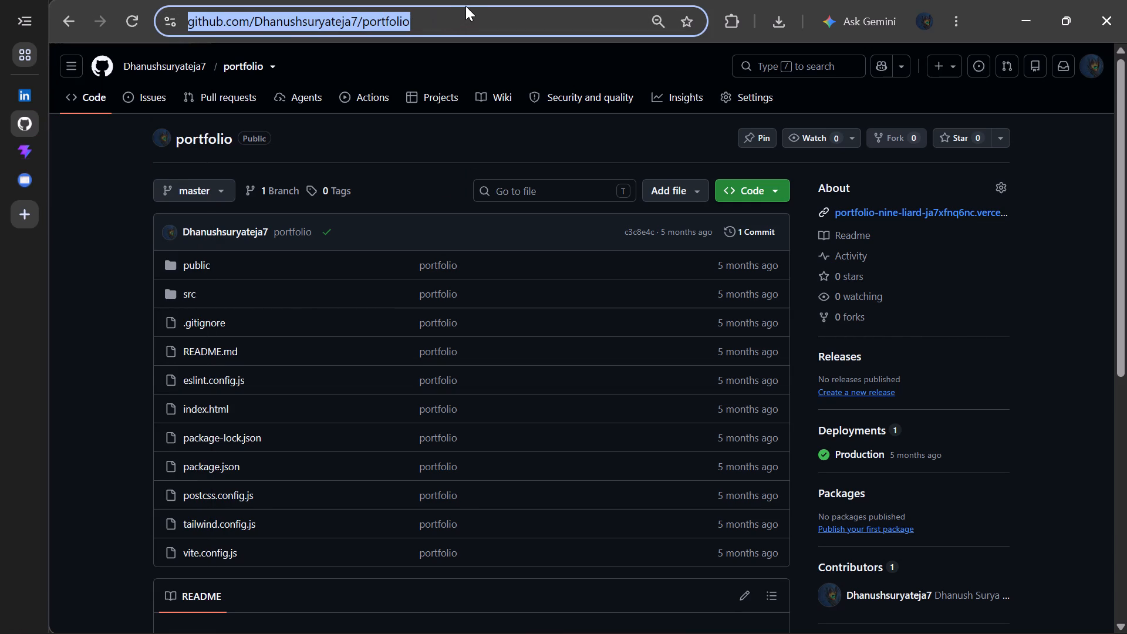
drag(465, 6, 467, 5)
key(ctrl+c)
key(alt+Tab)
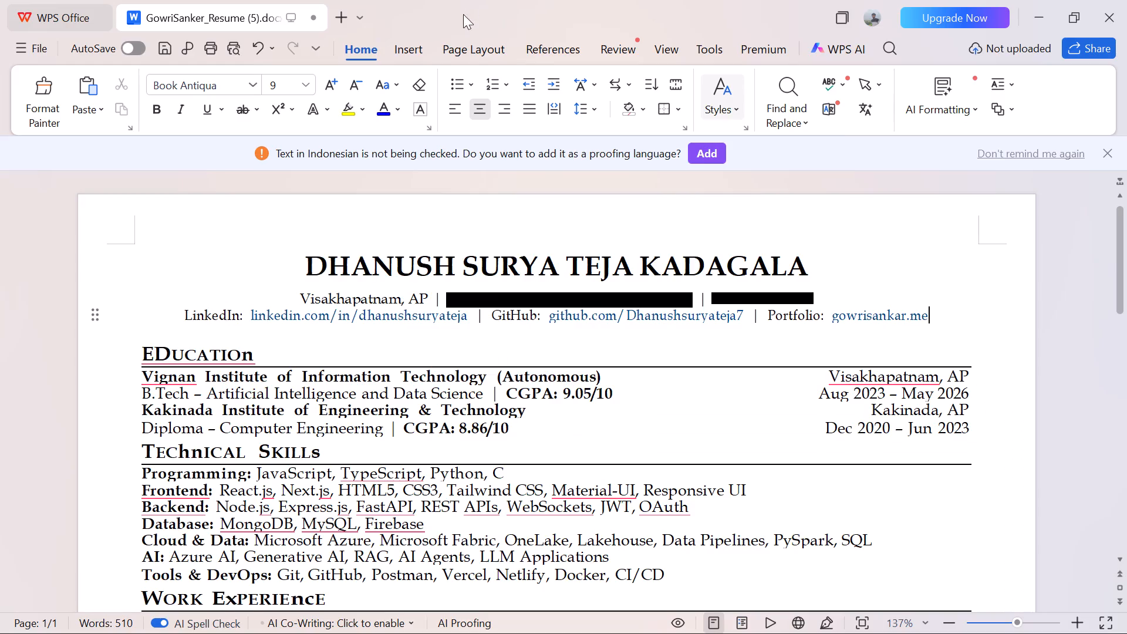
key(alt+Tab)
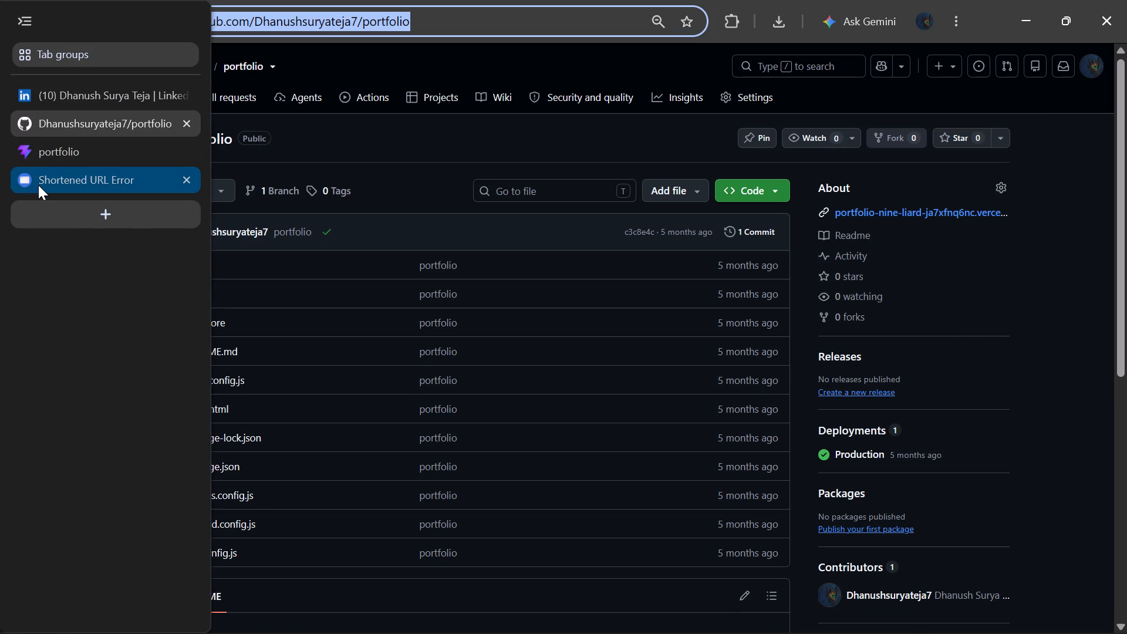
click(38, 185)
click(378, 456)
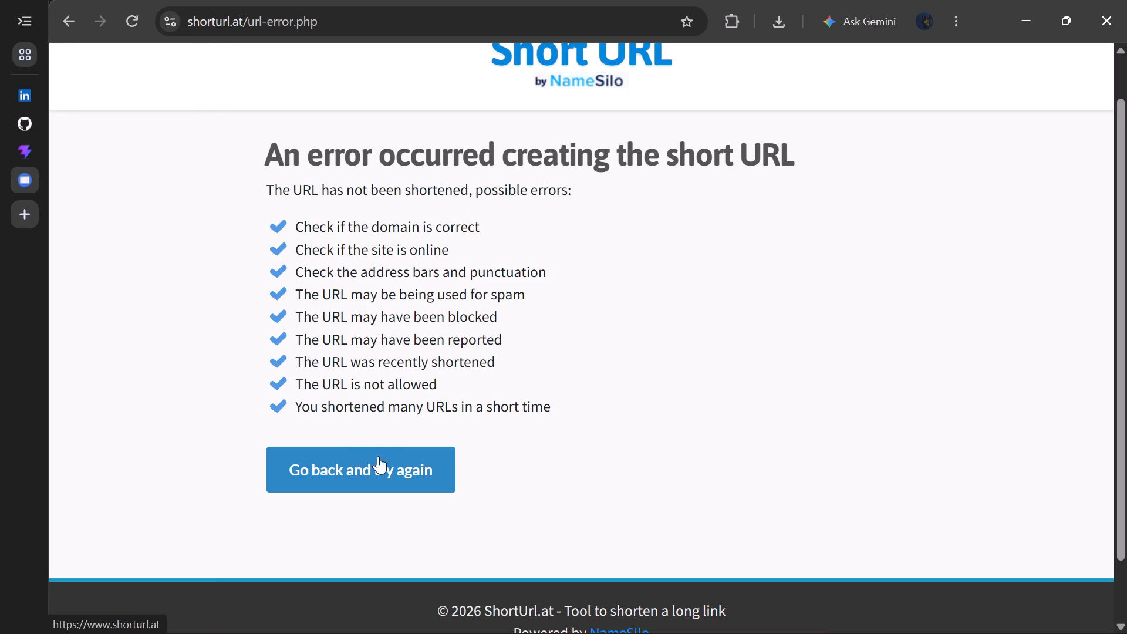
click(404, 245)
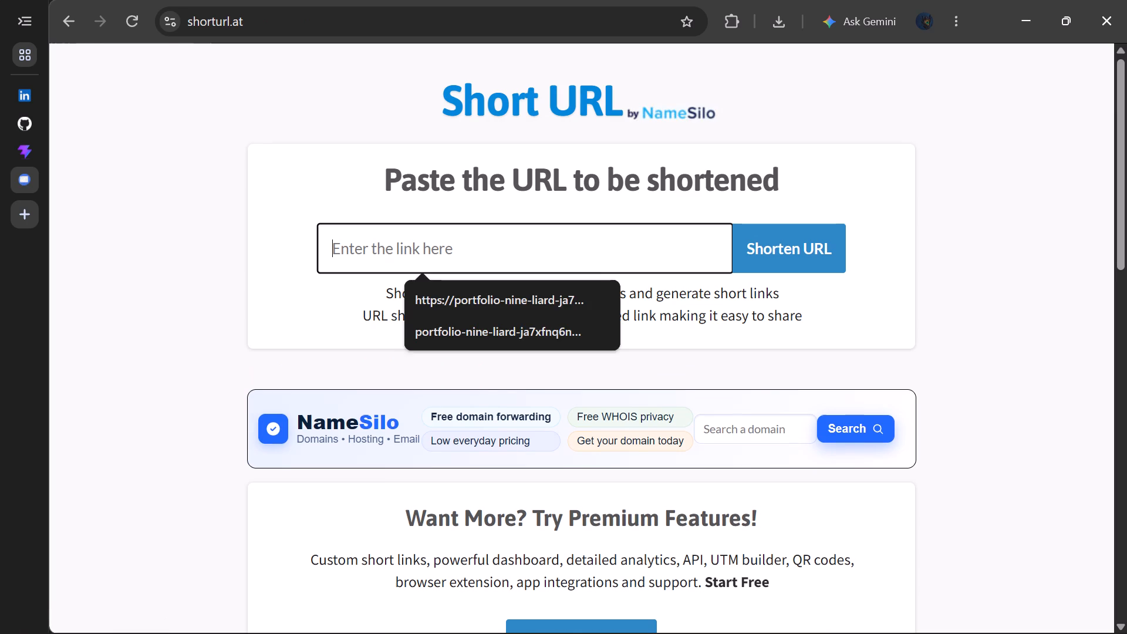
key(ctrl+v)
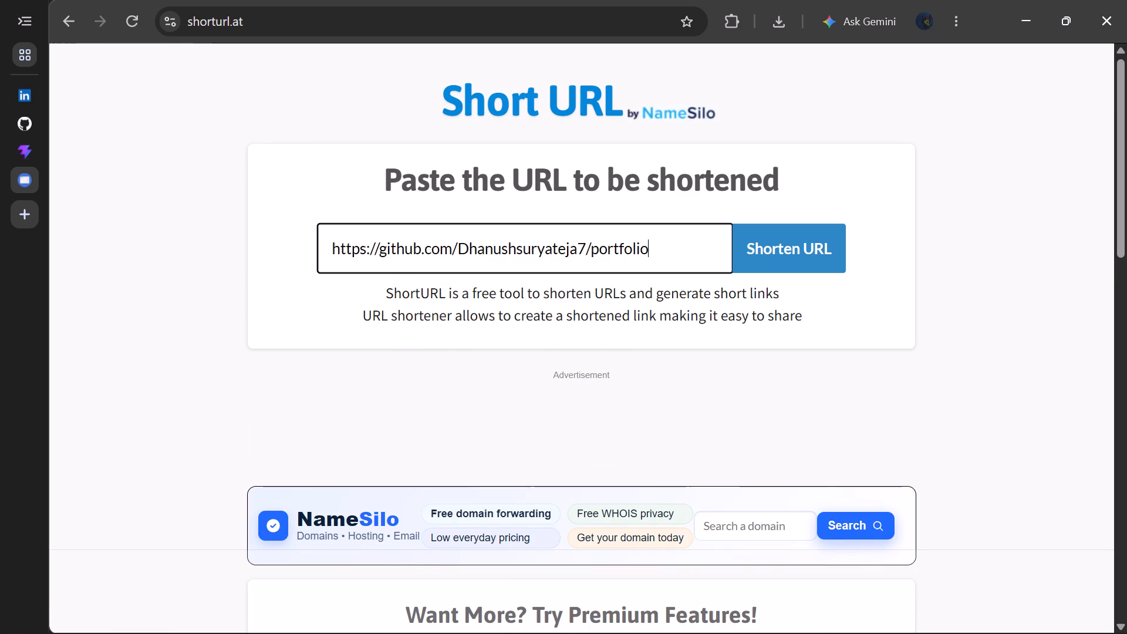
click(381, 254)
key(BackSpace)
key(BackSpace)
key(BackSpace)
key(BackSpace)
key(BackSpace)
key(BackSpace)
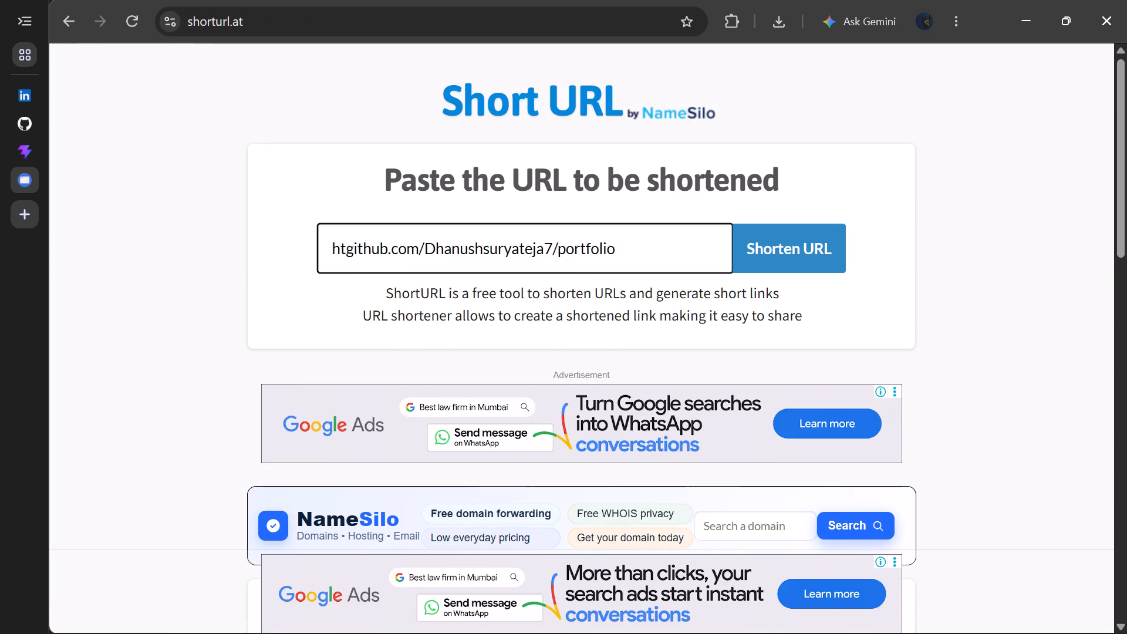
key(BackSpace)
key(BackSpace)
key(BackSpace)
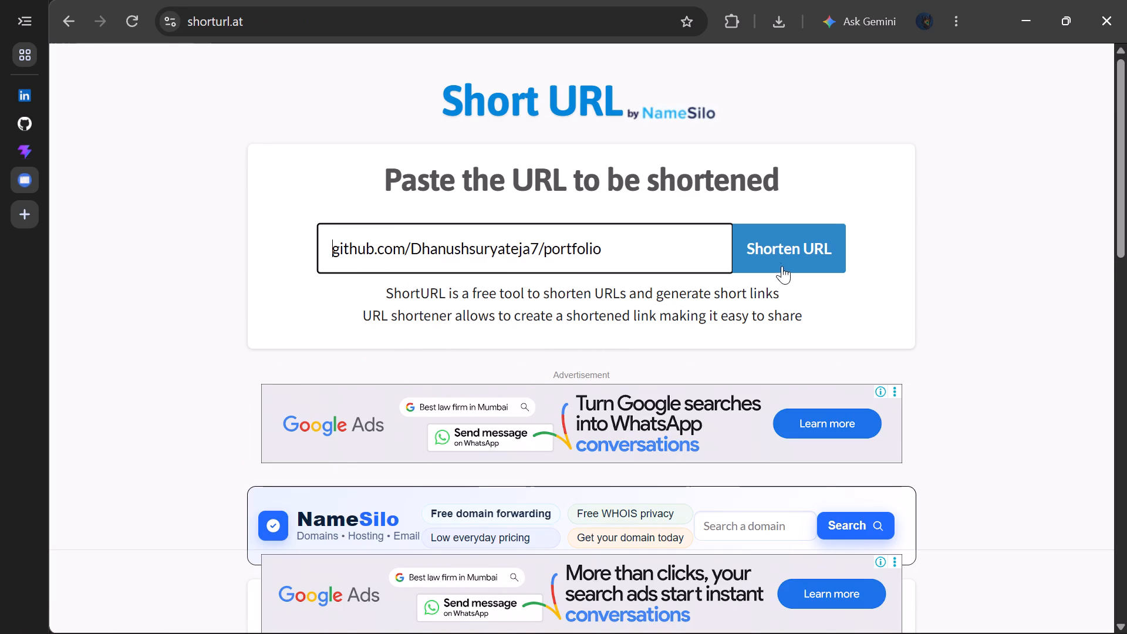
click(778, 254)
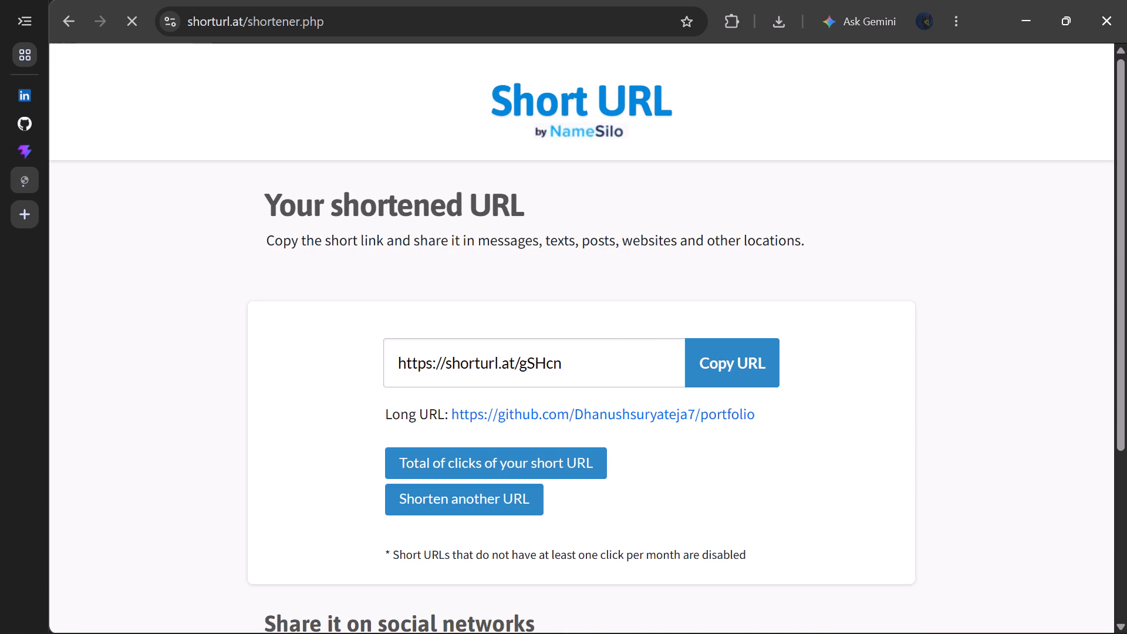
Copy the generated short link for the GitHub portfolio repository.
key(alt+Tab)
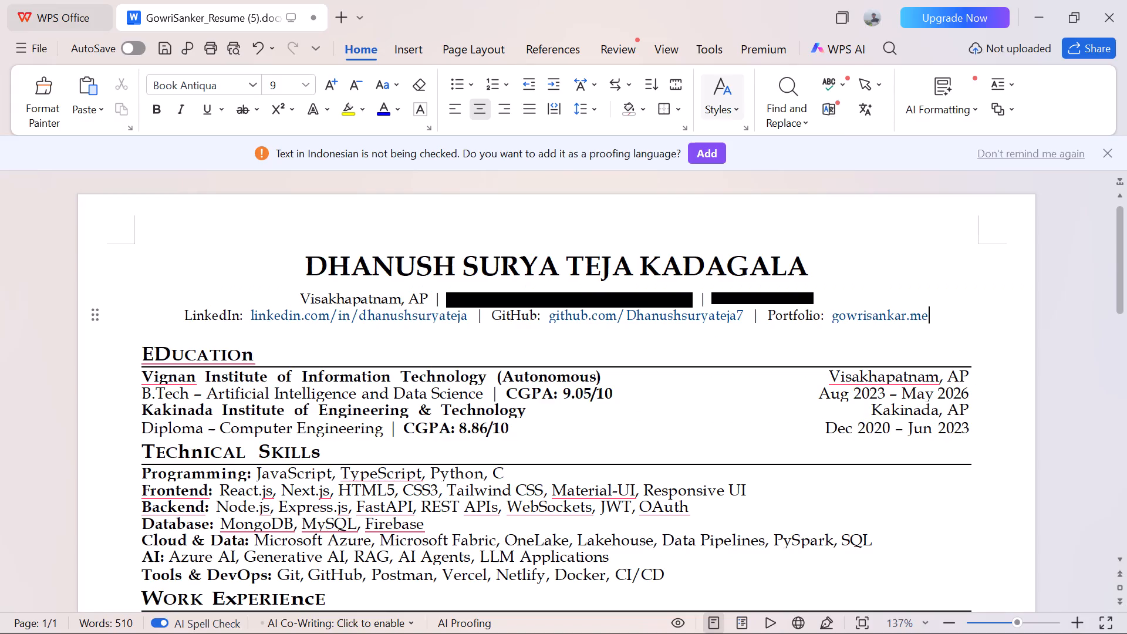
key(alt+Tab)
click(730, 365)
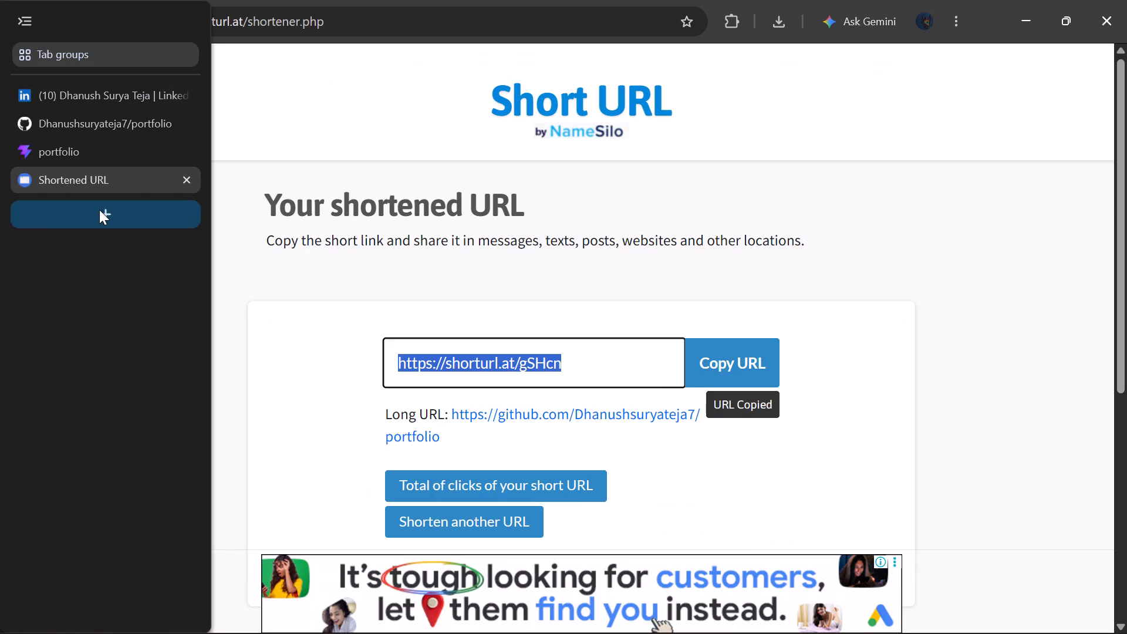
Open the copied short link in a new tab to check where it leads.
click(100, 210)
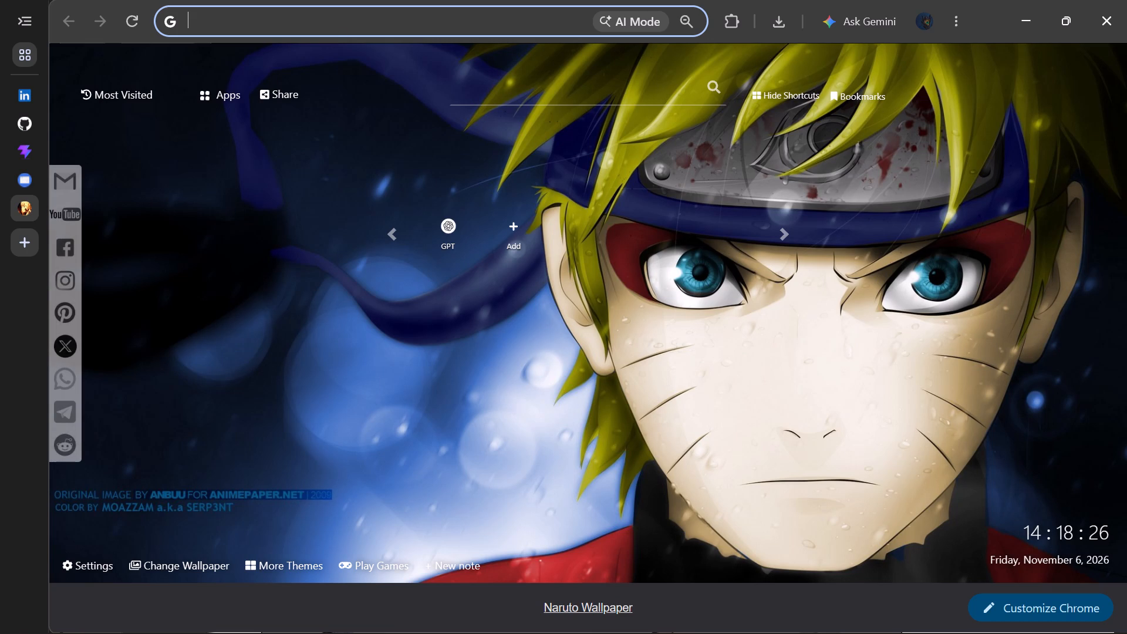
key(ctrl+v)
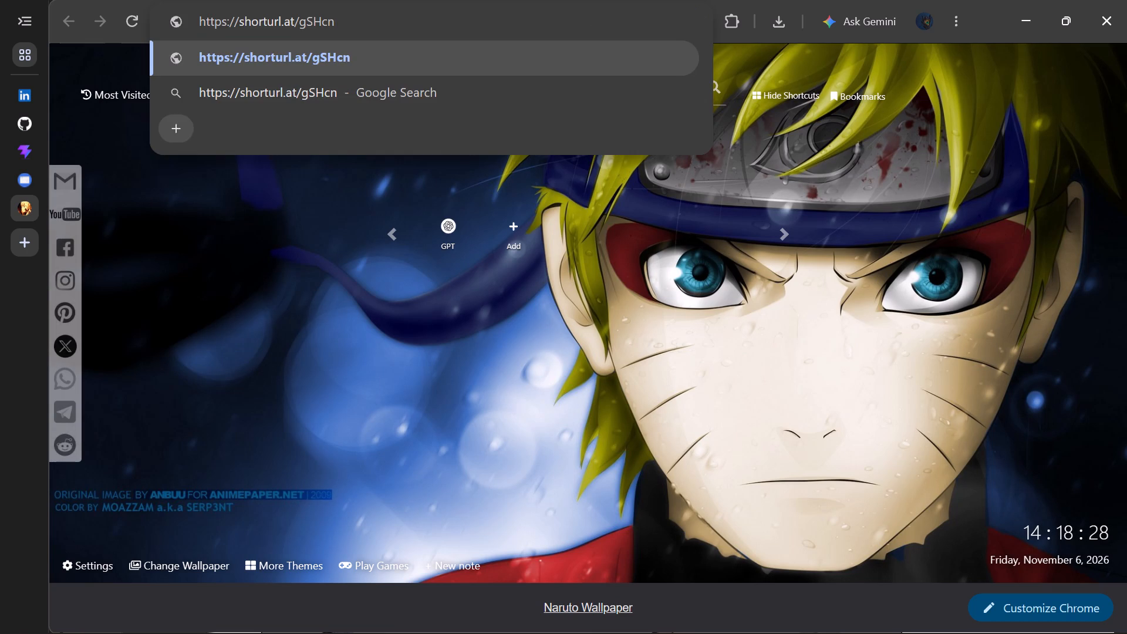
key(Return)
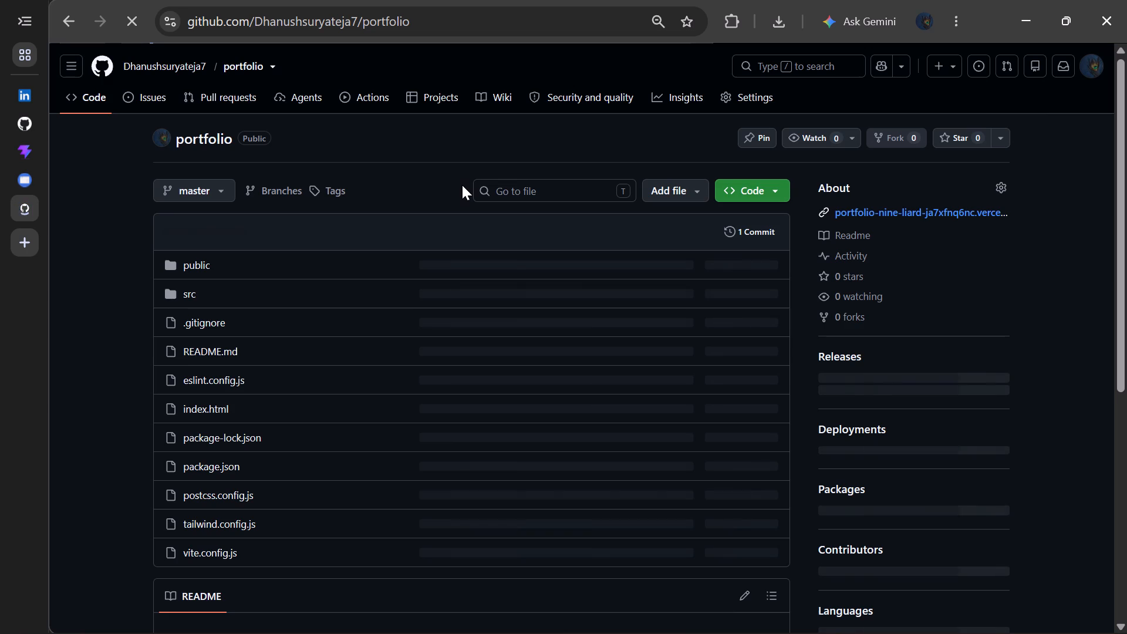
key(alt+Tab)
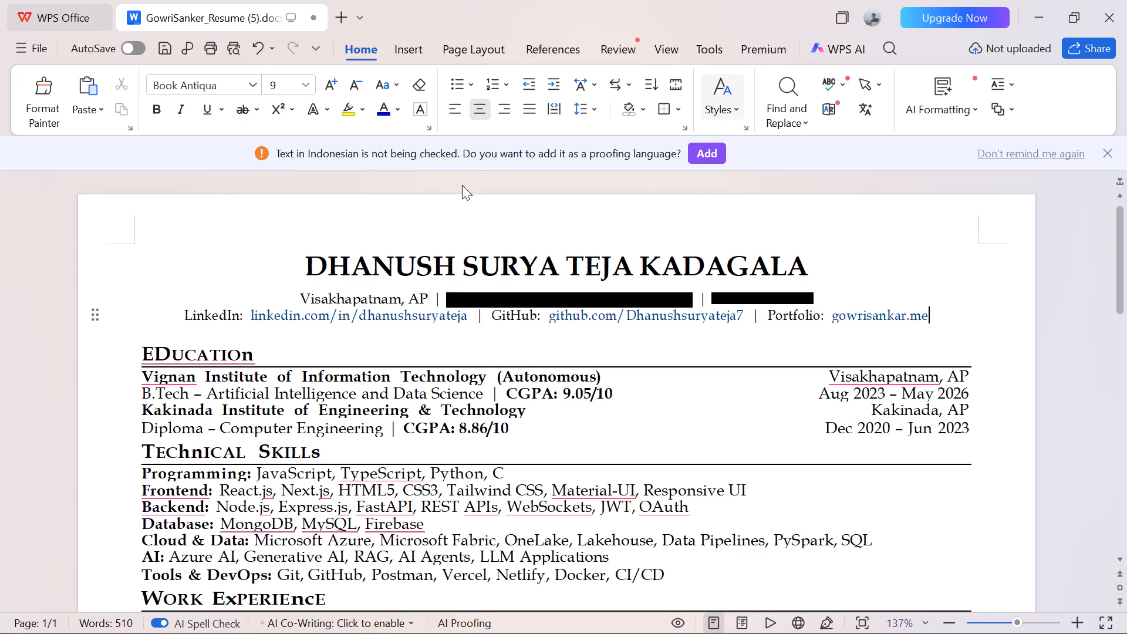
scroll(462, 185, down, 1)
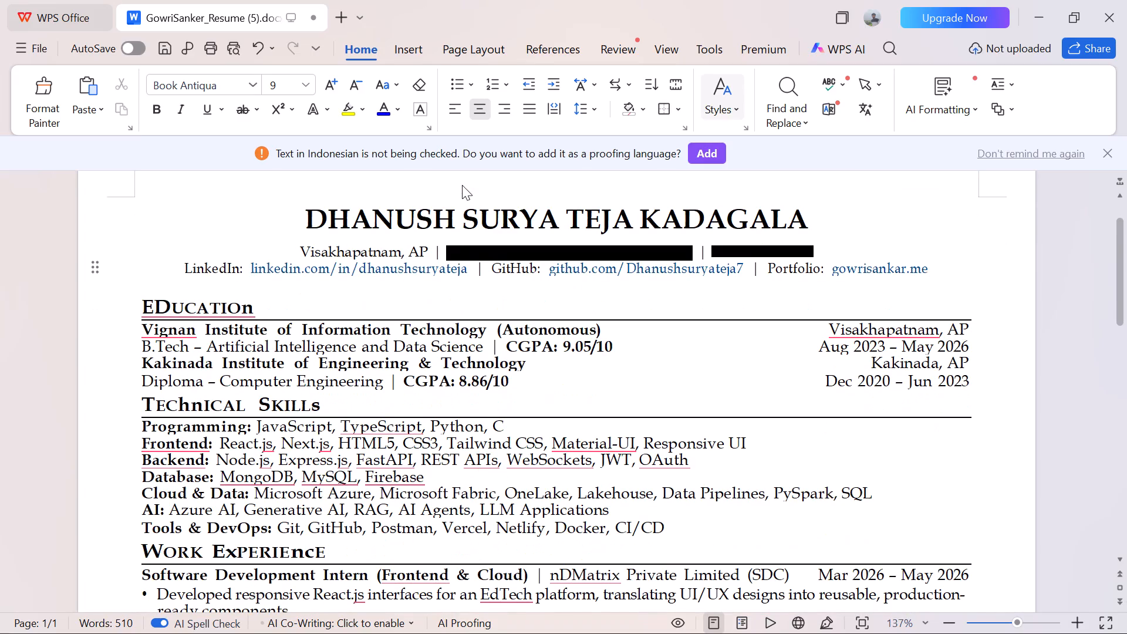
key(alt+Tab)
Open the deployed site linked in the portfolio repository's About section and copy its full address.
scroll(509, 274, right, 1)
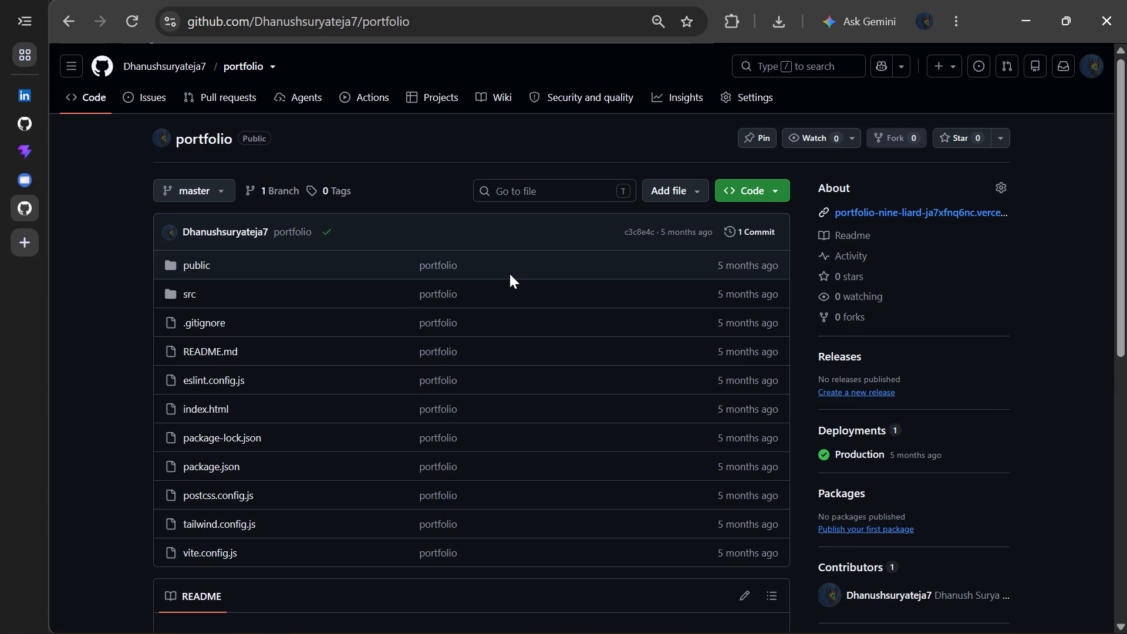
scroll(509, 274, right, 1)
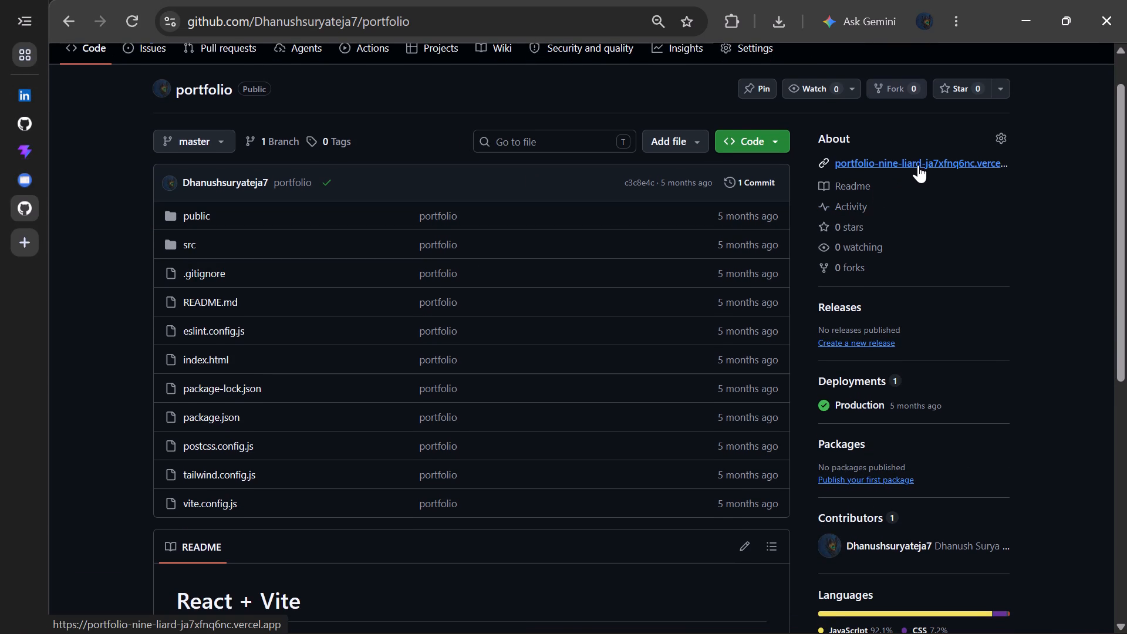
click(918, 165)
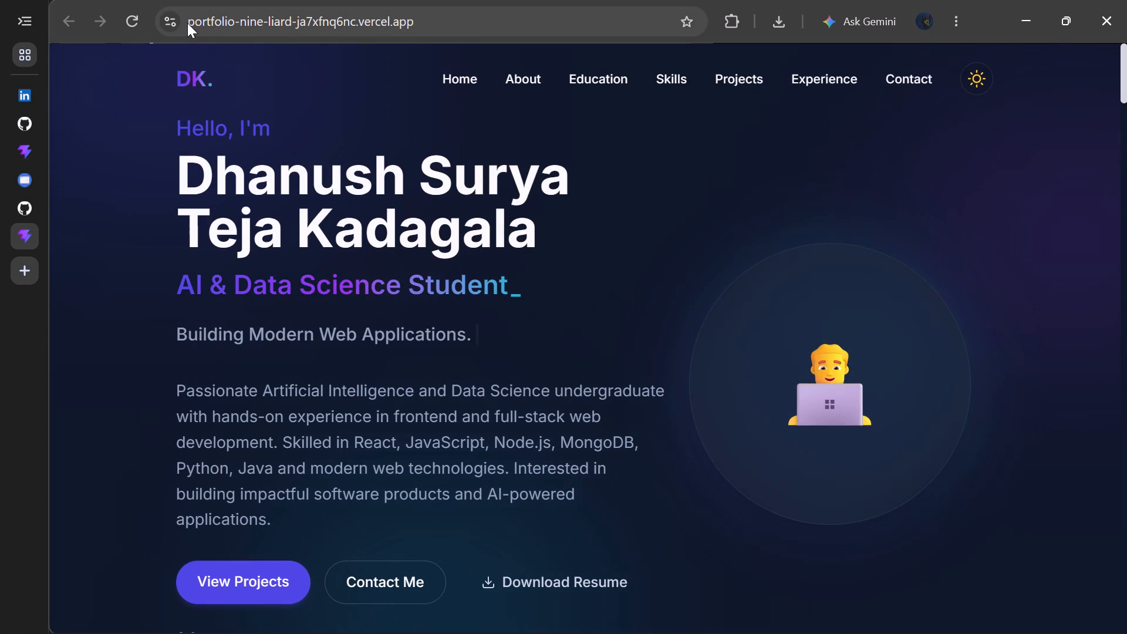
drag(187, 23, 345, 4)
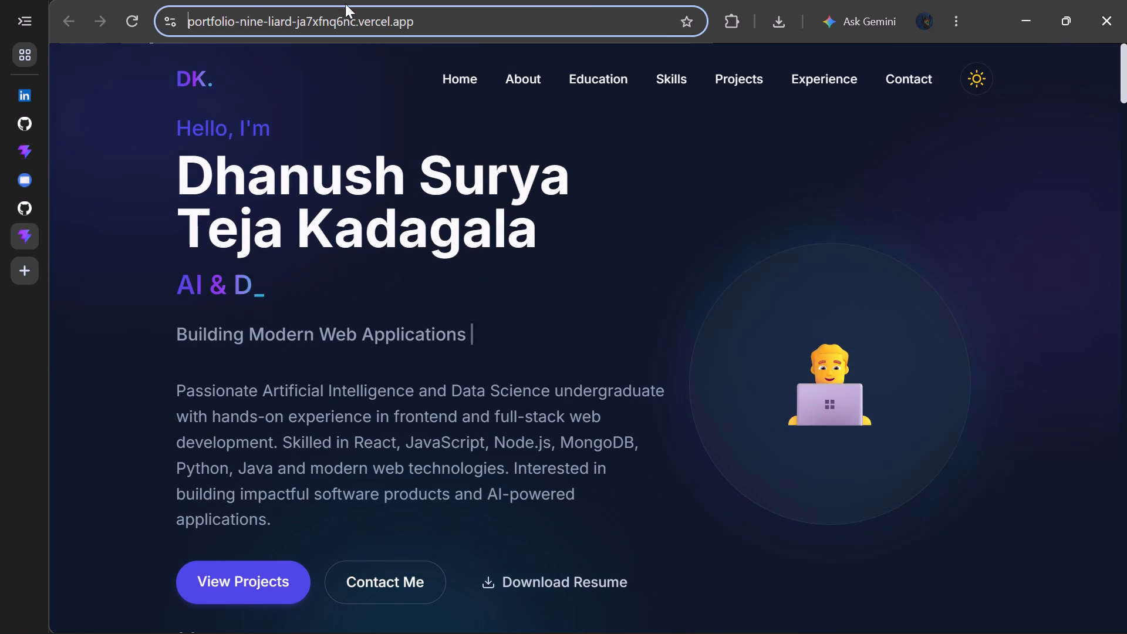
drag(345, 4, 626, 49)
key(ctrl+c)
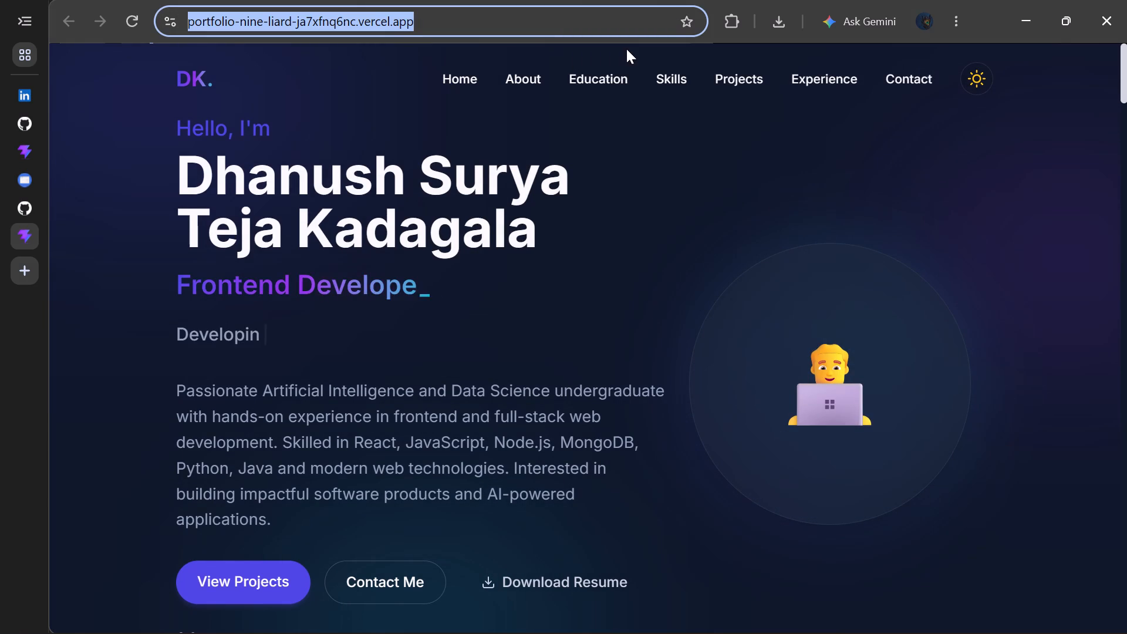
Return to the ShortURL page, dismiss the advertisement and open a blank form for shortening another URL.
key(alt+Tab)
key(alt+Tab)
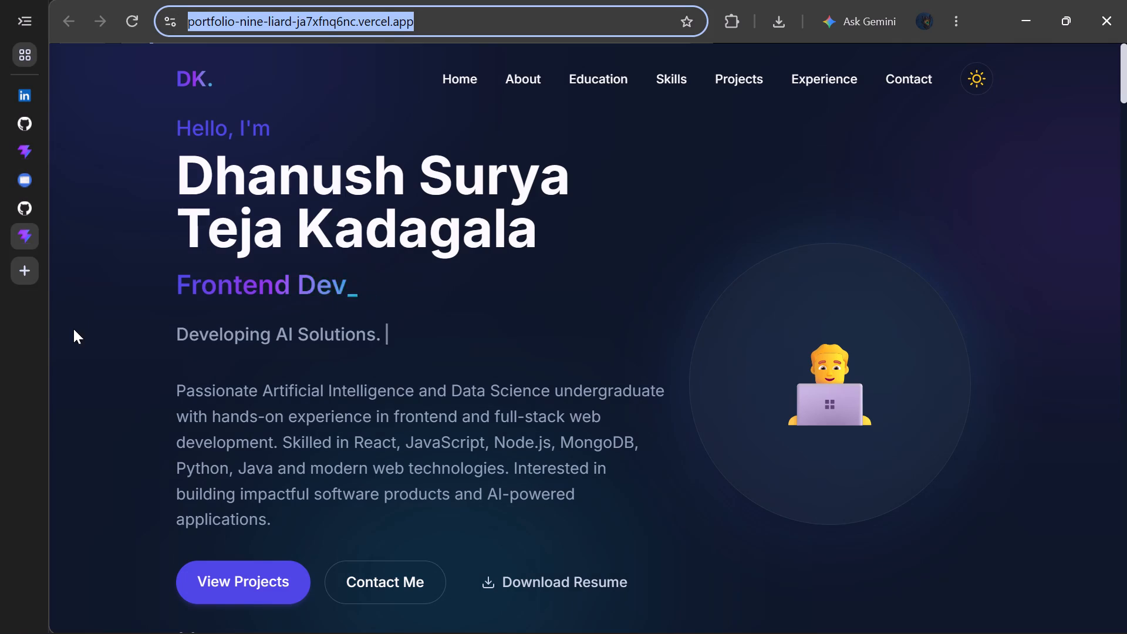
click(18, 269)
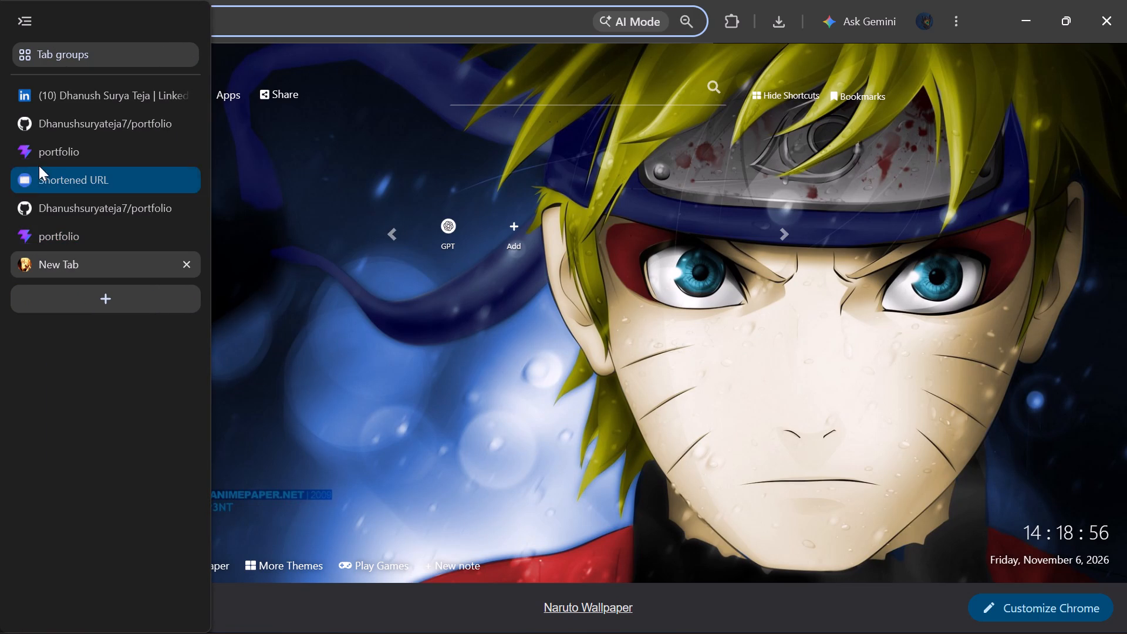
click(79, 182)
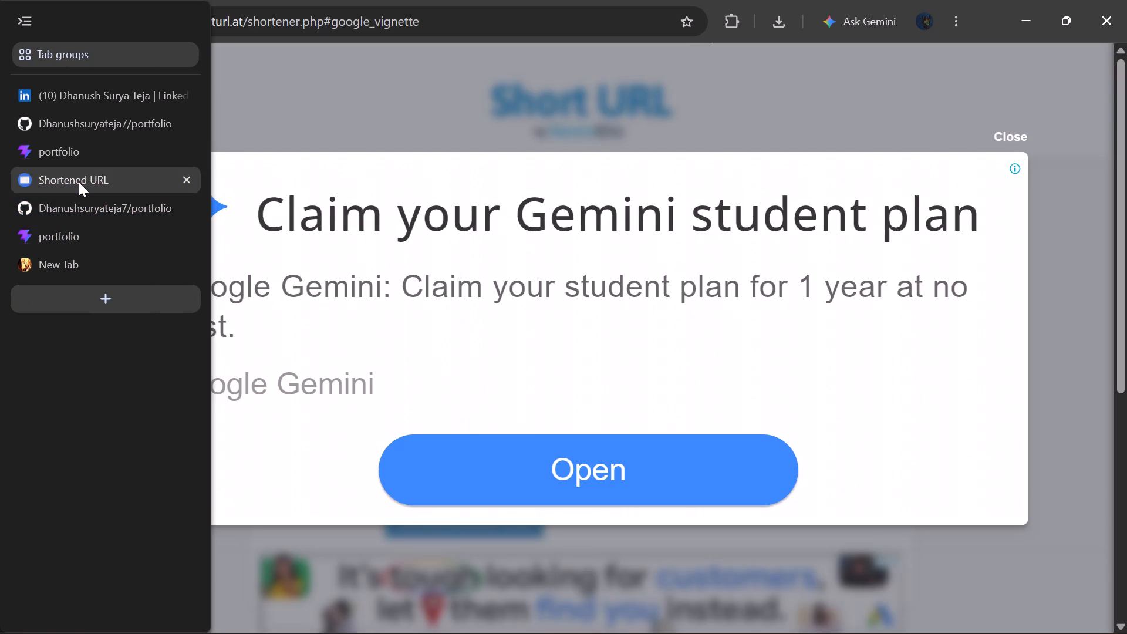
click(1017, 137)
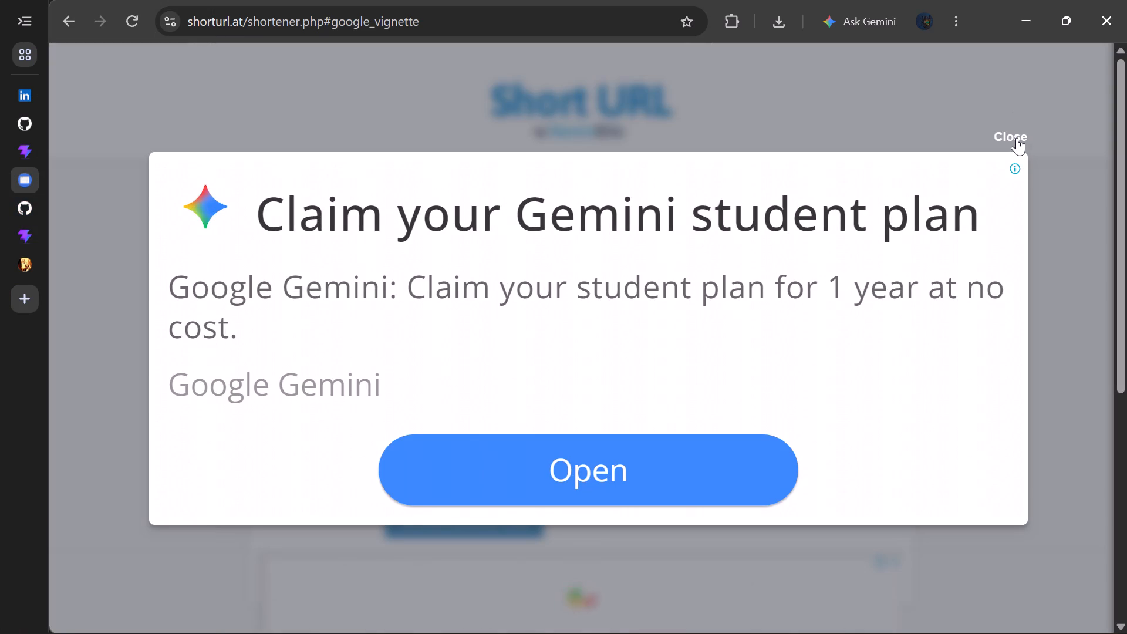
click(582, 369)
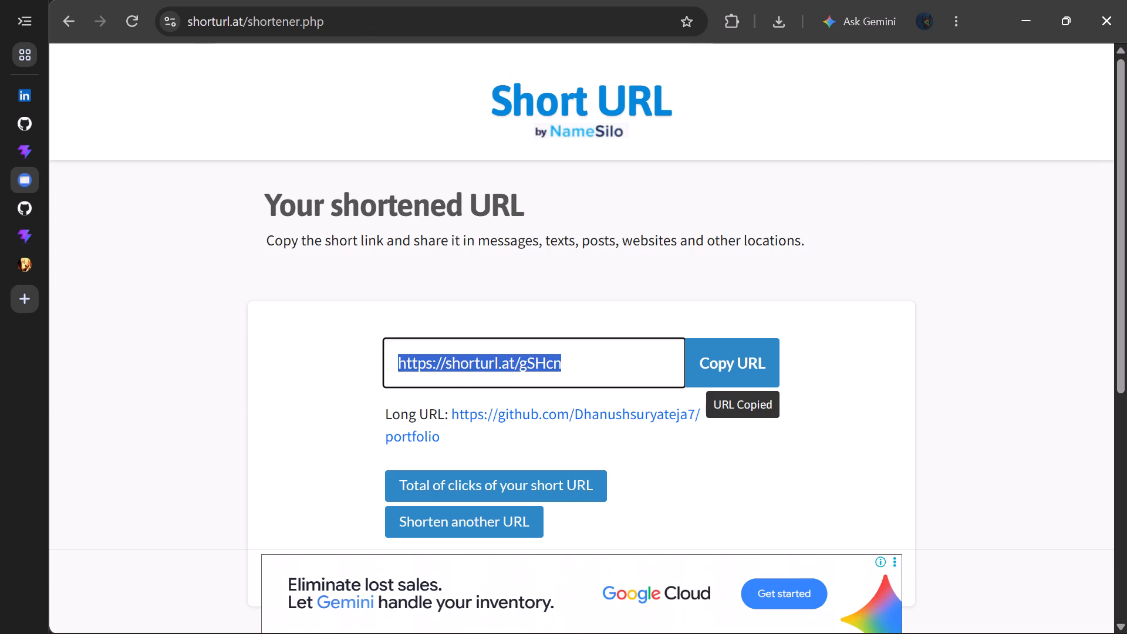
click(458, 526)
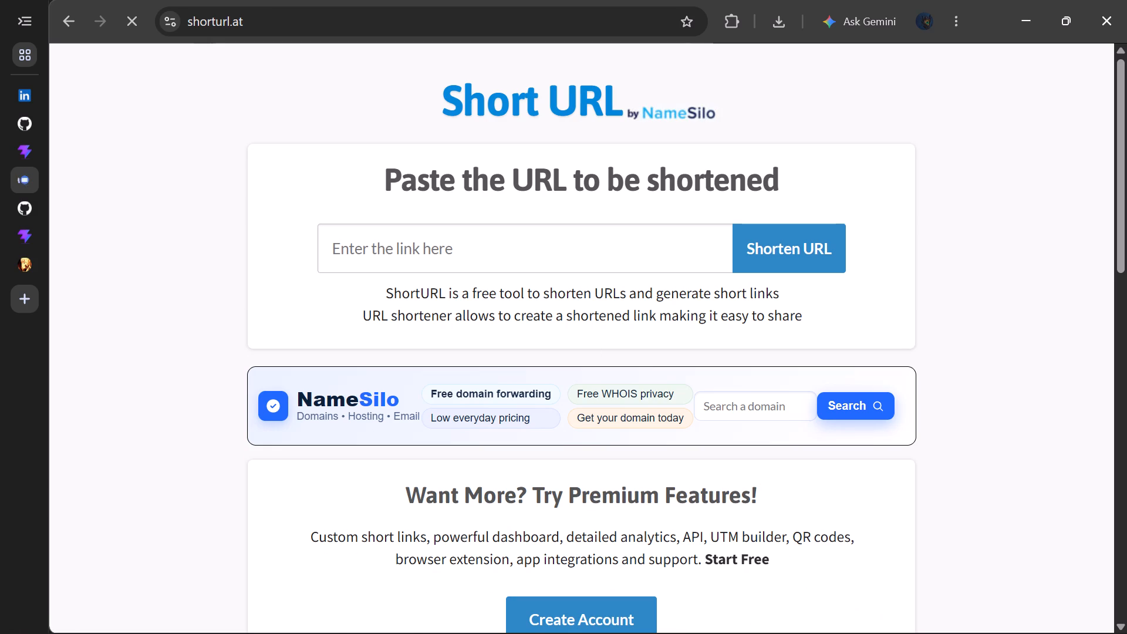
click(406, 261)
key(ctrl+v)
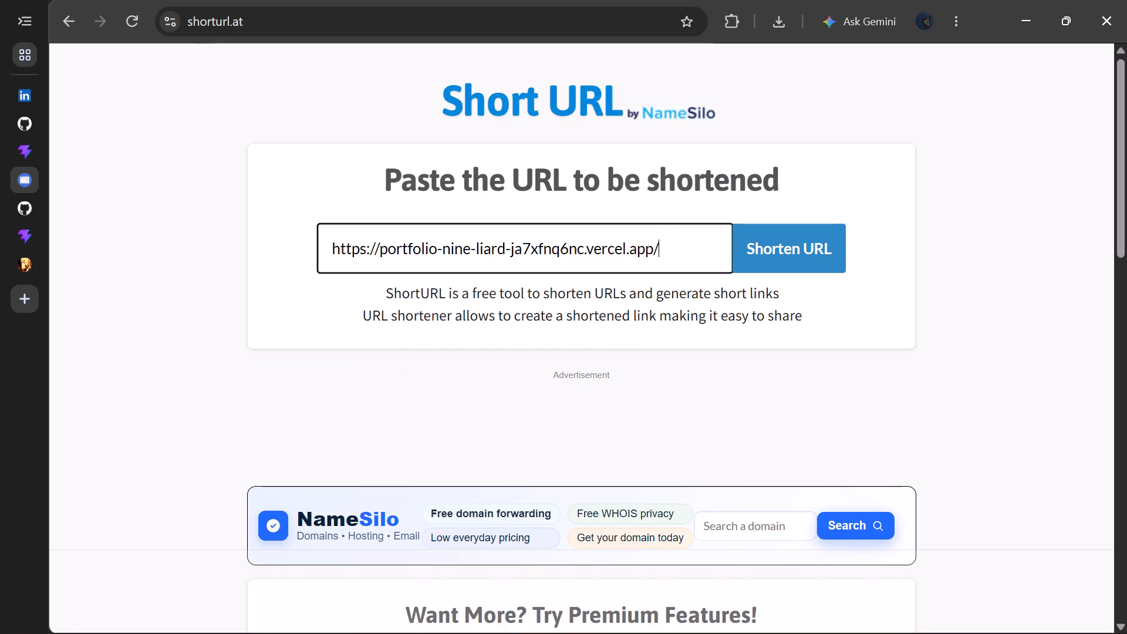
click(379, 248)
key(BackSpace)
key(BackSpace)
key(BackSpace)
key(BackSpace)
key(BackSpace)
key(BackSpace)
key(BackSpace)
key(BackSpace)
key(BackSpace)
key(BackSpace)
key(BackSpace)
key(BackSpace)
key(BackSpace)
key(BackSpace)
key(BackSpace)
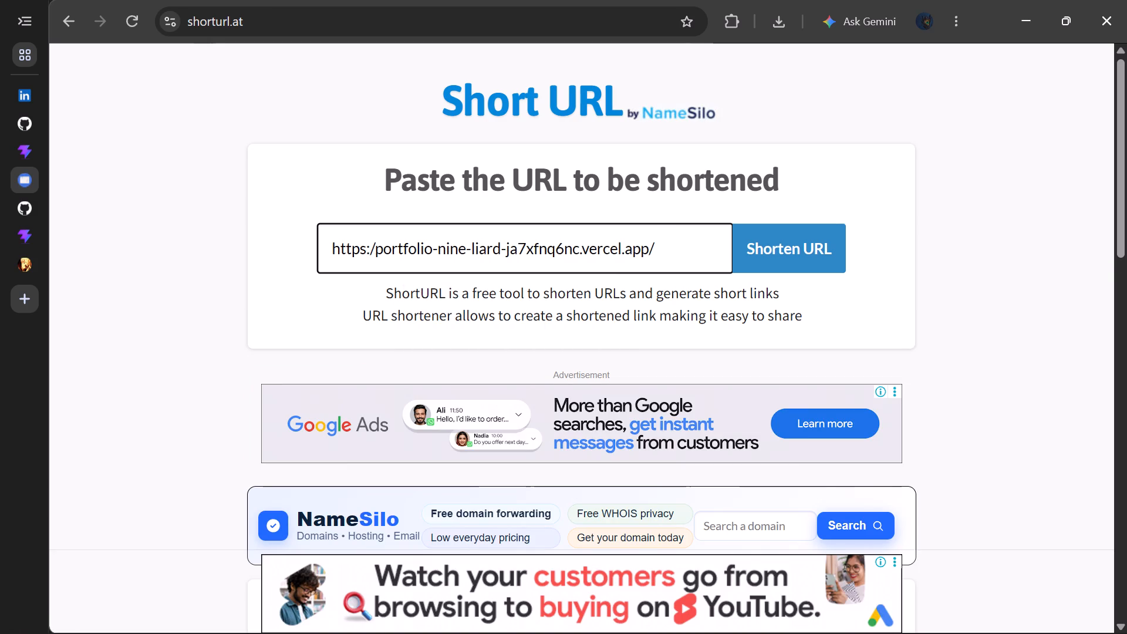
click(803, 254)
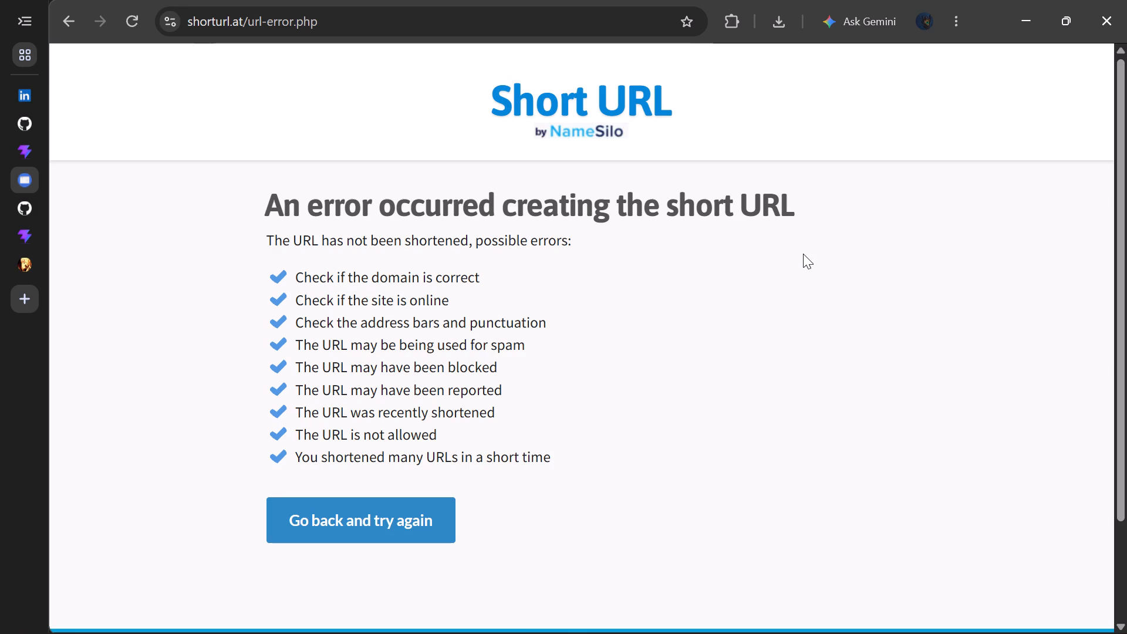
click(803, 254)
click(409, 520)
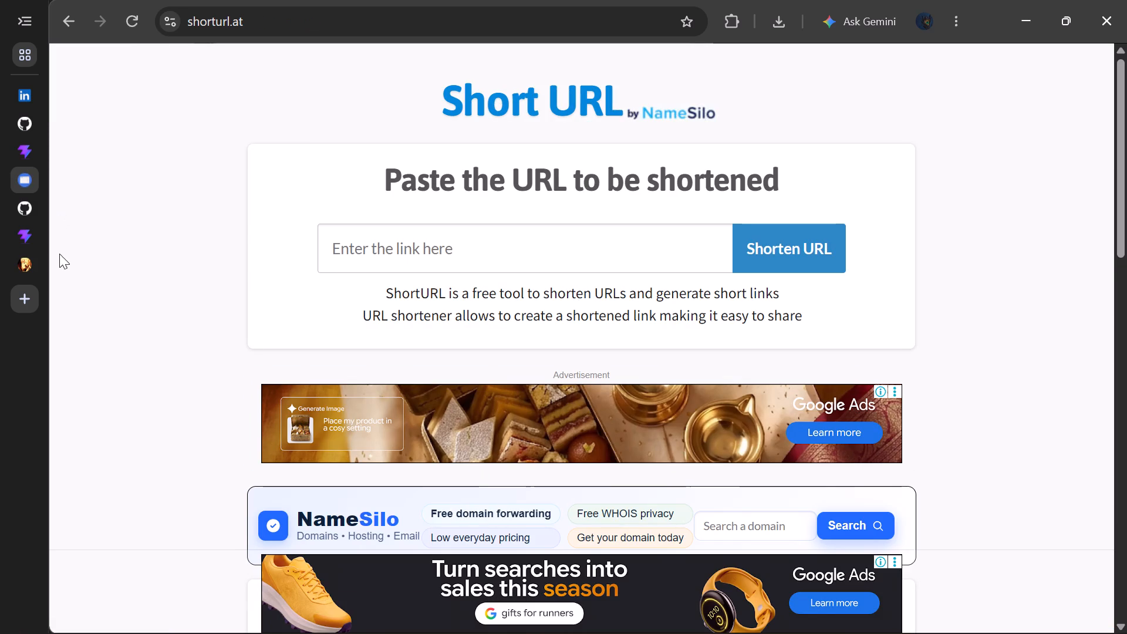
Search the web for "vercel" from the already open new tab page.
click(41, 292)
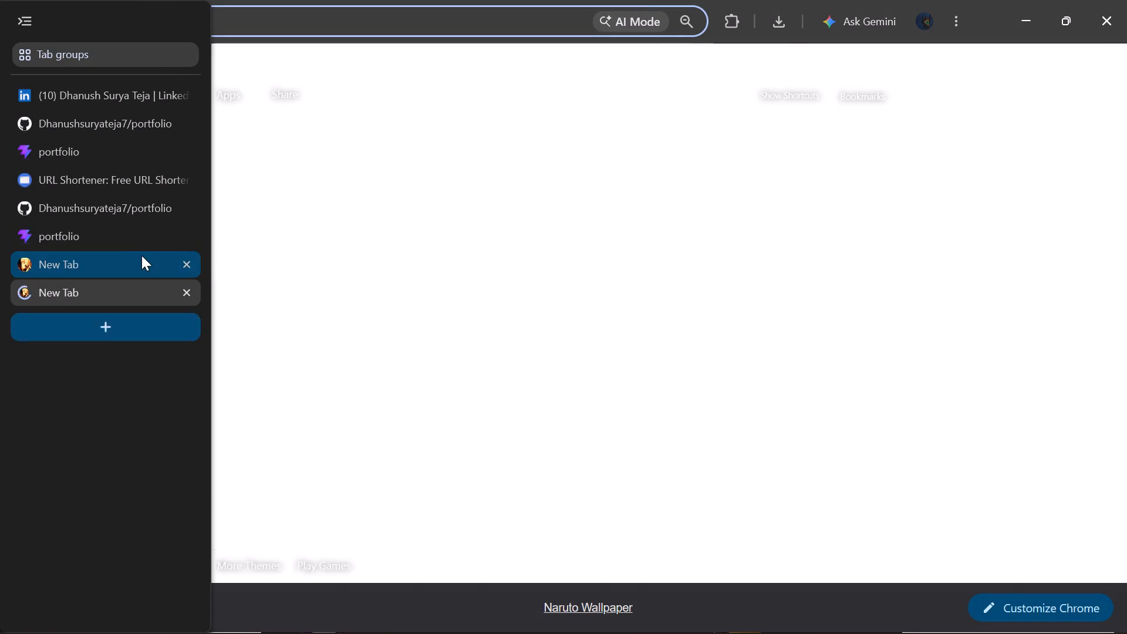
key(ctrl+w)
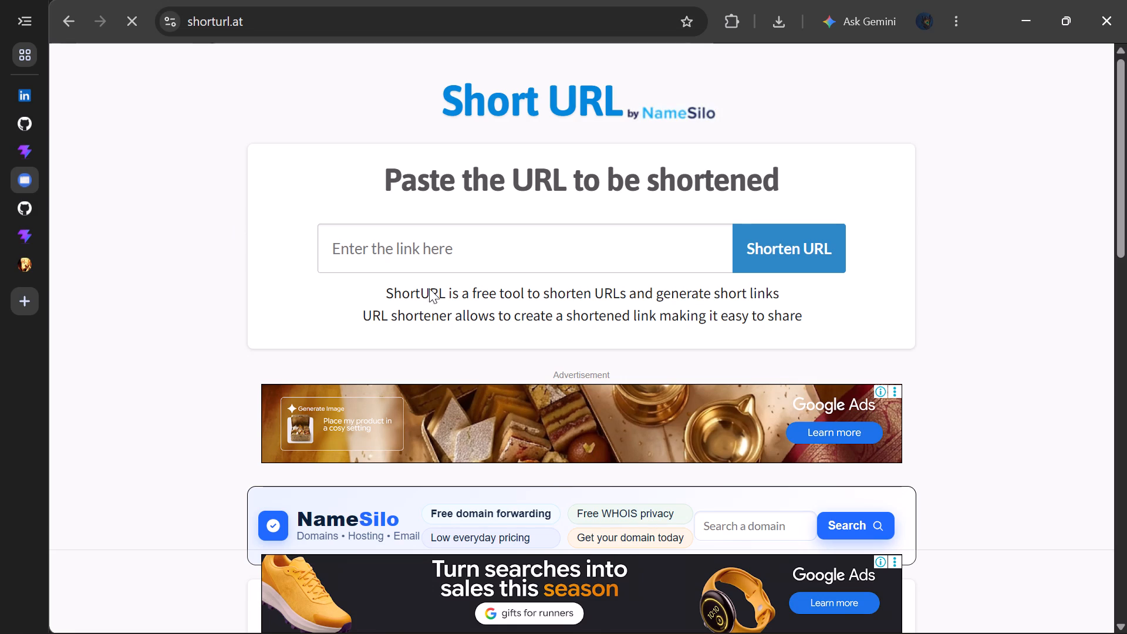
click(22, 267)
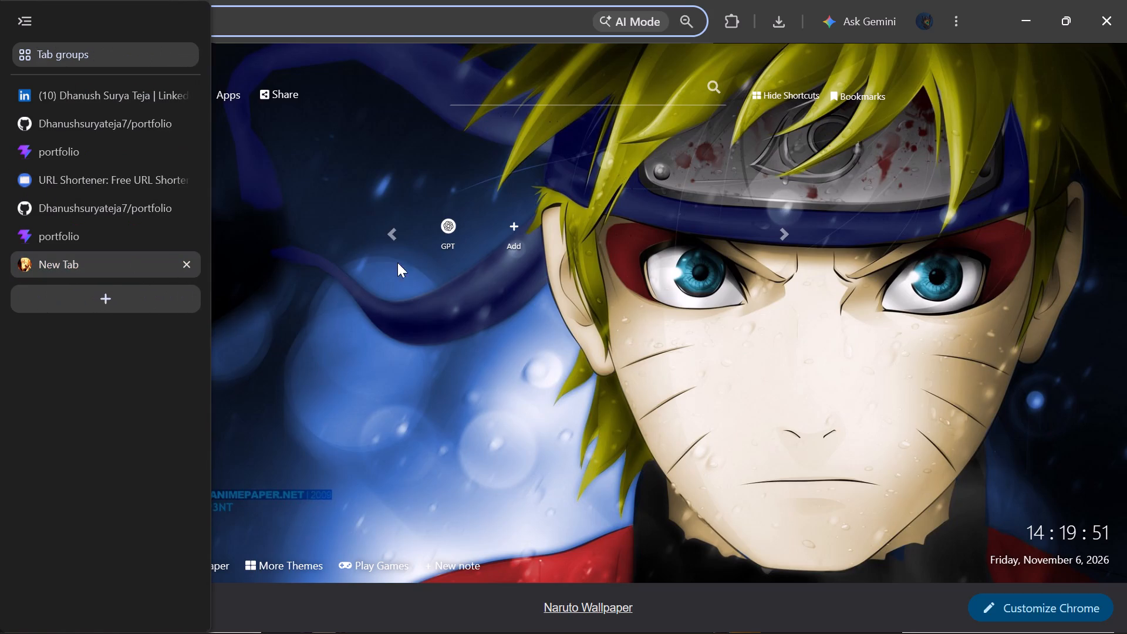
click(494, 87)
text(verc)
text(el)
key(Return)
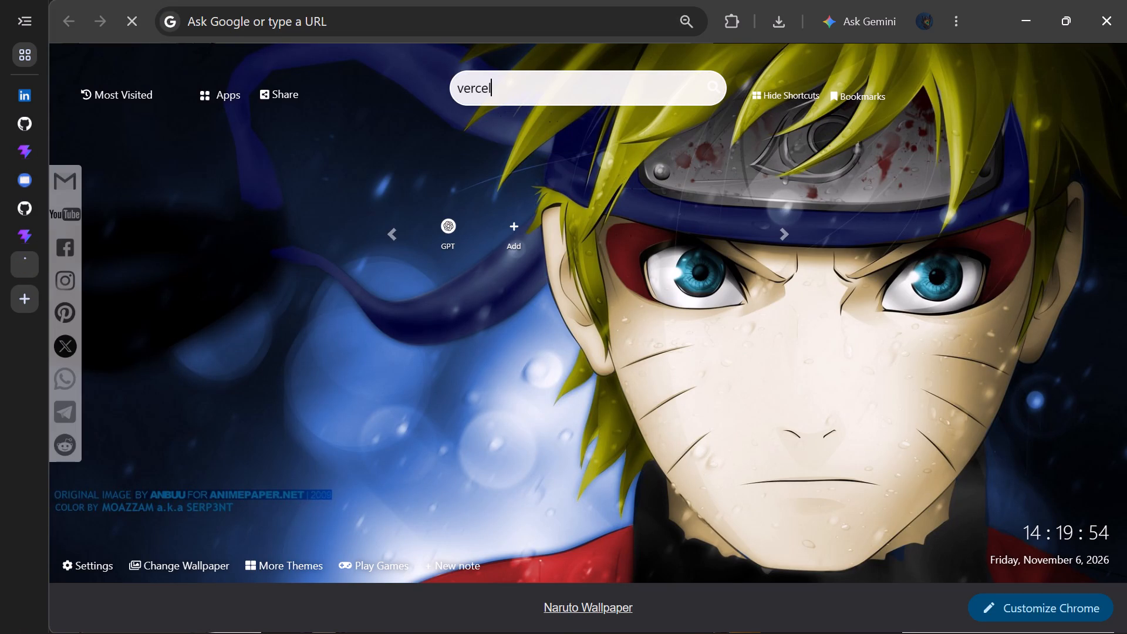
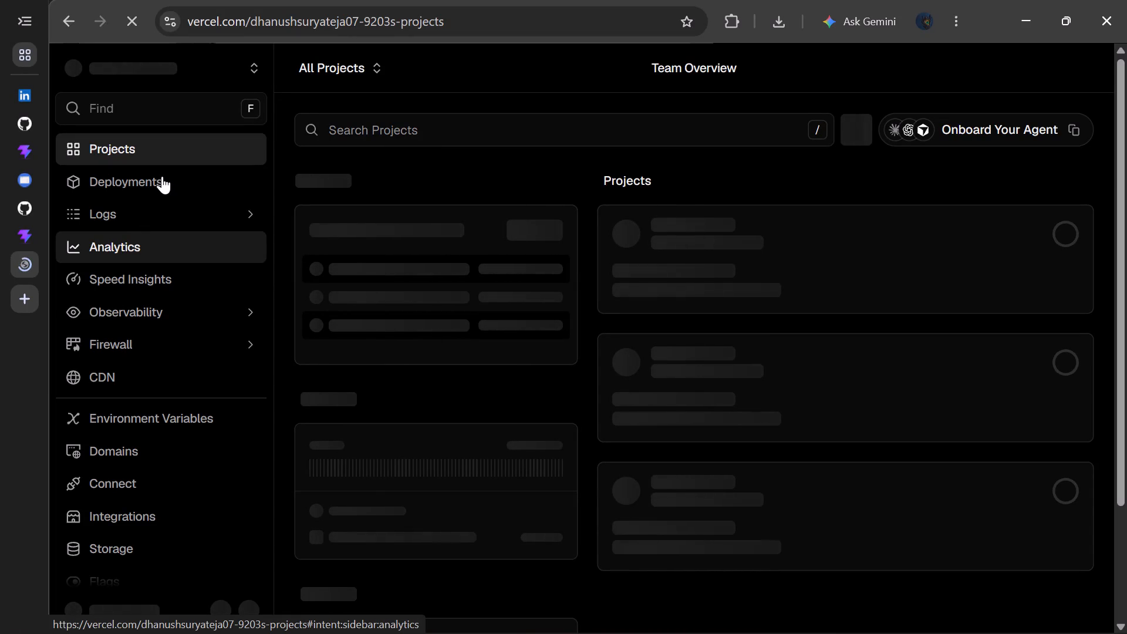
Open the Deployments section of the Vercel team dashboard.
click(162, 176)
Switch from the Vercel dashboard to the other Chrome window with the iLovePDF download page.
key(alt+Tab)
key(alt+Tab)
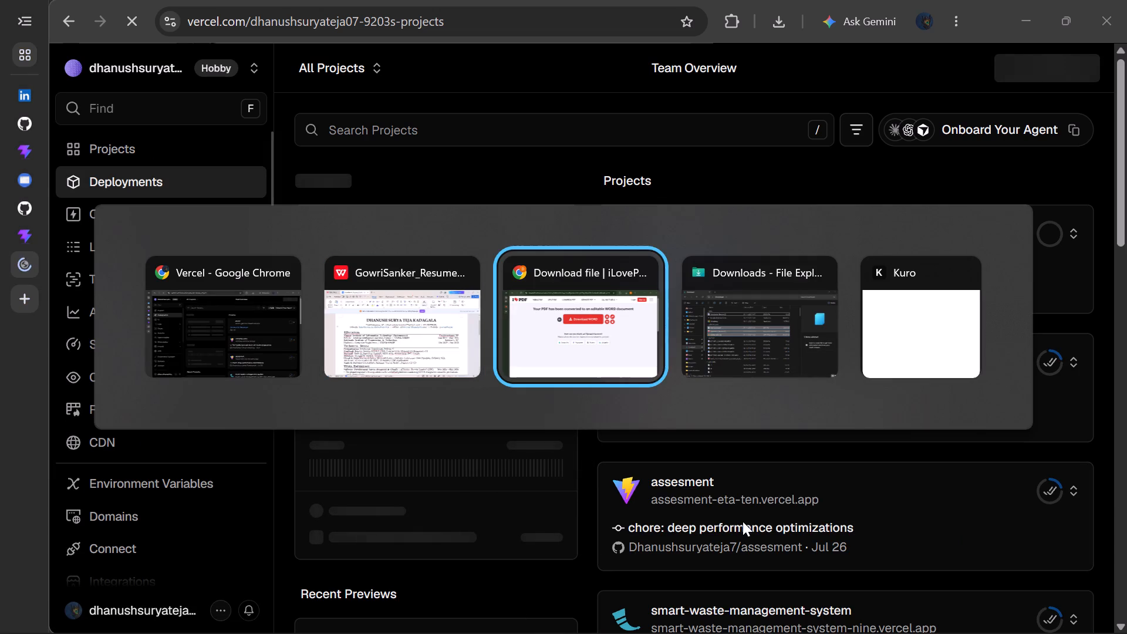
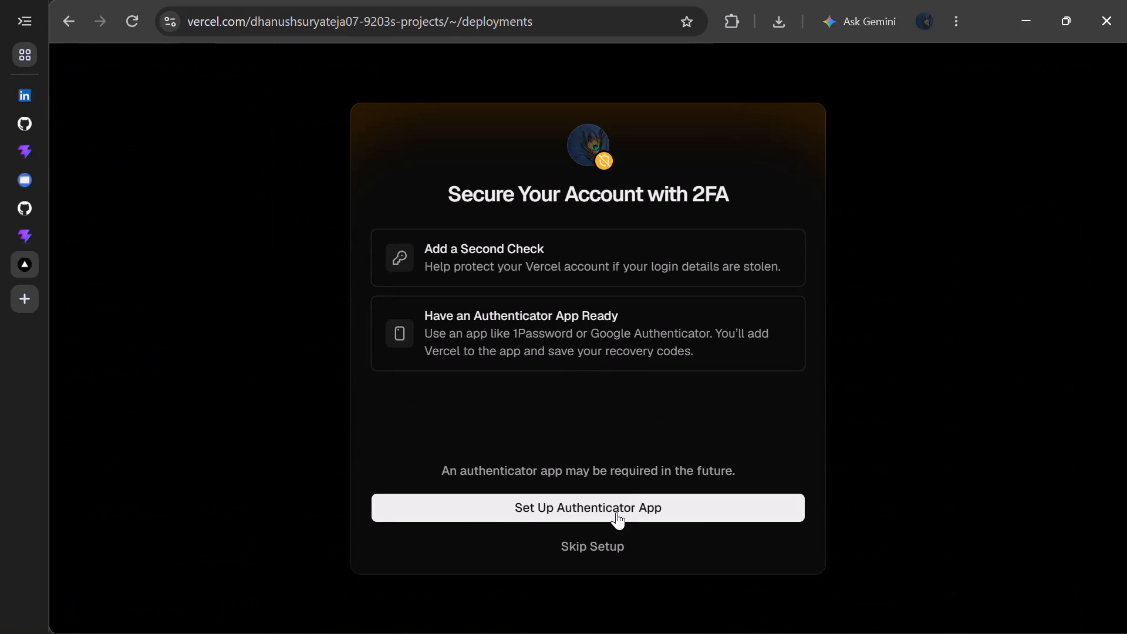
Postpone Vercel's two-factor authentication setup with a reminder in 1 day.
click(611, 546)
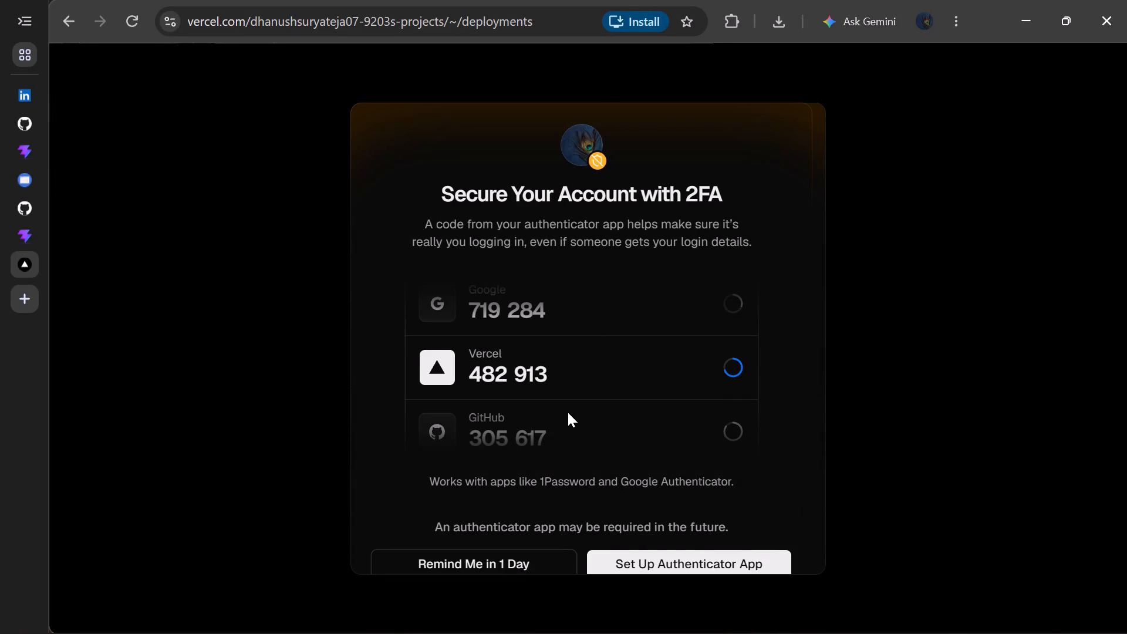
scroll(590, 423, down, 3)
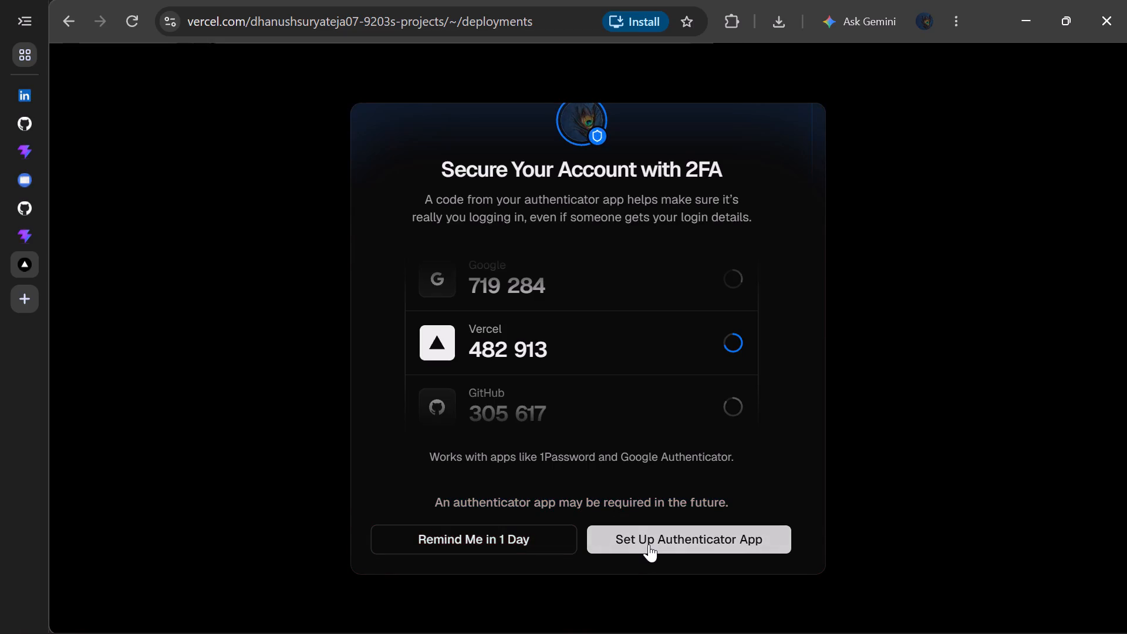
scroll(581, 364, down, 3)
scroll(581, 364, up, 2)
scroll(581, 364, down, 1)
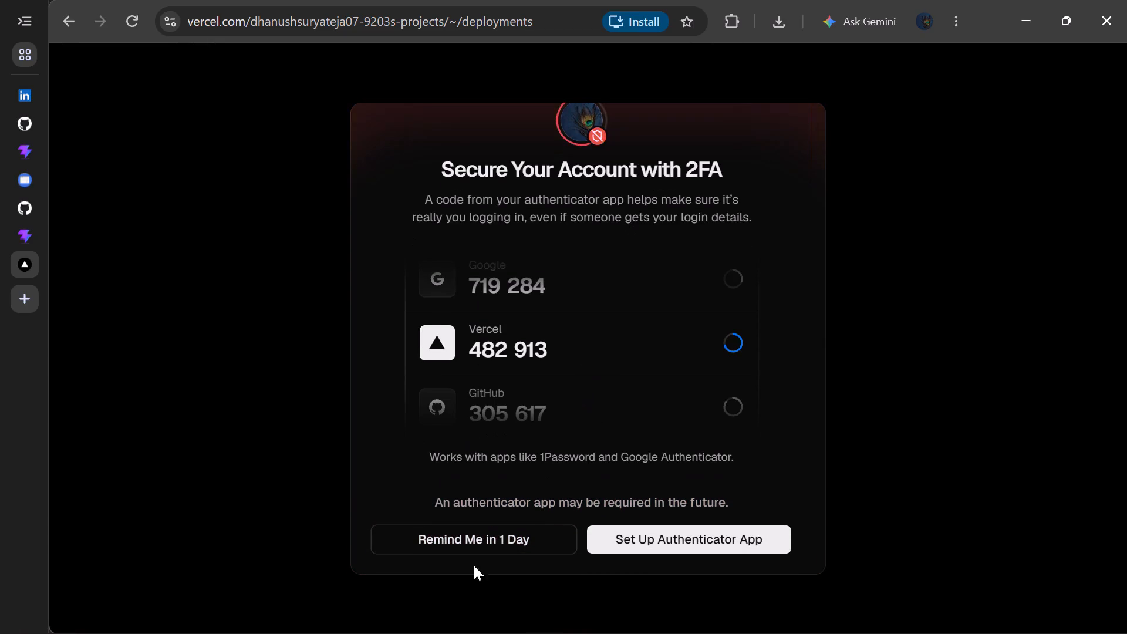
click(650, 547)
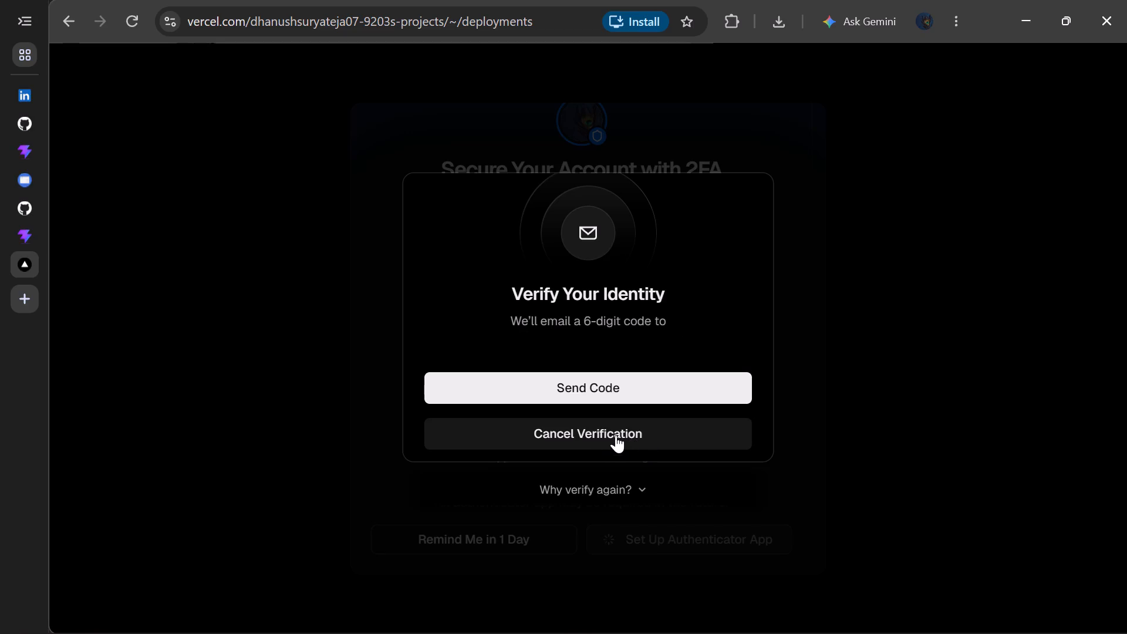
click(588, 433)
click(468, 541)
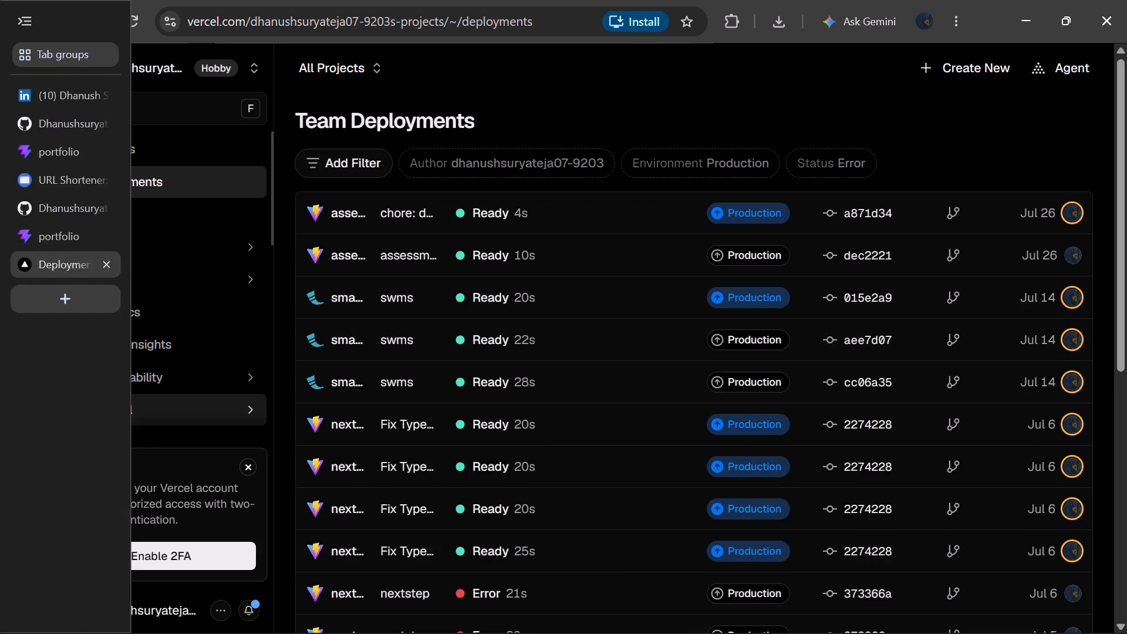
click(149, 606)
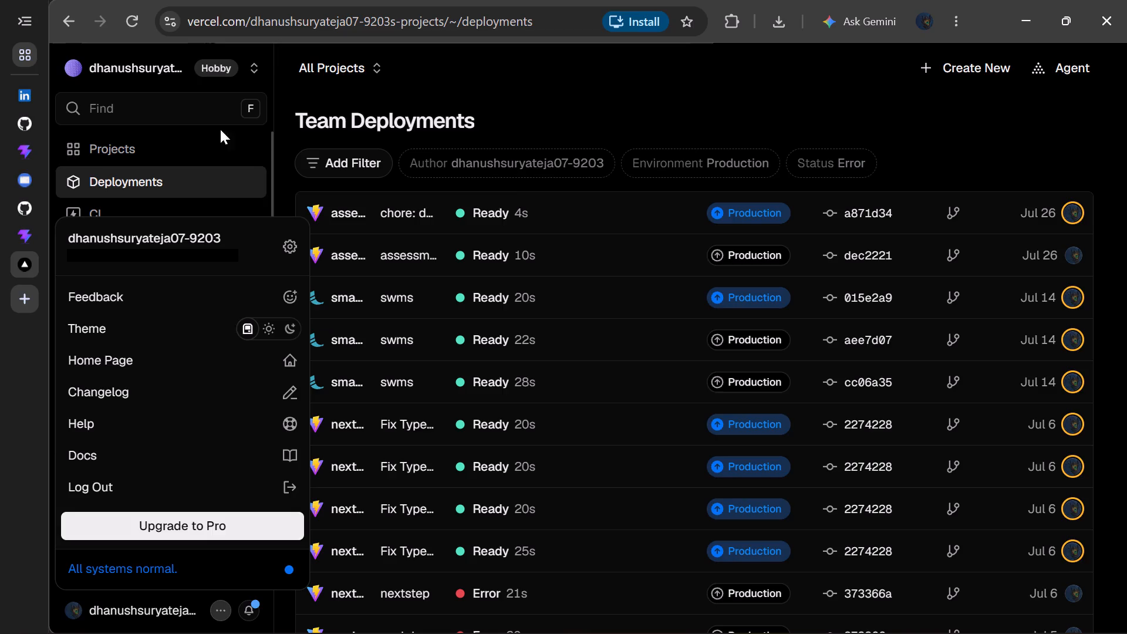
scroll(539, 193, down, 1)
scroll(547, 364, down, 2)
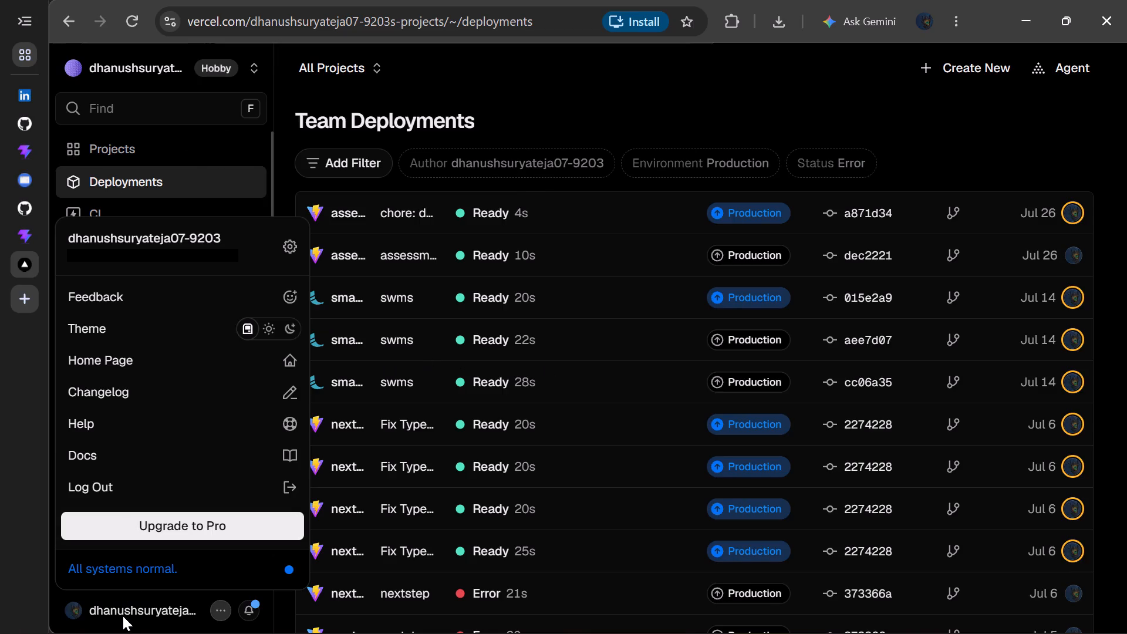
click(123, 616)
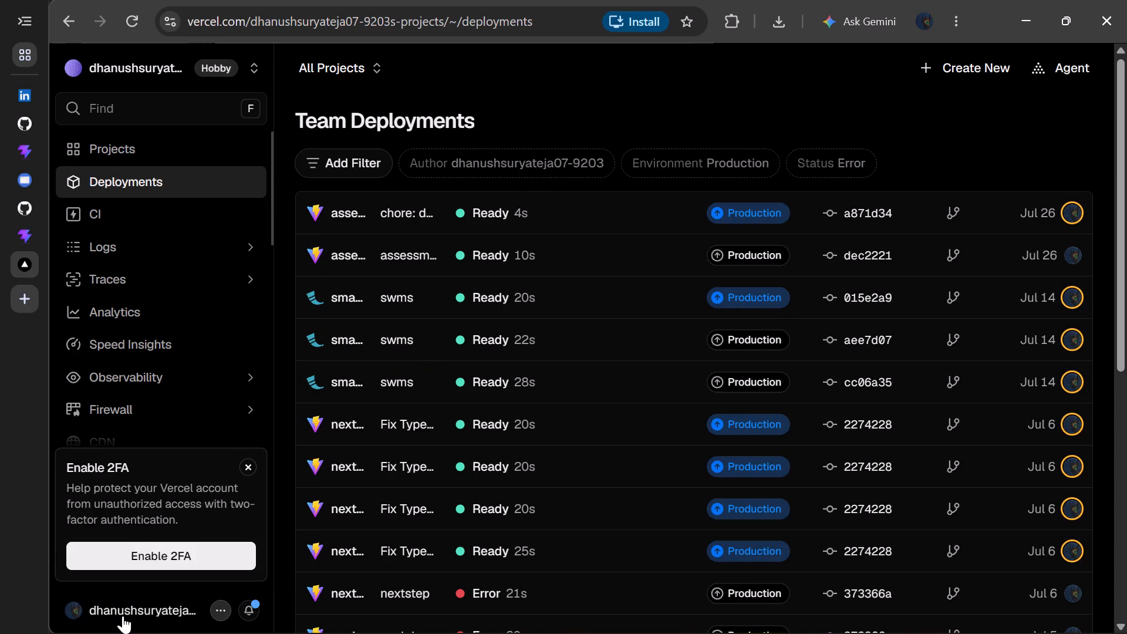
Open the project settings of the portfolio project from the team's Projects overview.
scroll(140, 333, up, 6)
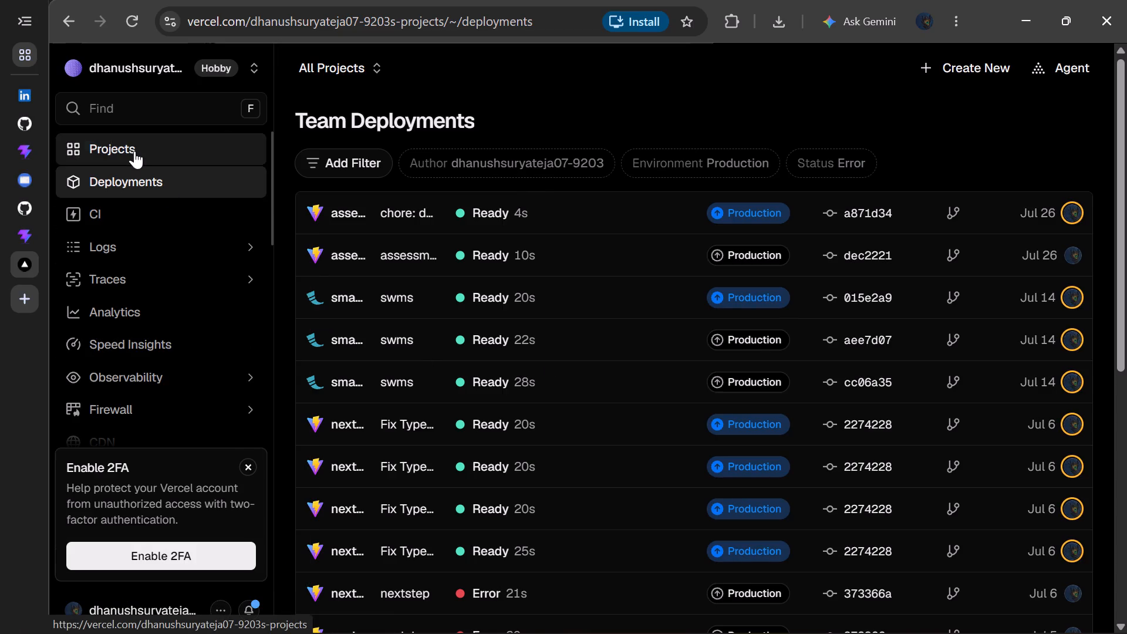
click(134, 151)
scroll(768, 414, down, 1)
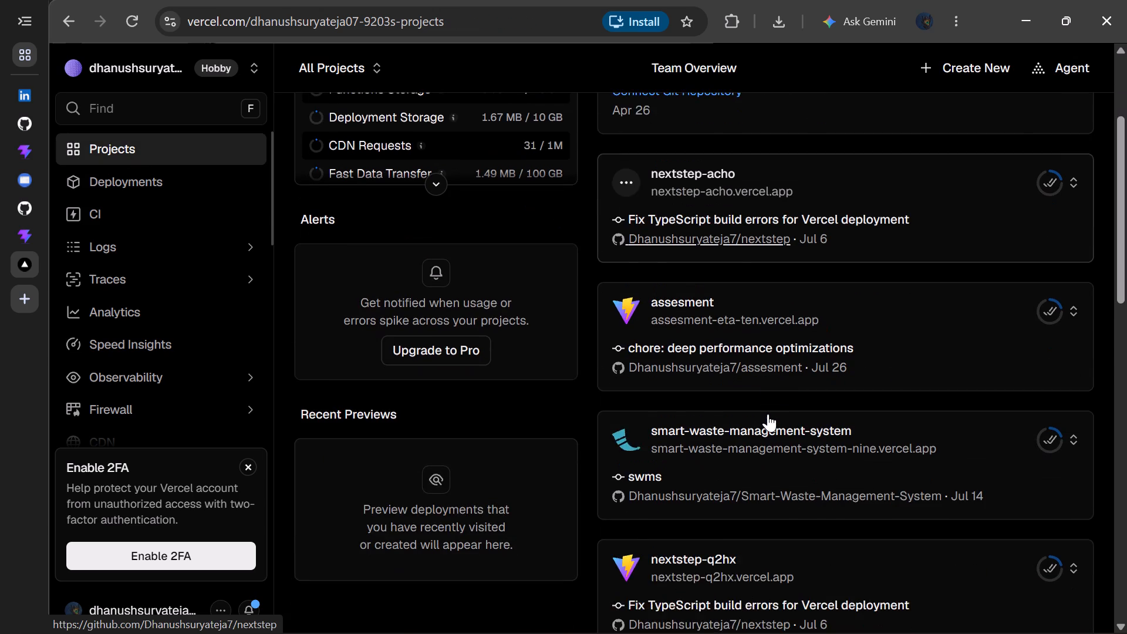
scroll(768, 414, down, 3)
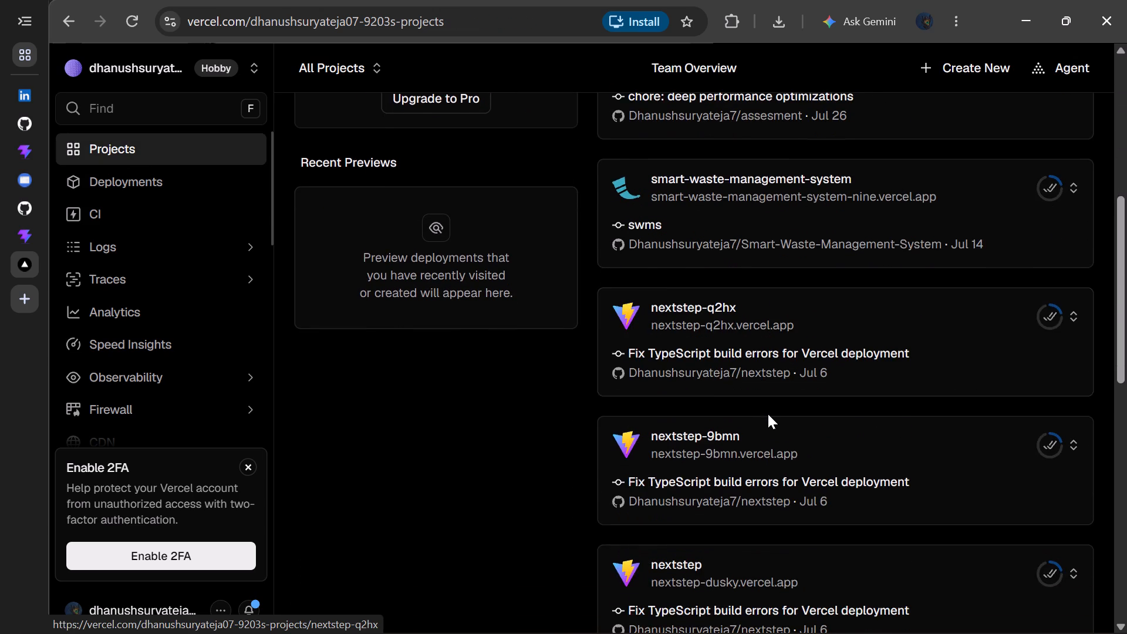
scroll(768, 414, down, 3)
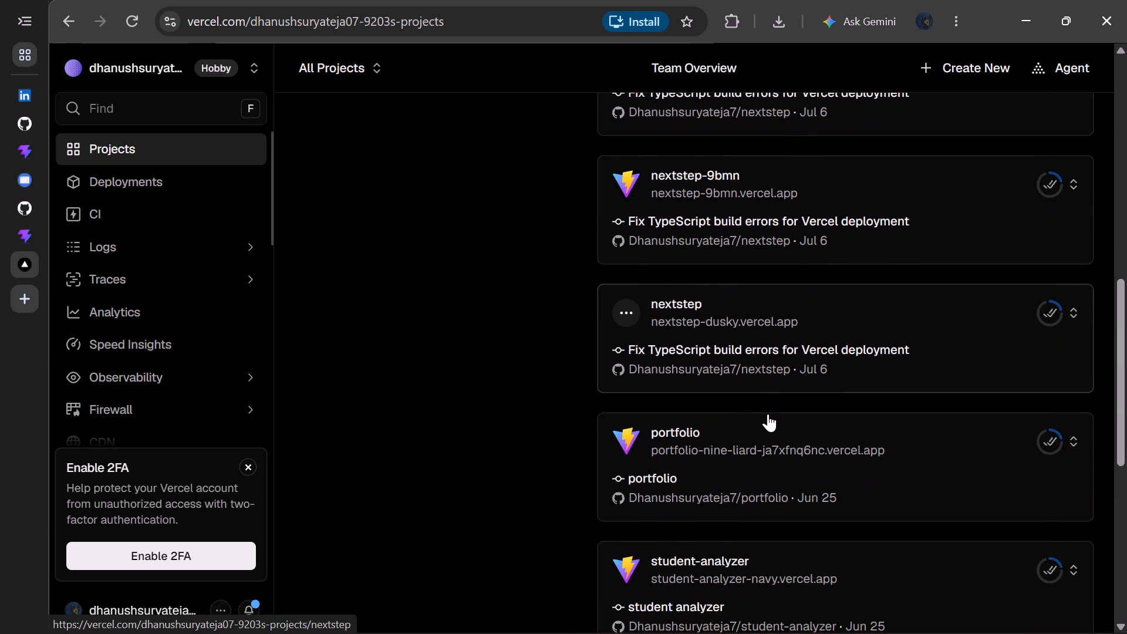
scroll(768, 414, down, 1)
click(807, 446)
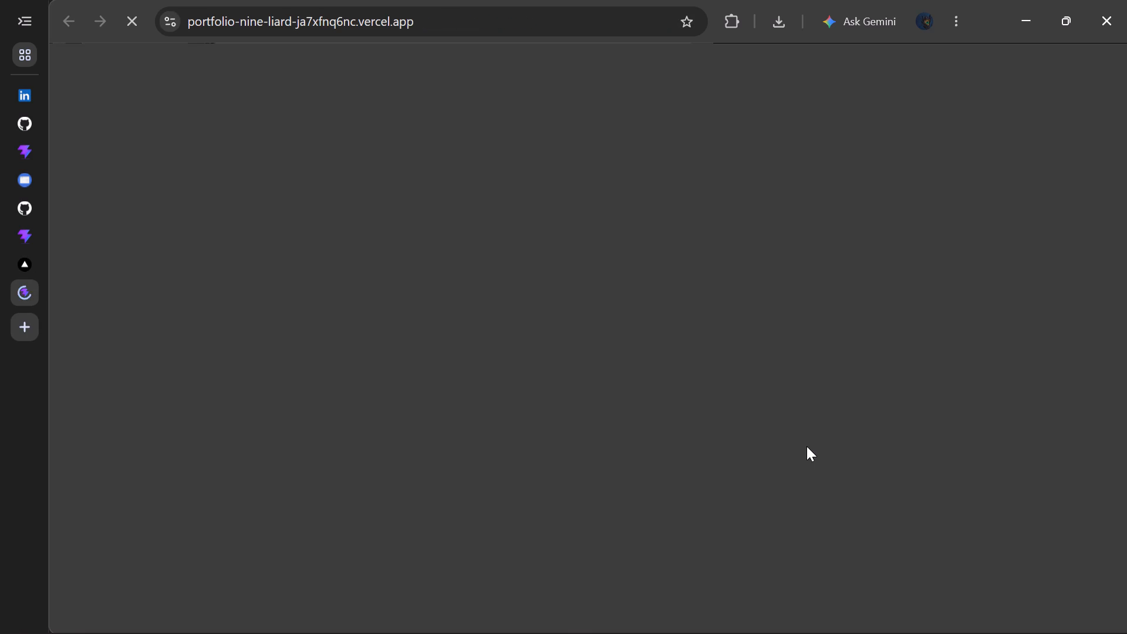
key(ctrl+w)
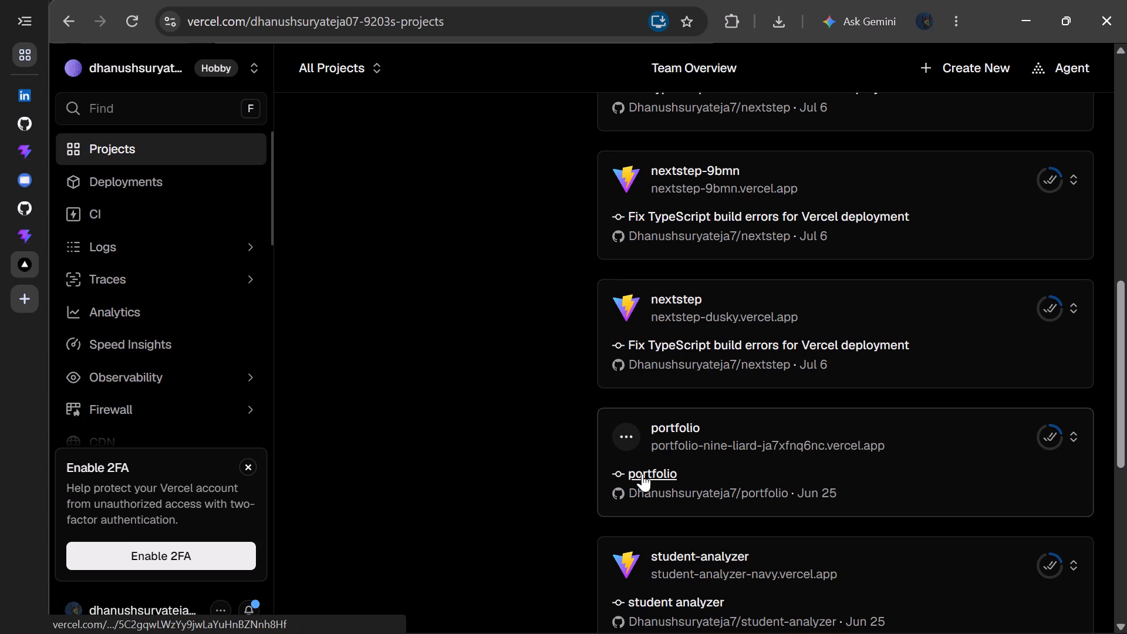
click(637, 434)
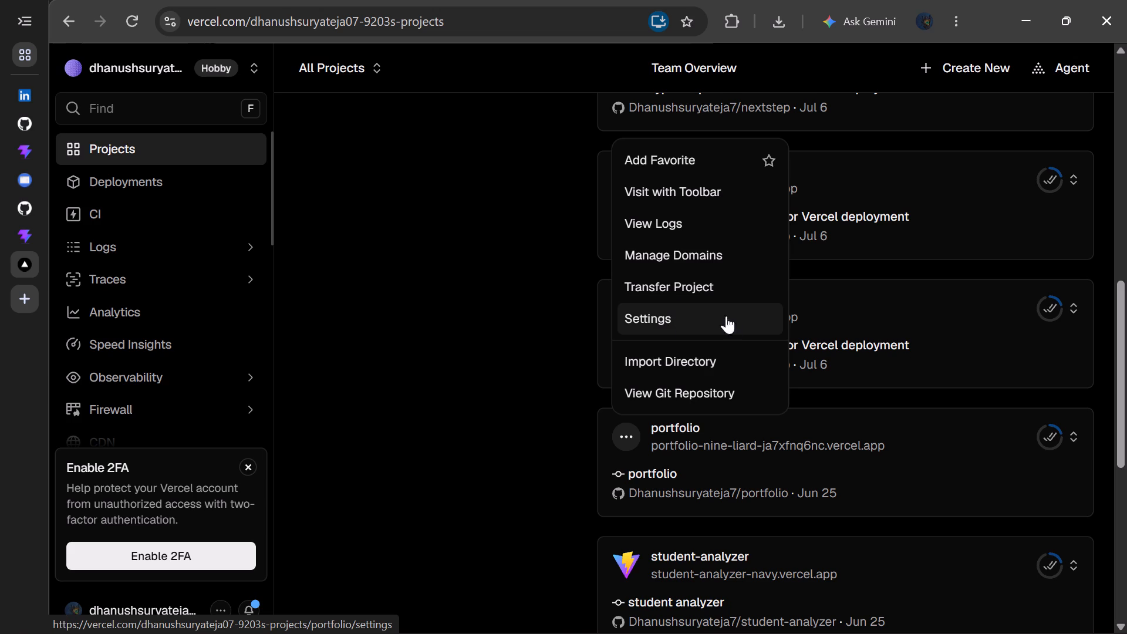
click(691, 308)
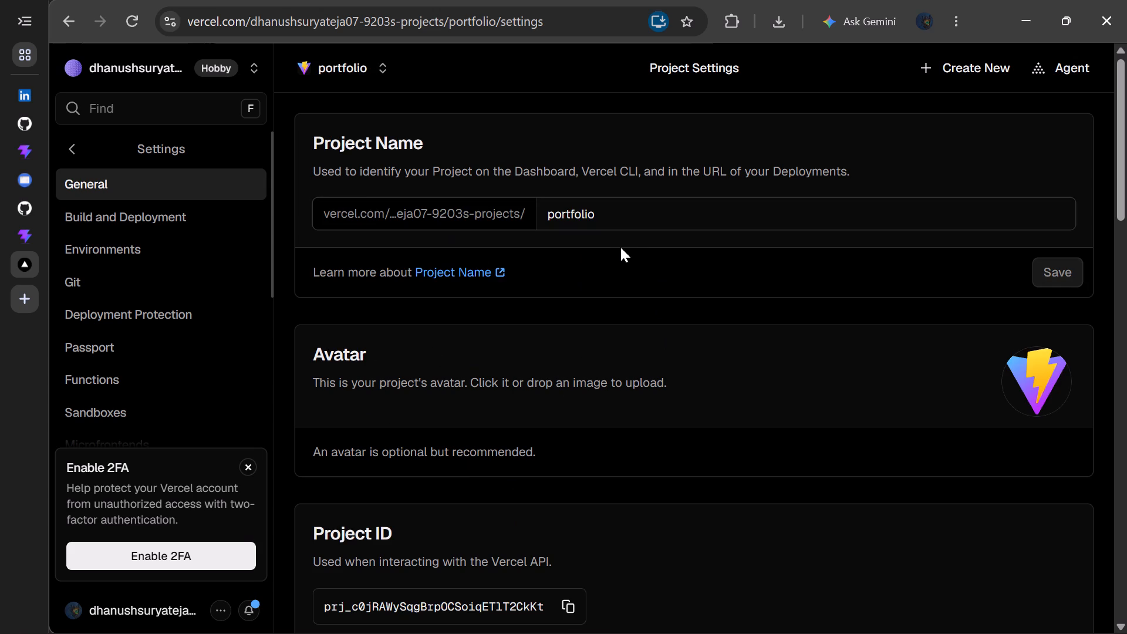
Look through the portfolio project's general settings for a way to change its deployment address.
click(517, 213)
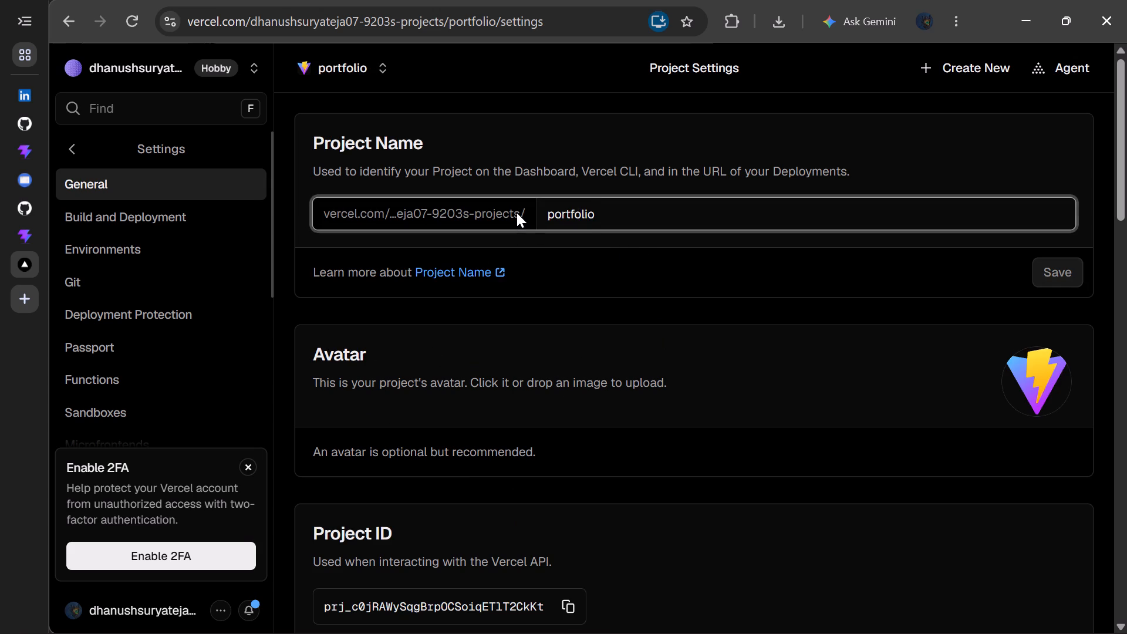
click(424, 211)
scroll(452, 281, down, 2)
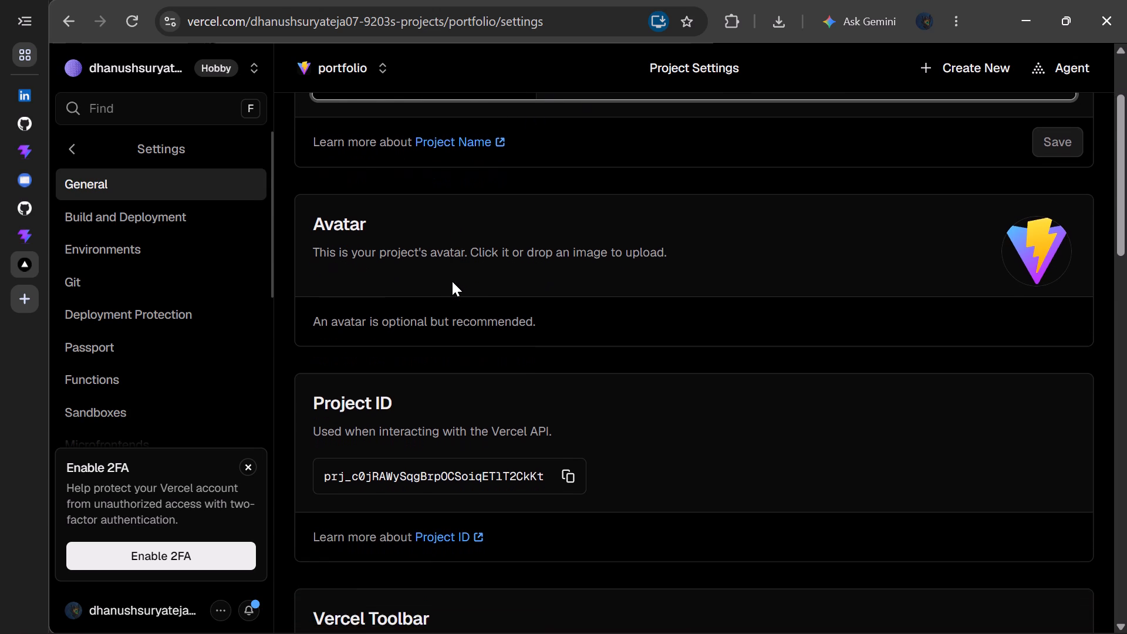
scroll(452, 281, down, 3)
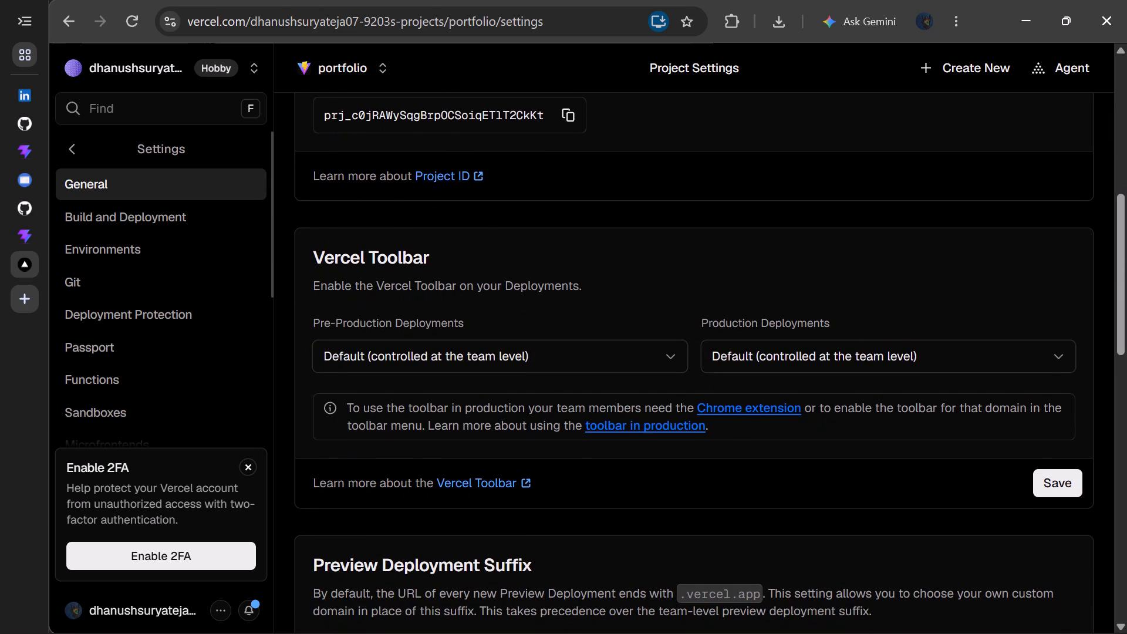
scroll(452, 281, down, 3)
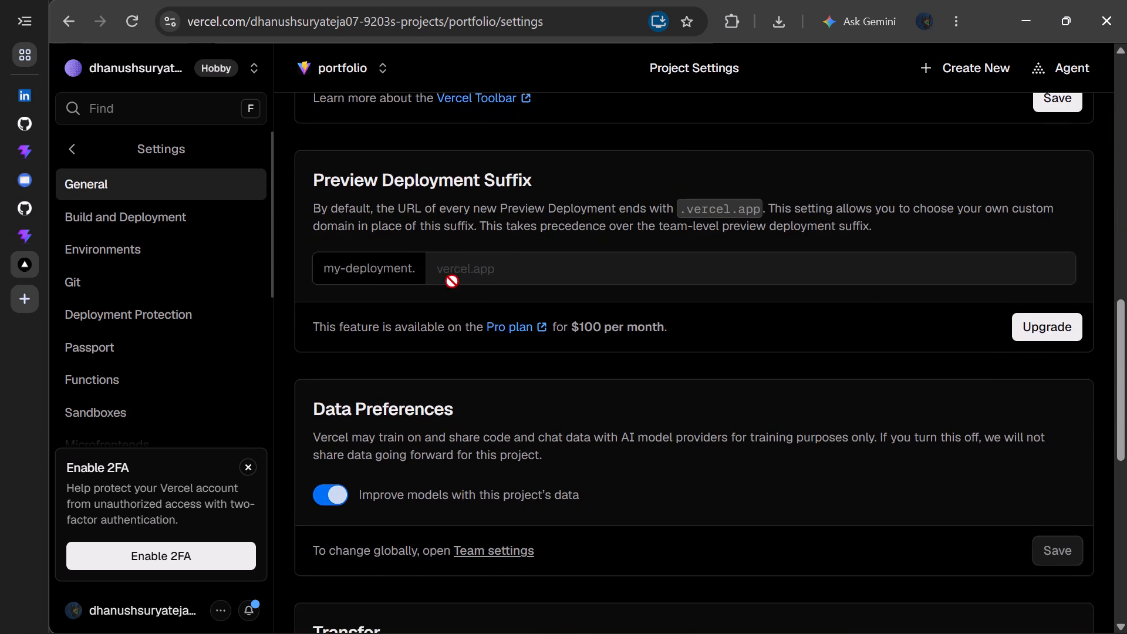
scroll(452, 281, down, 2)
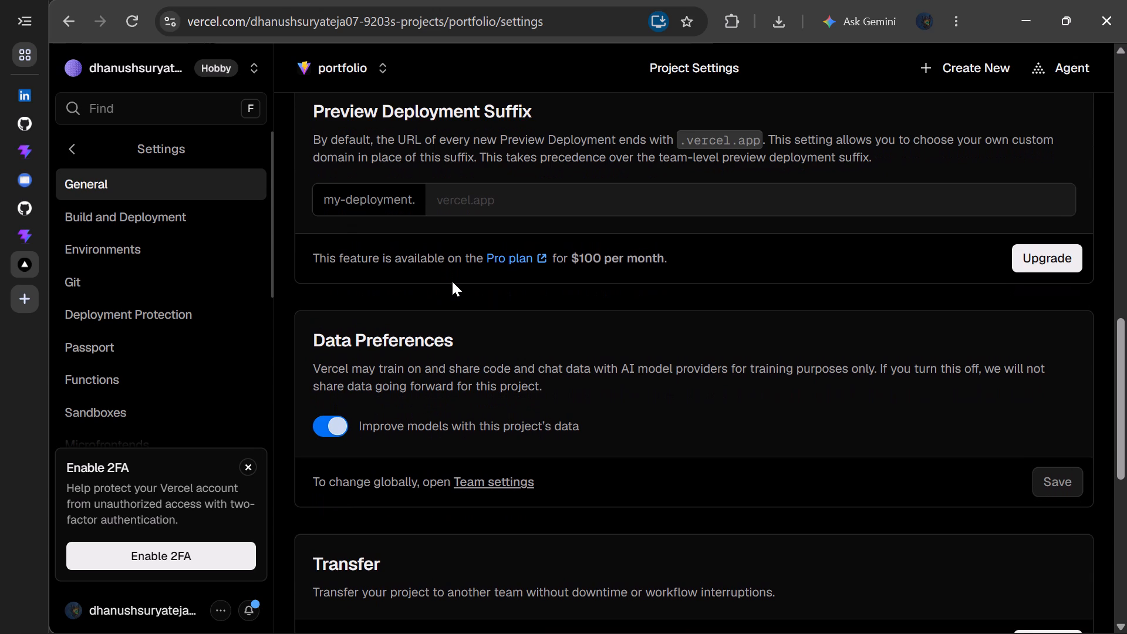
click(452, 281)
scroll(590, 221, down, 1)
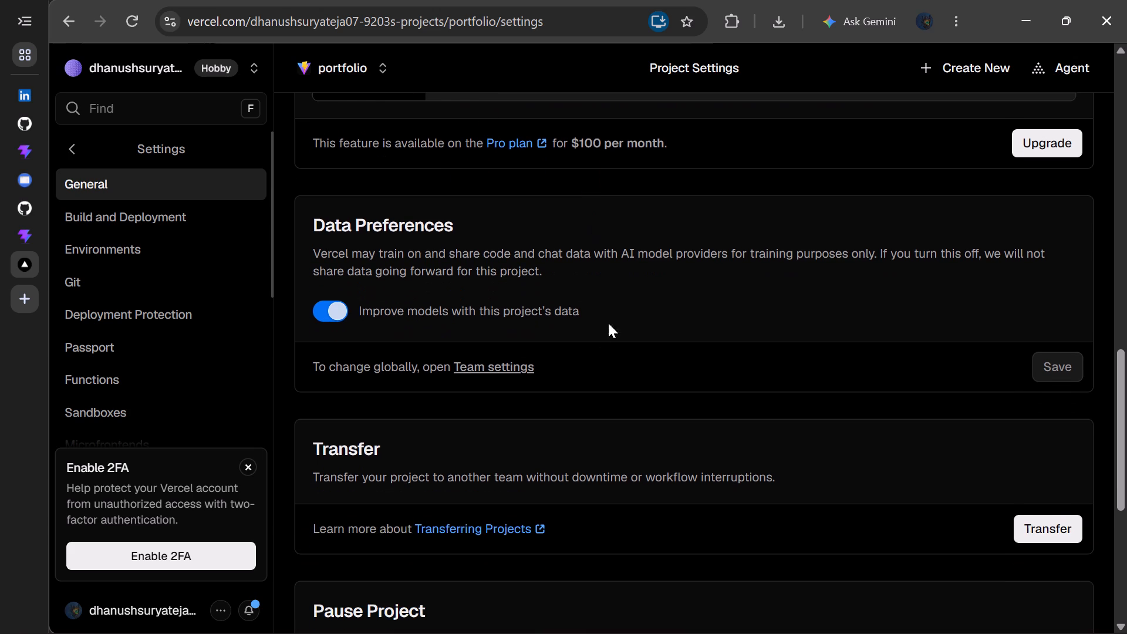
scroll(592, 328, down, 1)
scroll(592, 328, up, 1)
scroll(592, 328, down, 1)
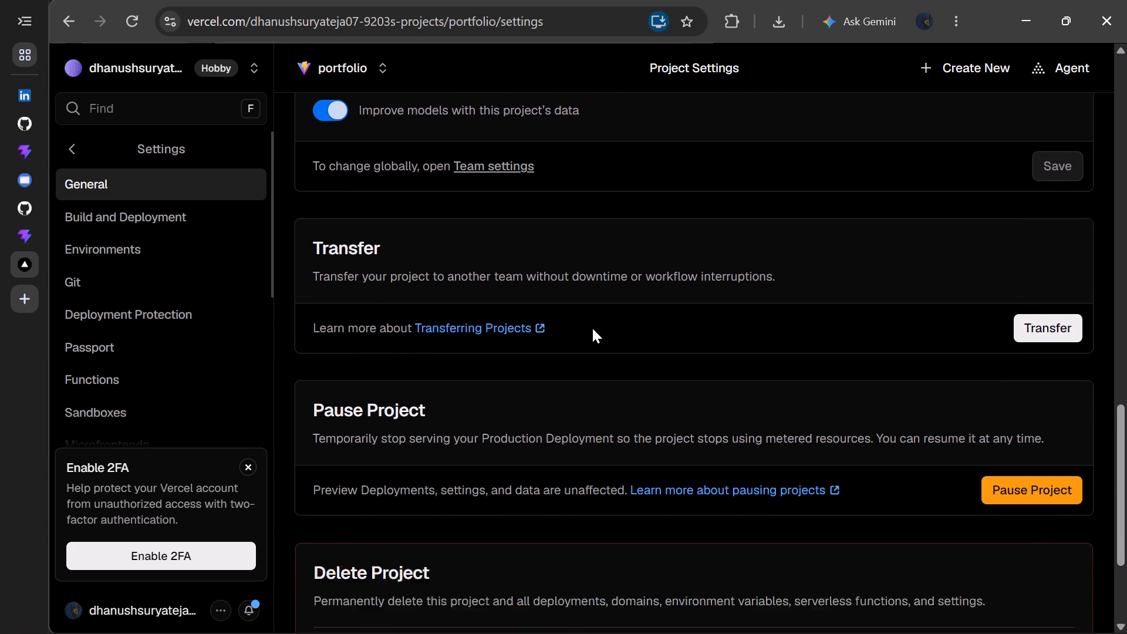
scroll(592, 328, down, 4)
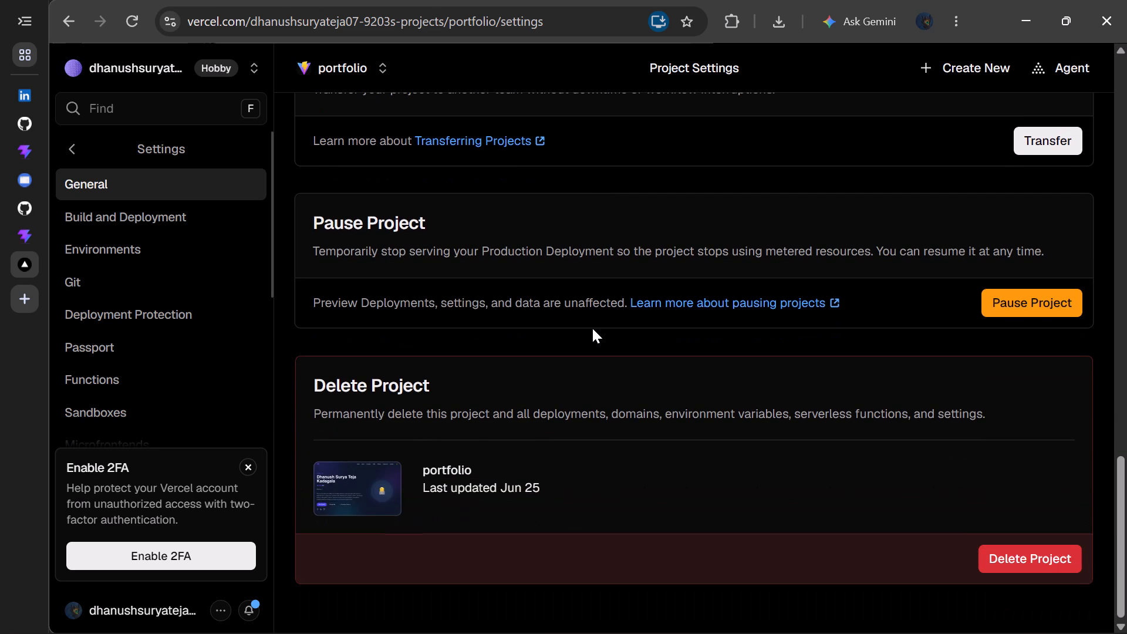
scroll(595, 359, up, 3)
scroll(595, 359, down, 2)
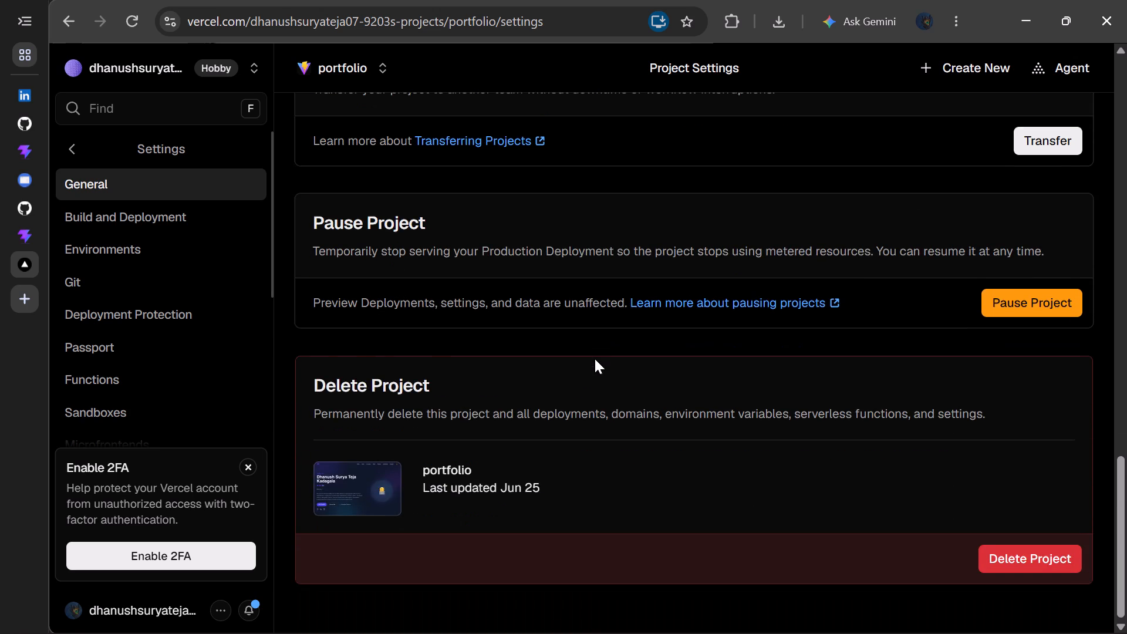
scroll(595, 359, up, 7)
scroll(595, 359, right, 1)
scroll(595, 359, up, 1)
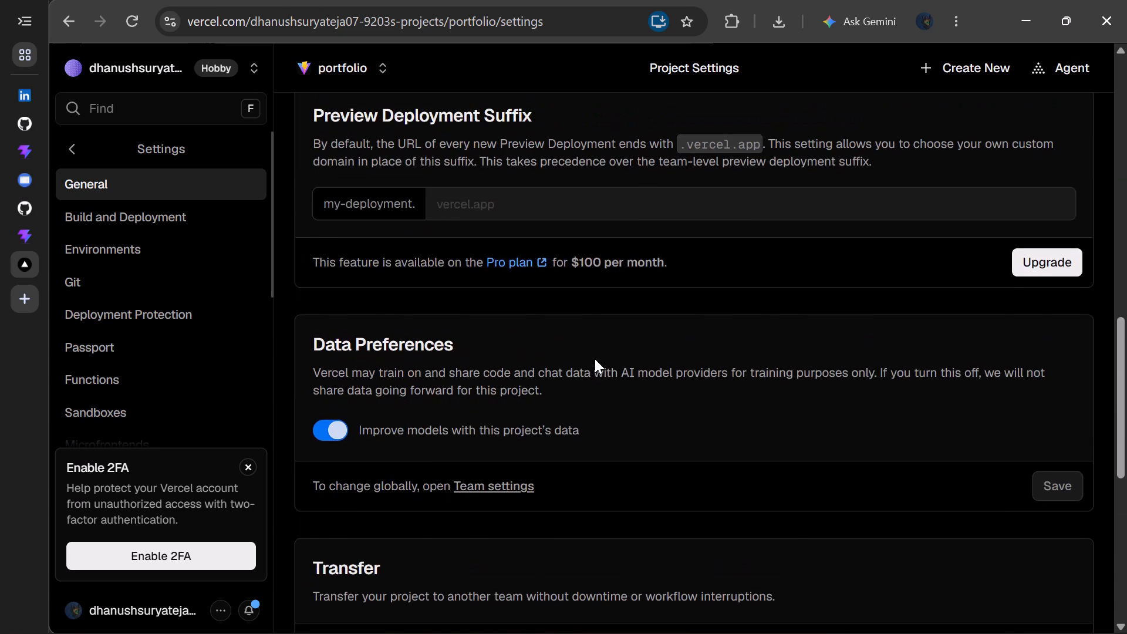
scroll(595, 359, up, 7)
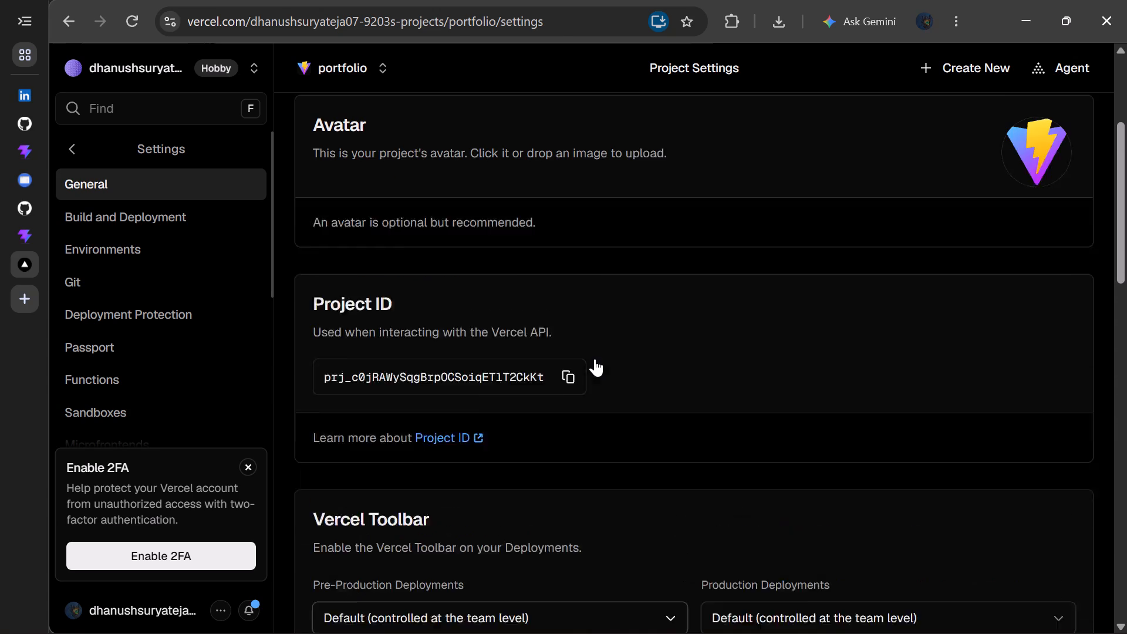
scroll(579, 363, up, 2)
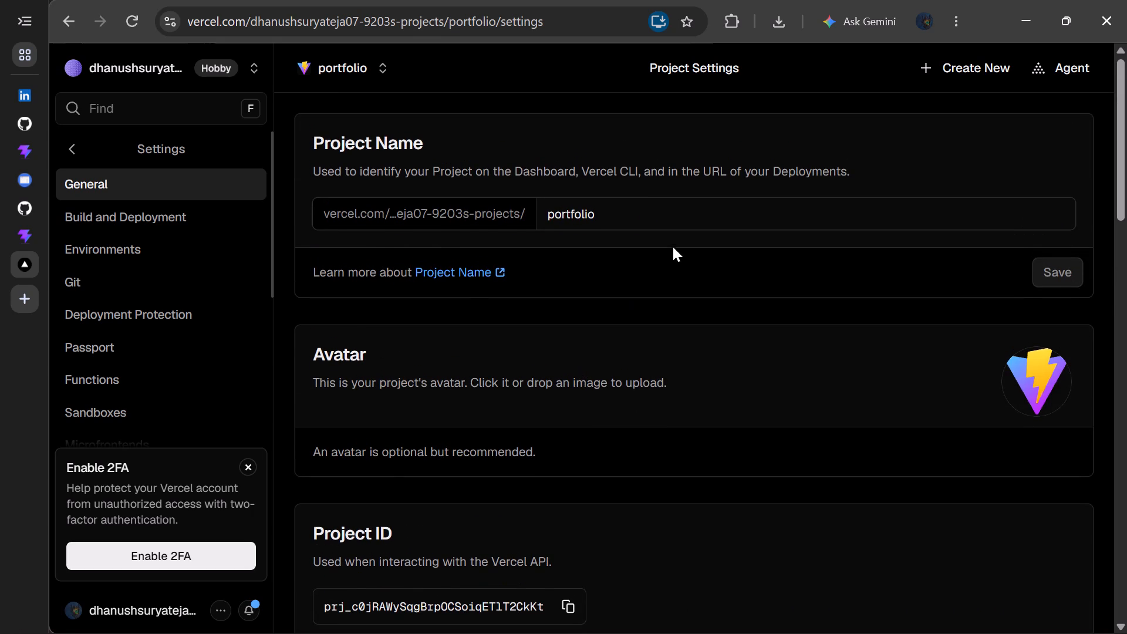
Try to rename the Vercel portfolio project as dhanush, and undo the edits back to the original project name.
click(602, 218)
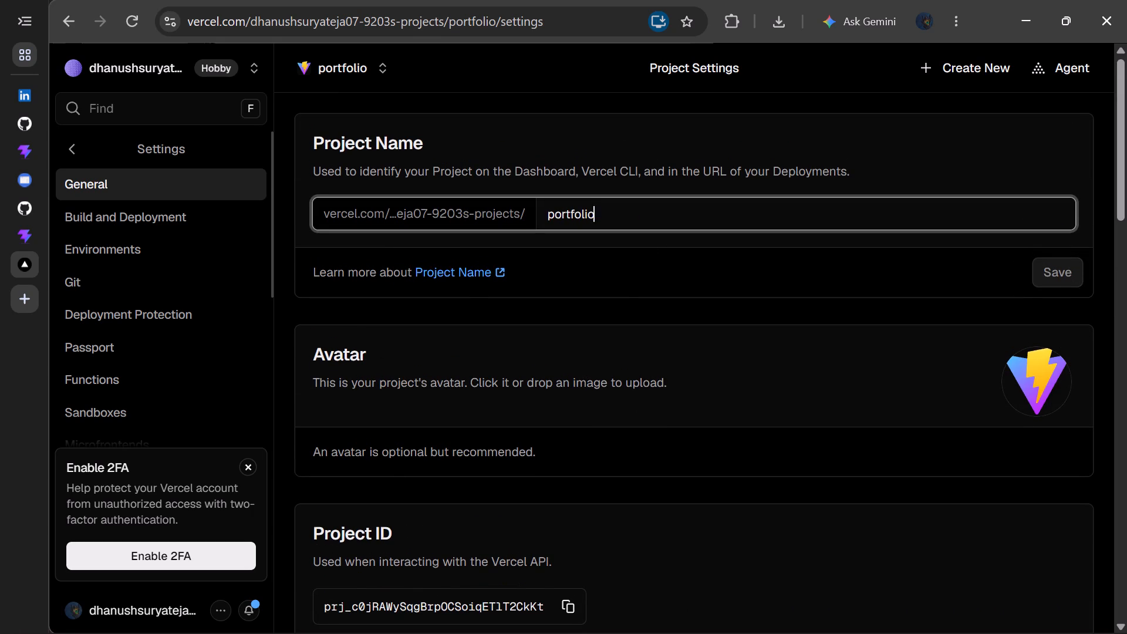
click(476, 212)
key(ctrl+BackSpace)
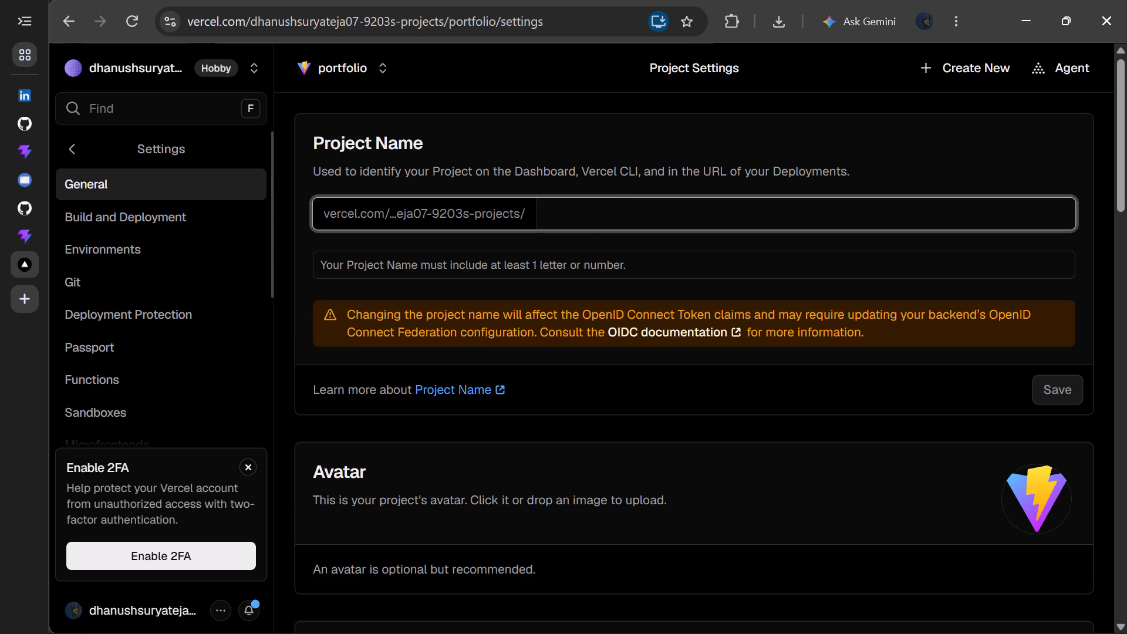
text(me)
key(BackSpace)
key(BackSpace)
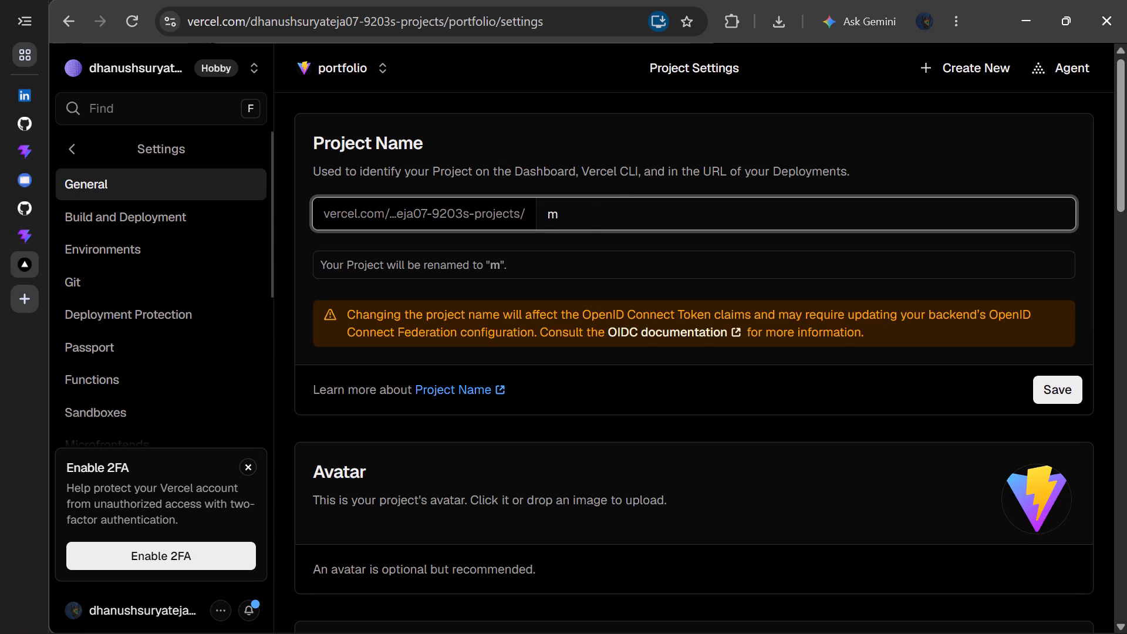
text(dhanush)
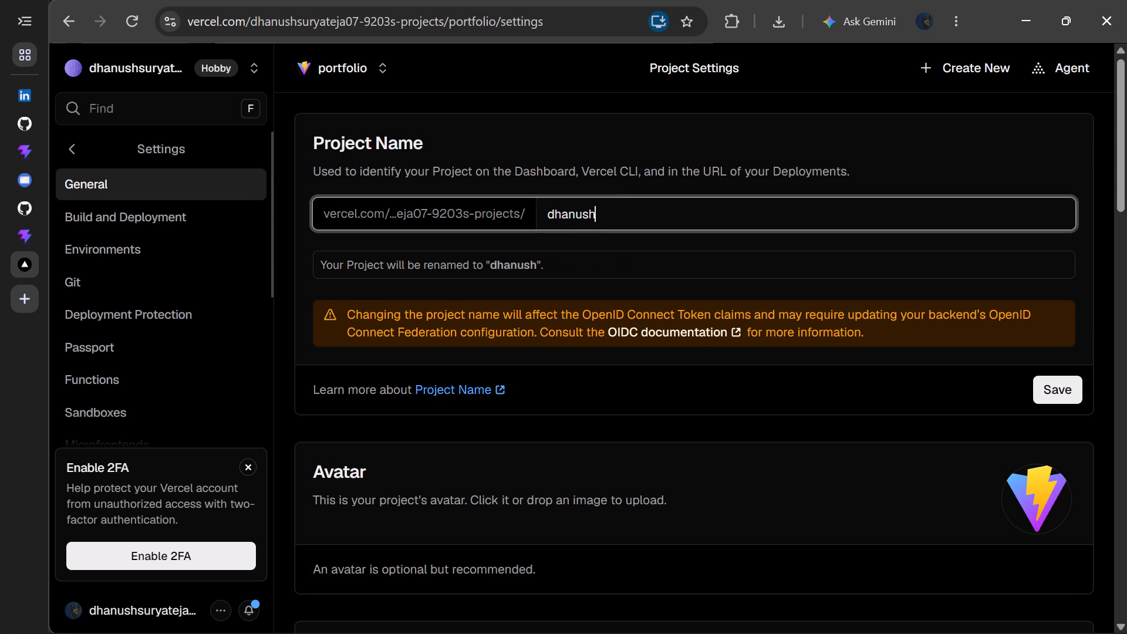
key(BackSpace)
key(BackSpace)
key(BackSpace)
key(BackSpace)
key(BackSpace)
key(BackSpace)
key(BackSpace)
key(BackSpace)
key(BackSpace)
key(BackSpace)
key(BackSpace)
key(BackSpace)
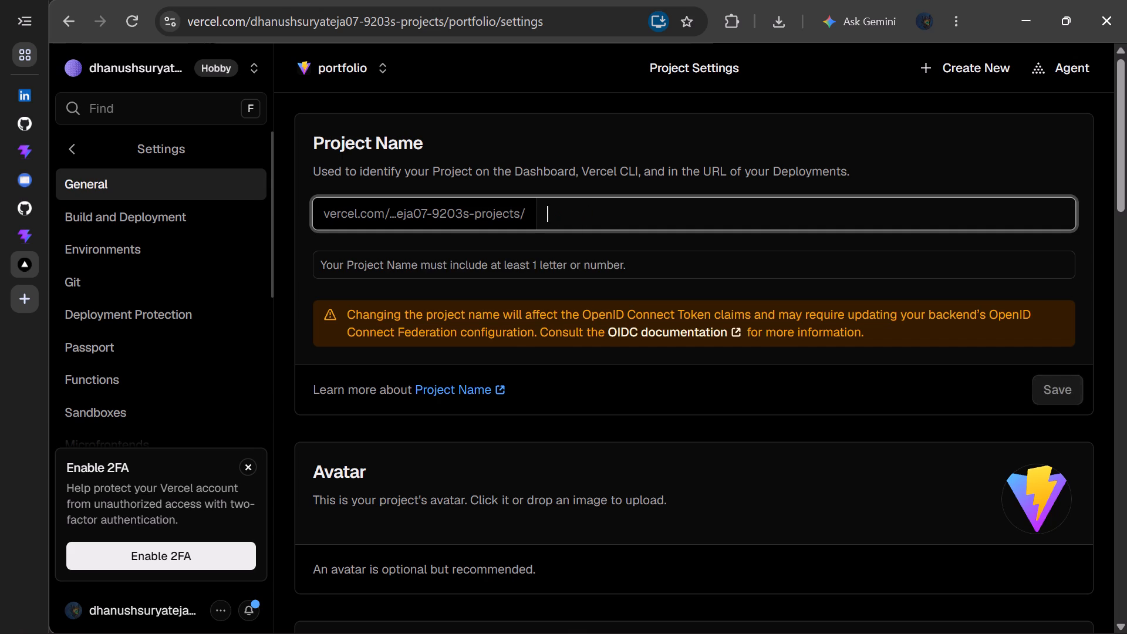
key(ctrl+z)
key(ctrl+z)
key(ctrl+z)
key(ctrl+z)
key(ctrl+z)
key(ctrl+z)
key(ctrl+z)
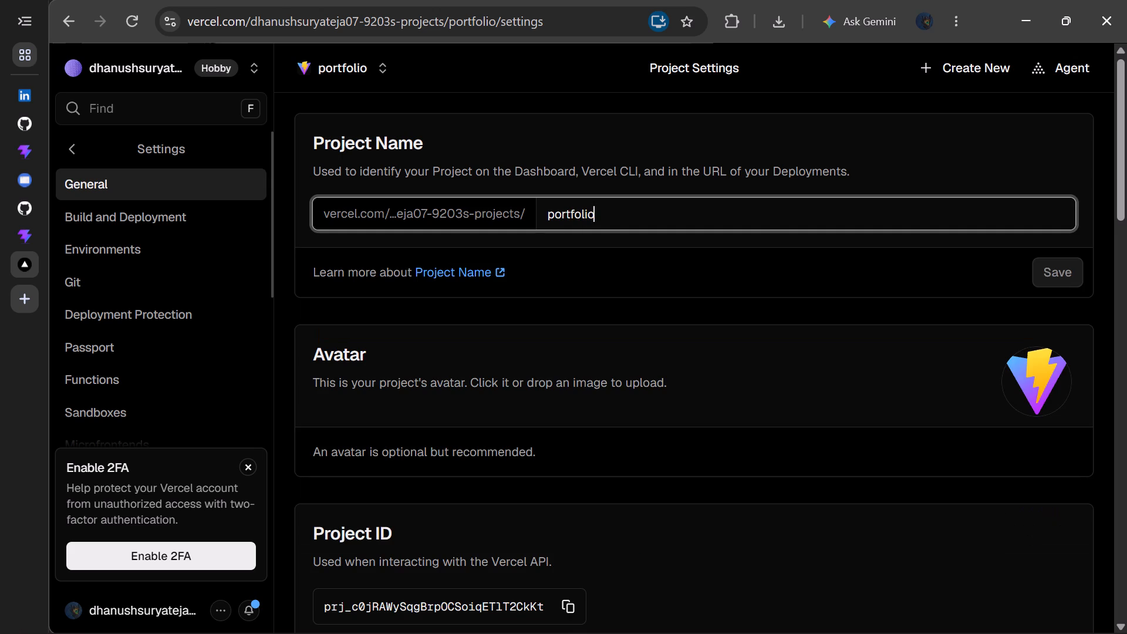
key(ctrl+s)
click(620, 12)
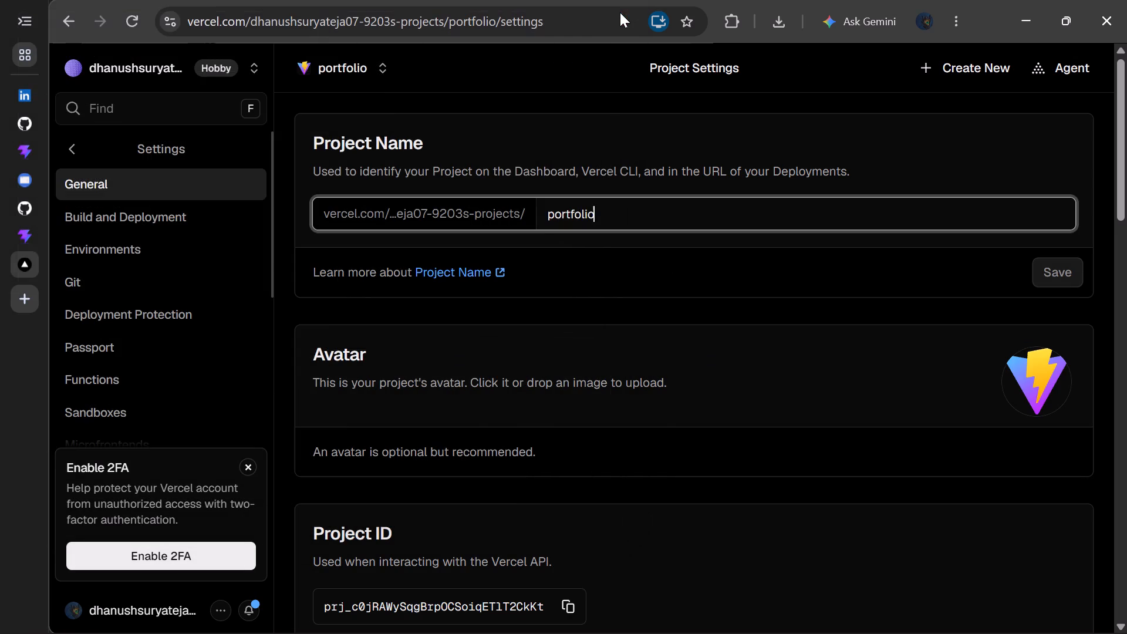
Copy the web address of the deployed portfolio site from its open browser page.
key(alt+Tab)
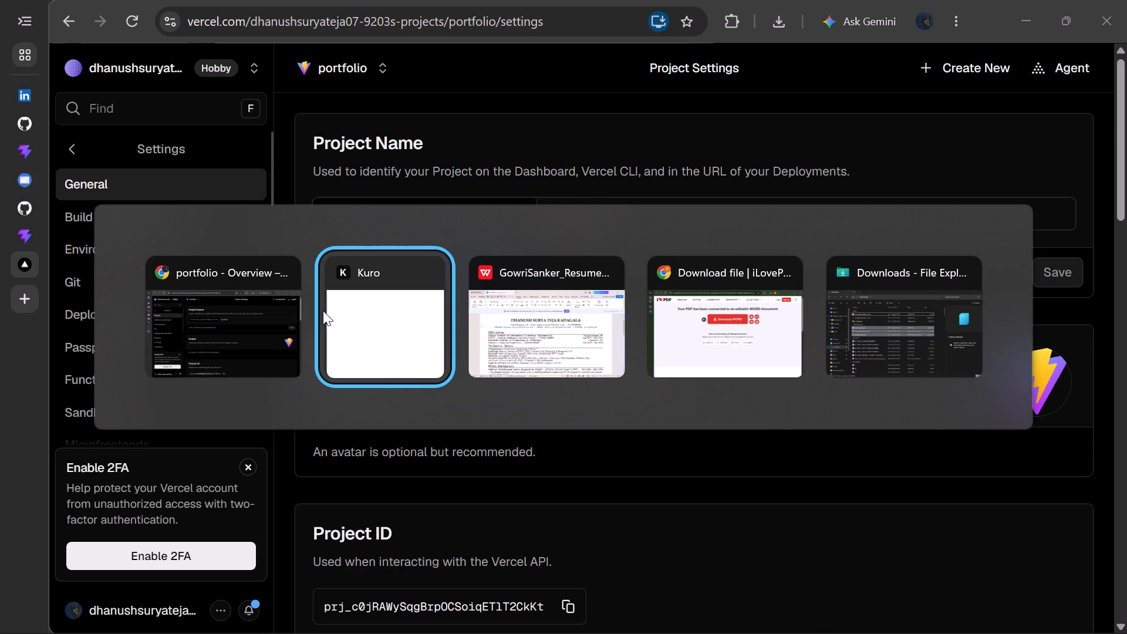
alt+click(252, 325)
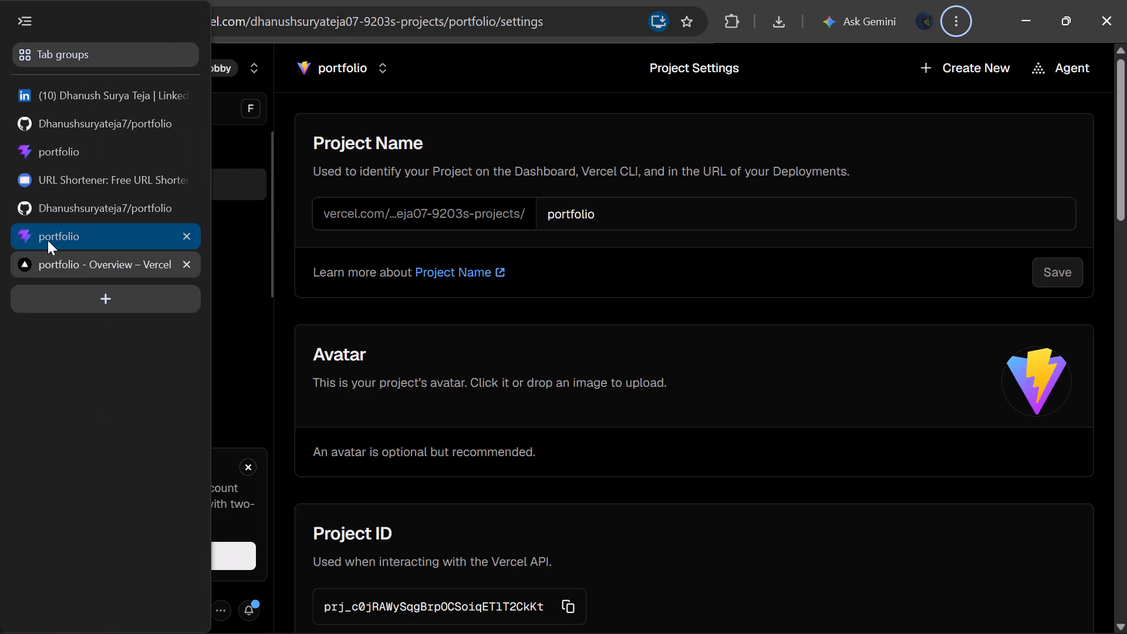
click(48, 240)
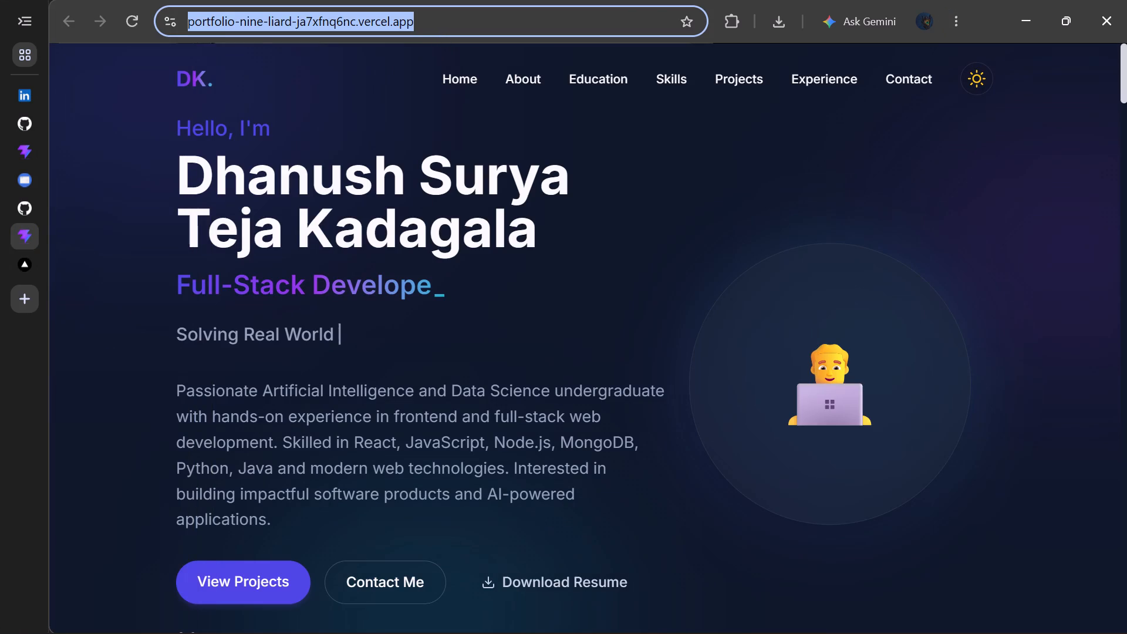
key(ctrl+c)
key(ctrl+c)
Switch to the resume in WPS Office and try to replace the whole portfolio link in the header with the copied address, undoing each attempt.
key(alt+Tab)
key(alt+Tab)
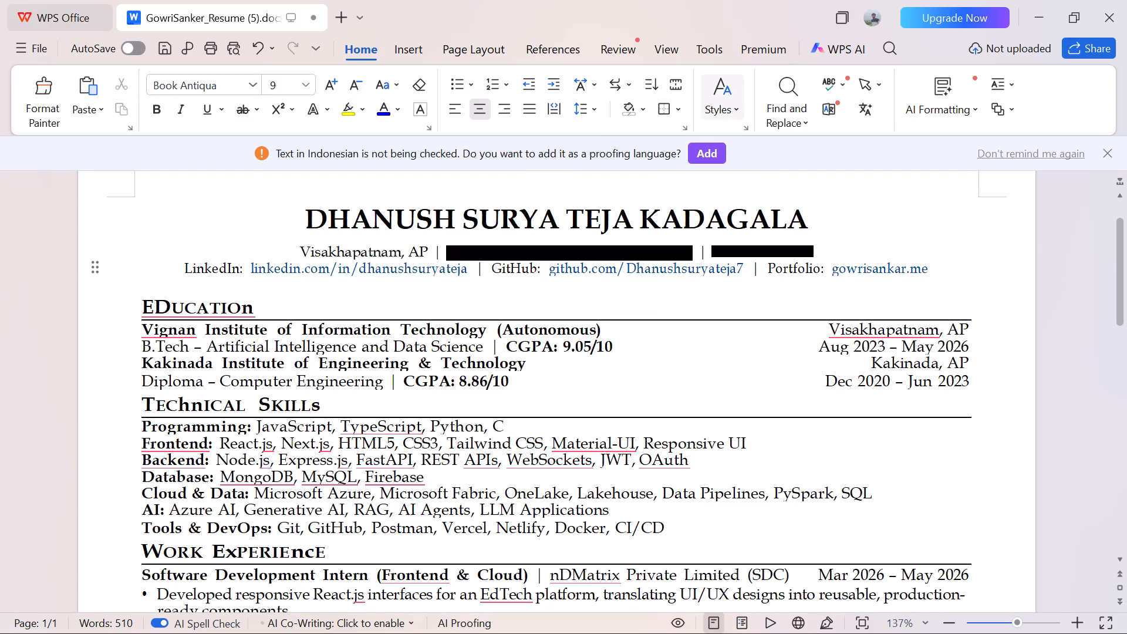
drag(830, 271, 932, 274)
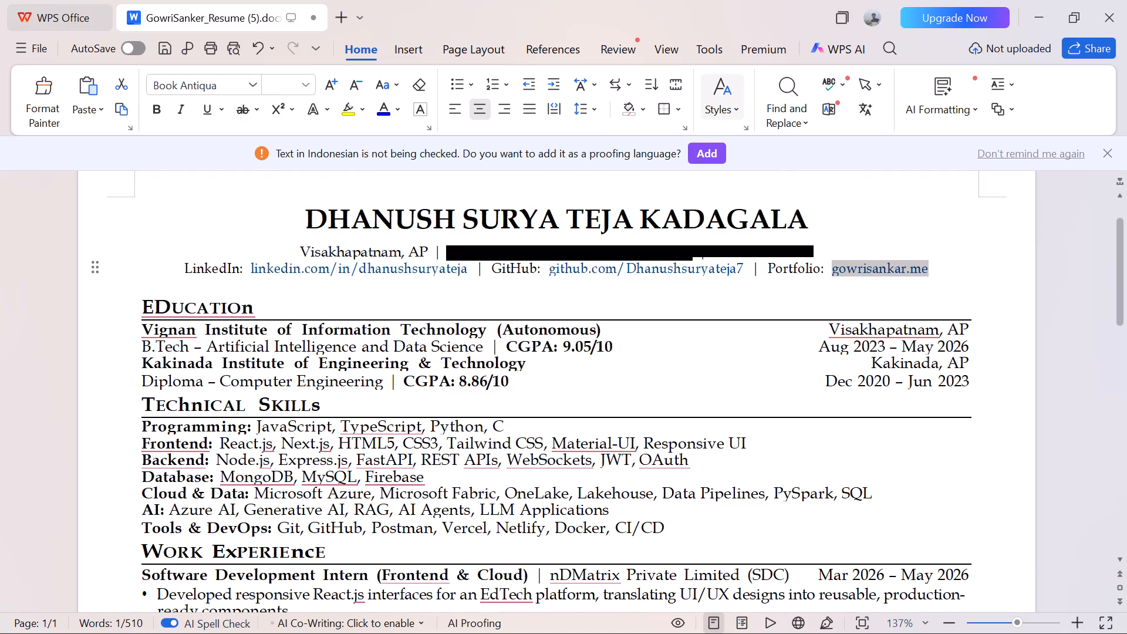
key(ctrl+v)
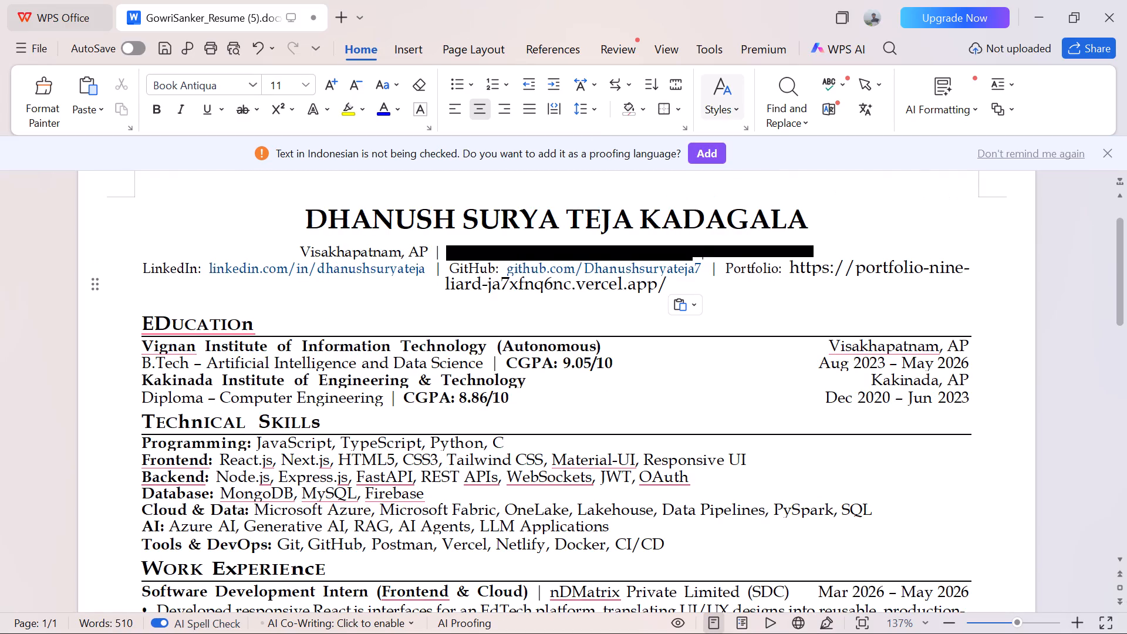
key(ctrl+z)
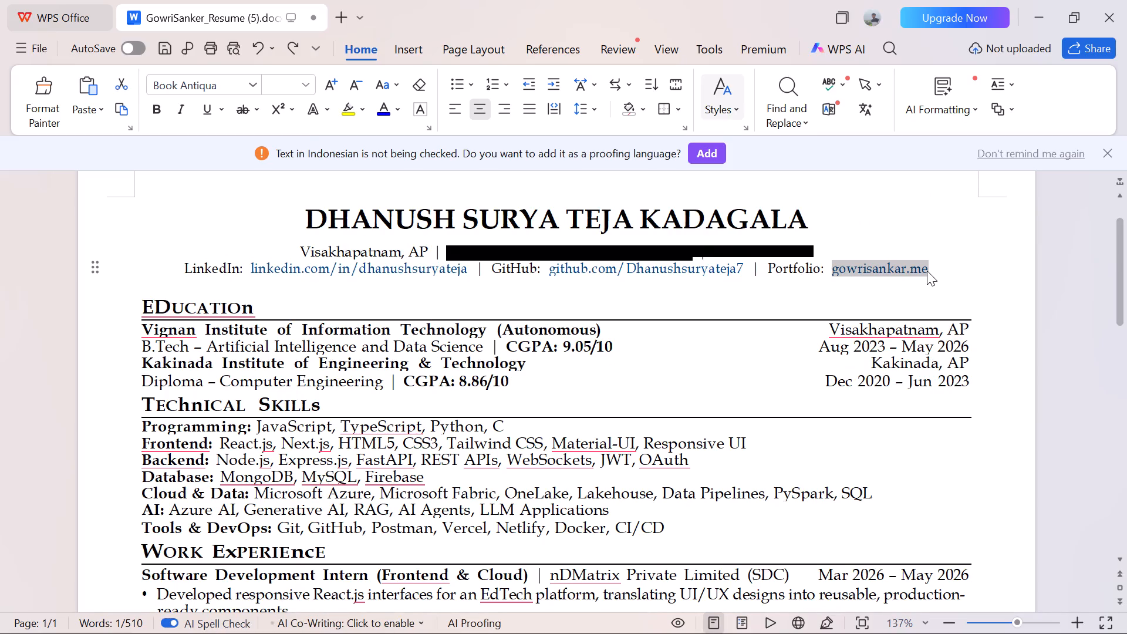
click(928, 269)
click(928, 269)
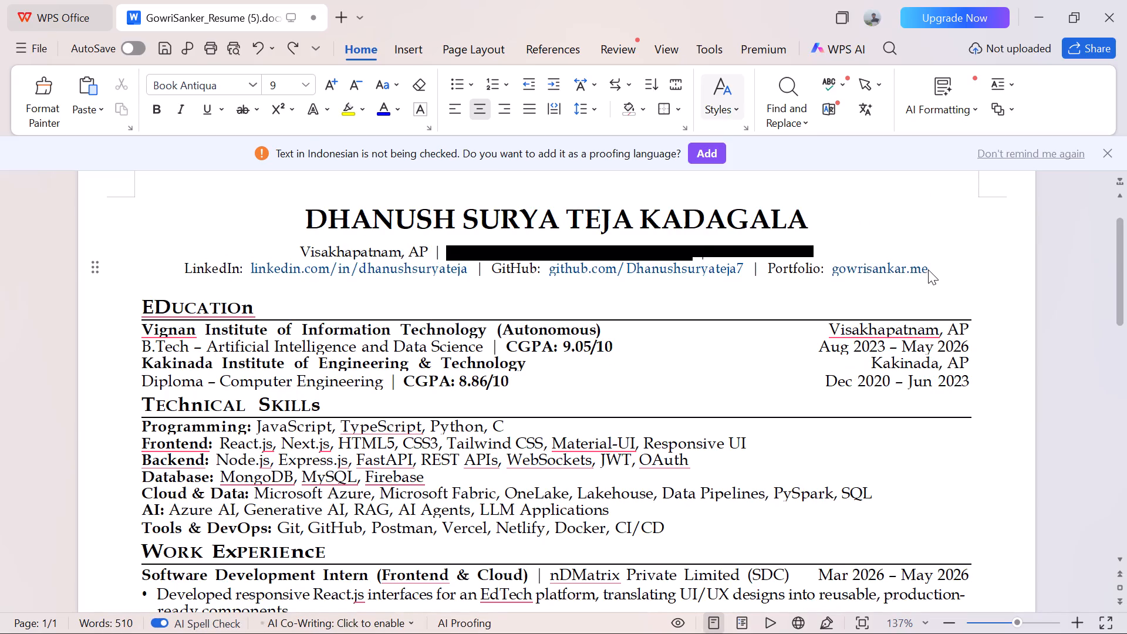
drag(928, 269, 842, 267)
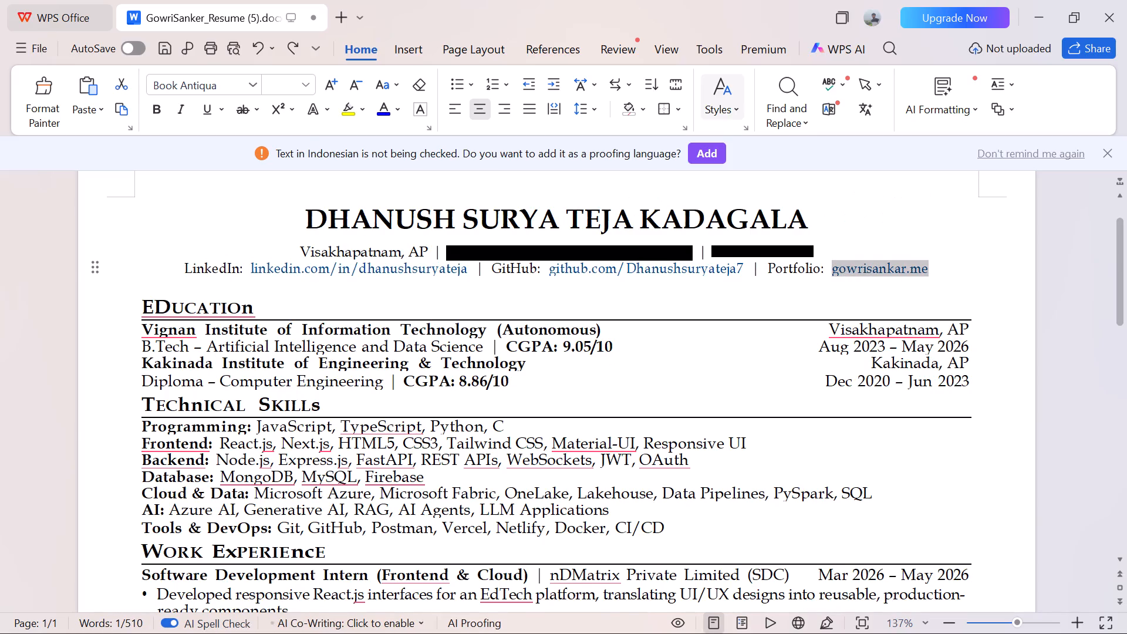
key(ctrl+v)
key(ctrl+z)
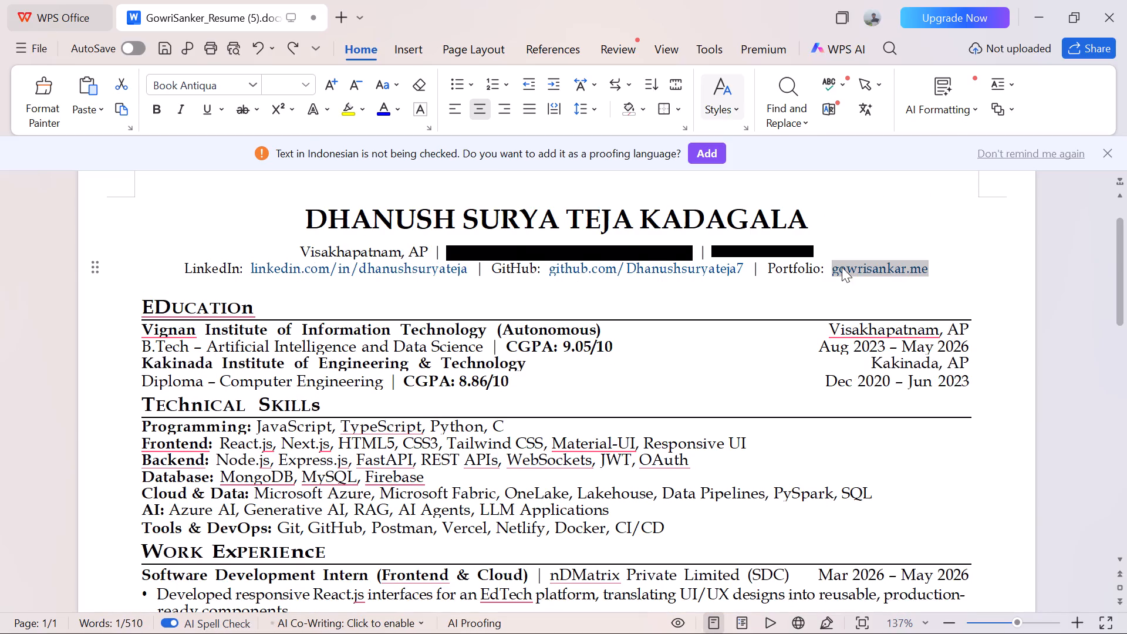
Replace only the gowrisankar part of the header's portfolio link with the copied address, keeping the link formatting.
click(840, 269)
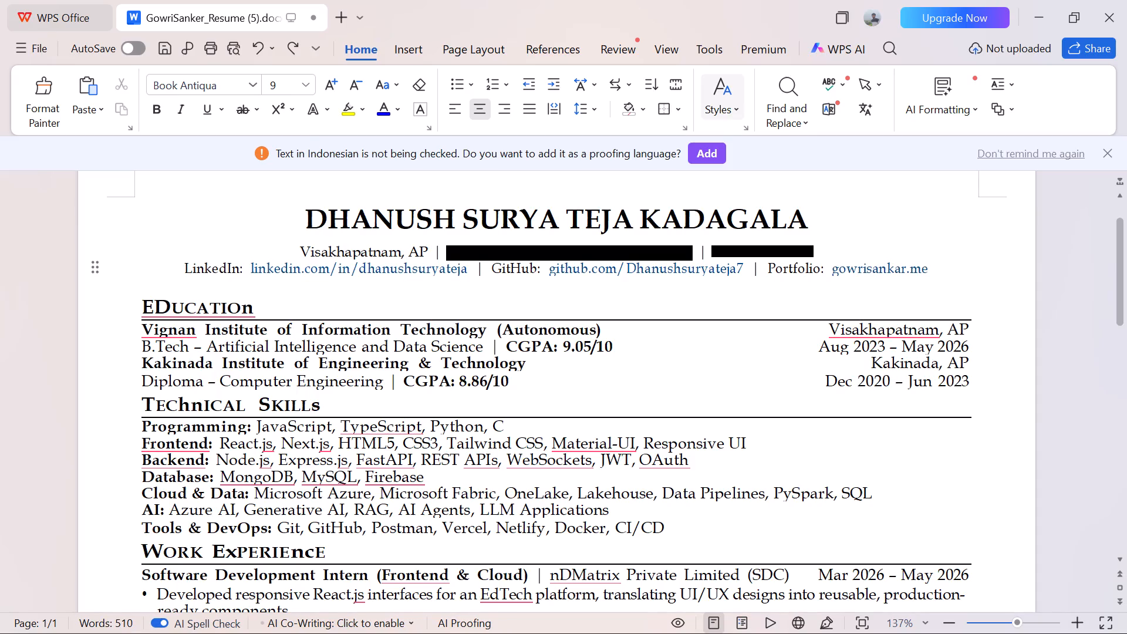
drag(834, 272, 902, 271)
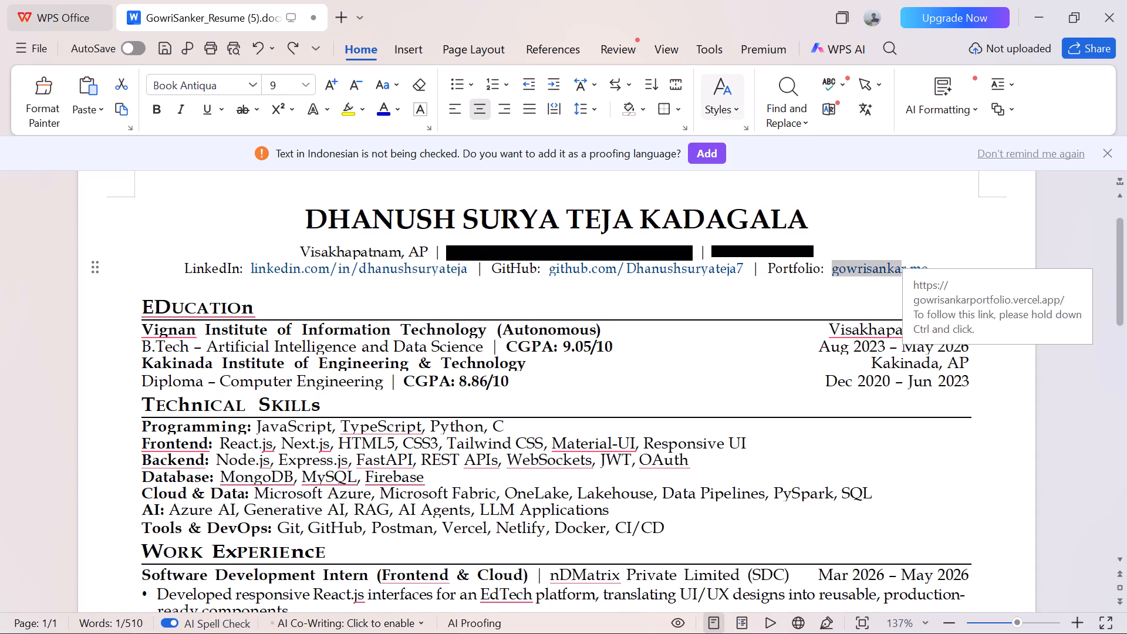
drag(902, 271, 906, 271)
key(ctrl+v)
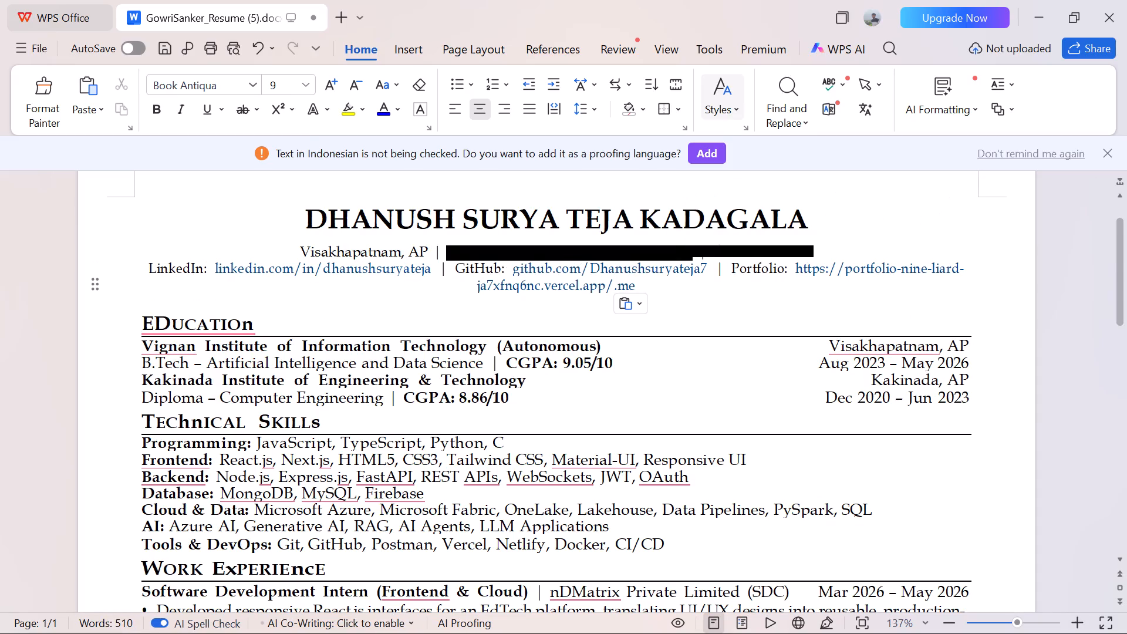
Delete the portfolio link from the resume header together with its Portfolio label and the separator before it.
click(647, 286)
key(BackSpace)
key(BackSpace)
key(BackSpace)
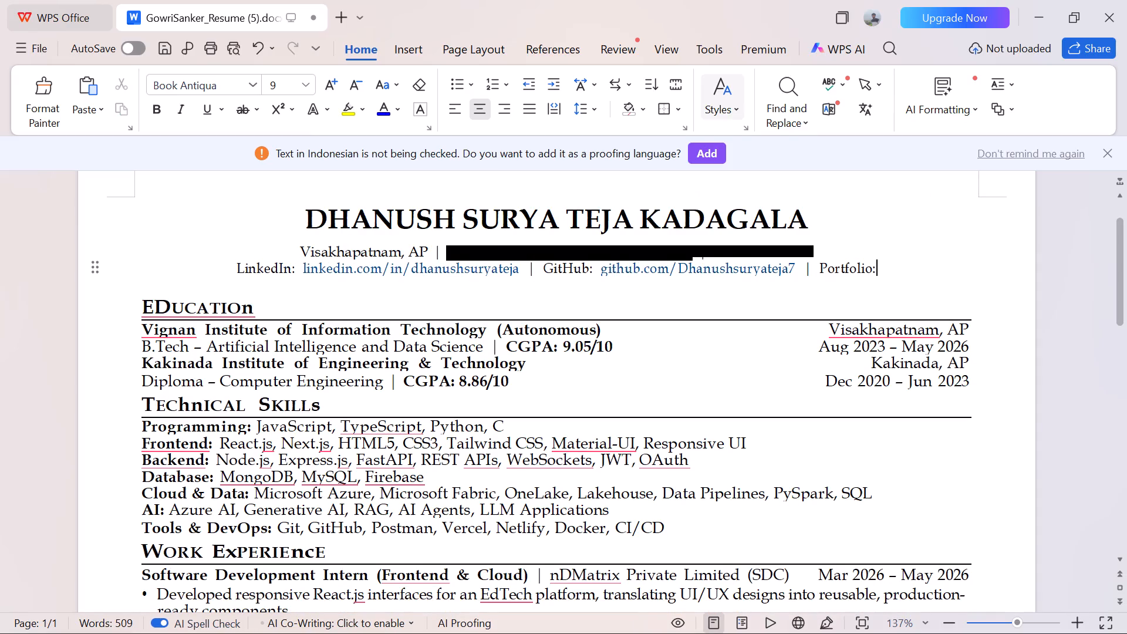
key(BackSpace)
key(BackSpace)
key(BackSpace)
key(BackSpace)
key(BackSpace)
key(BackSpace)
key(BackSpace)
key(BackSpace)
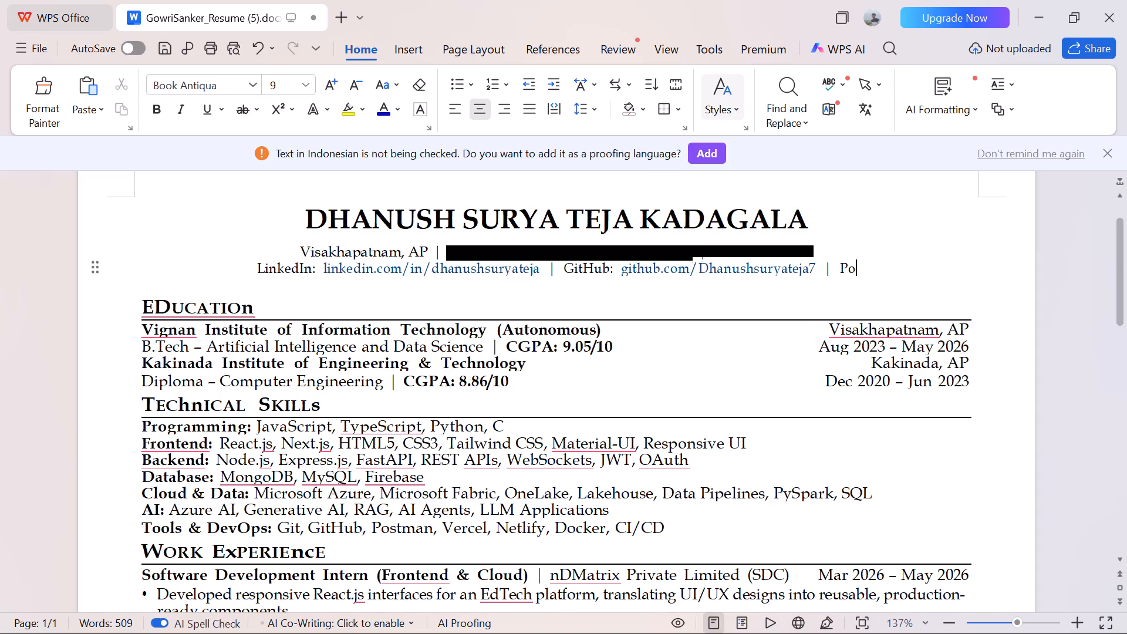
key(BackSpace)
key(BackSpace)
key(BackSpace)
key(BackSpace)
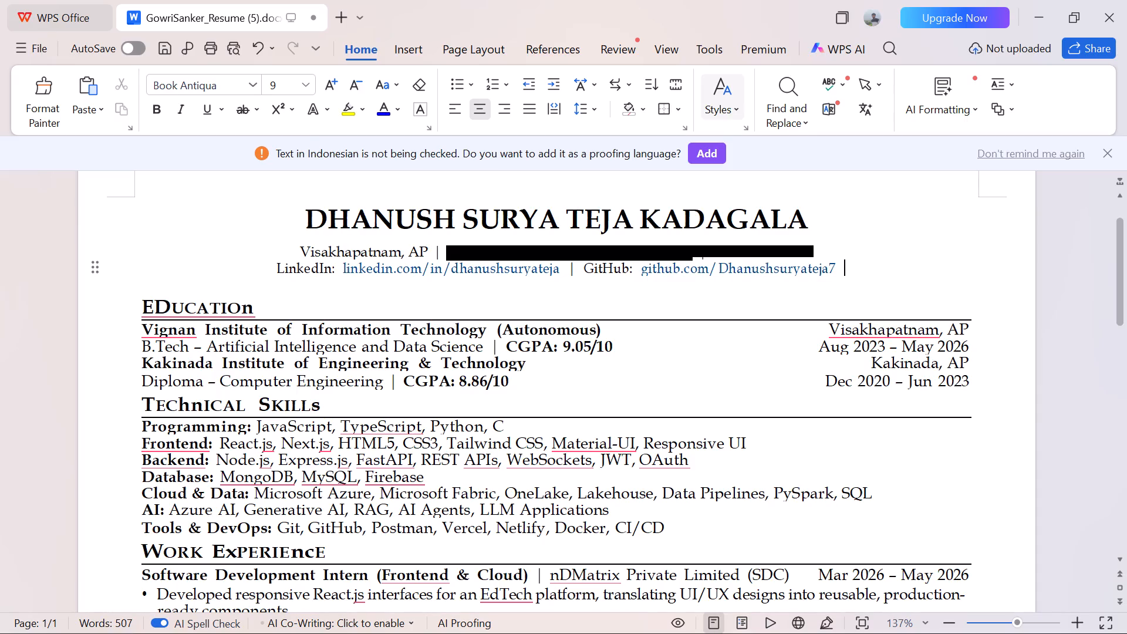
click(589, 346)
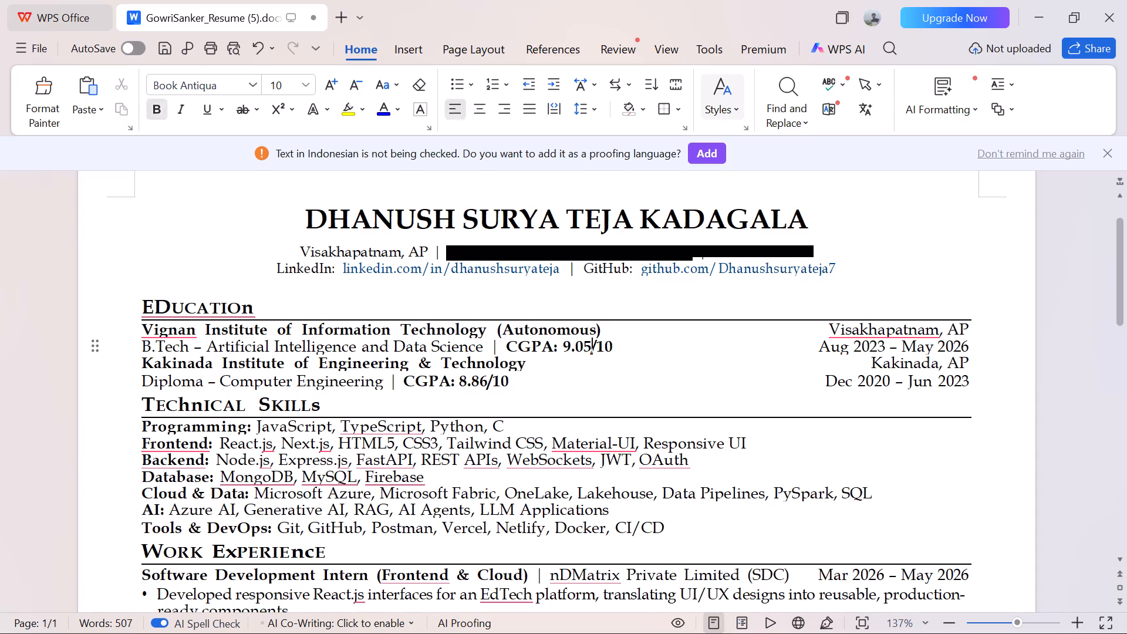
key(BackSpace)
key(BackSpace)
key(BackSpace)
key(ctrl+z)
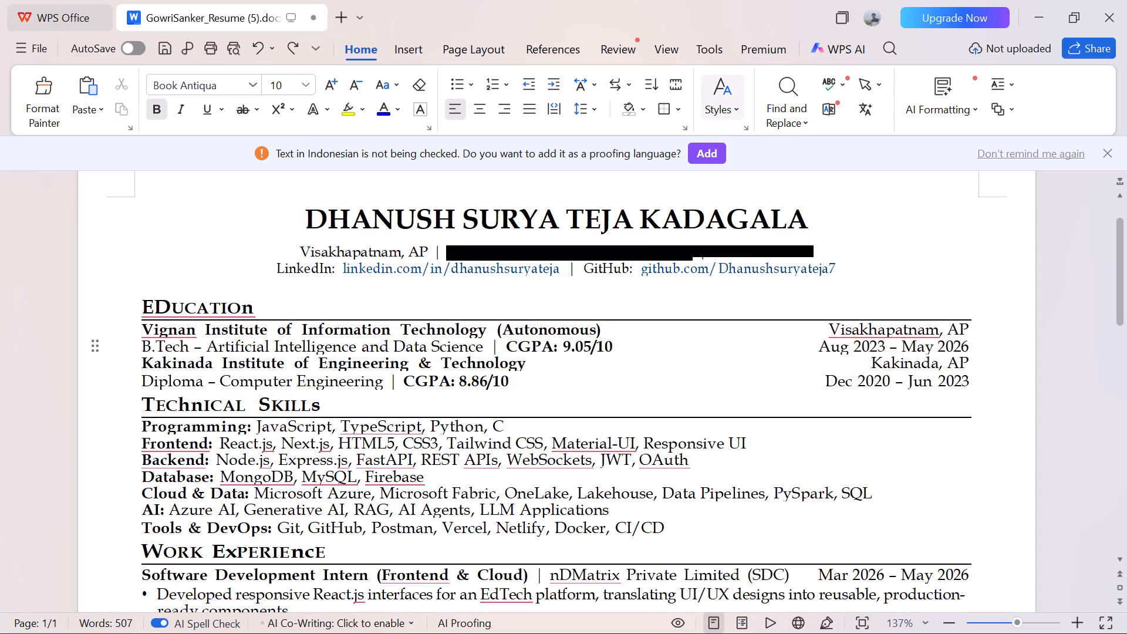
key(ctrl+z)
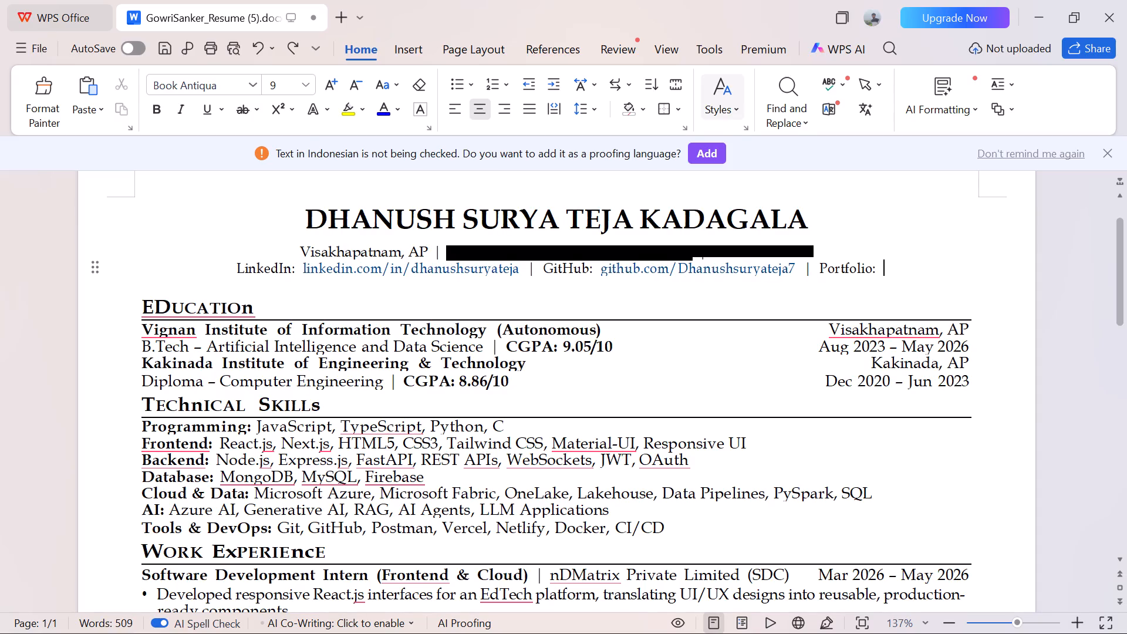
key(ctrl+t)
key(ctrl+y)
Set the CGPA of the B.Tech entry under Education to 8.1 out of 10.
click(593, 346)
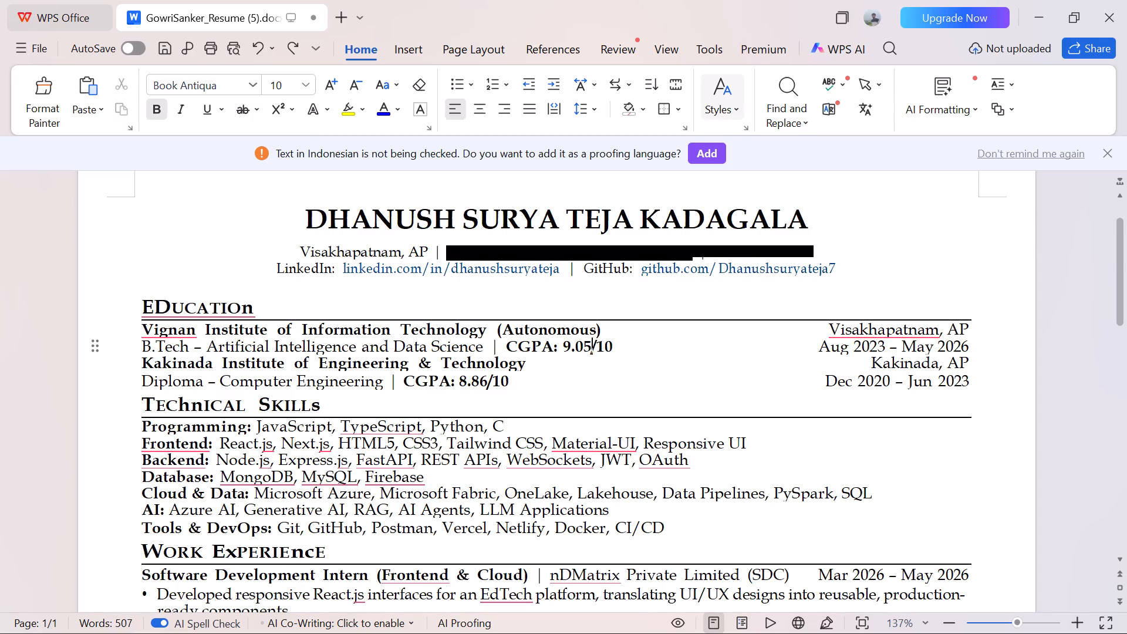
key(BackSpace)
key(BackSpace)
key(BackSpace)
key(BackSpace)
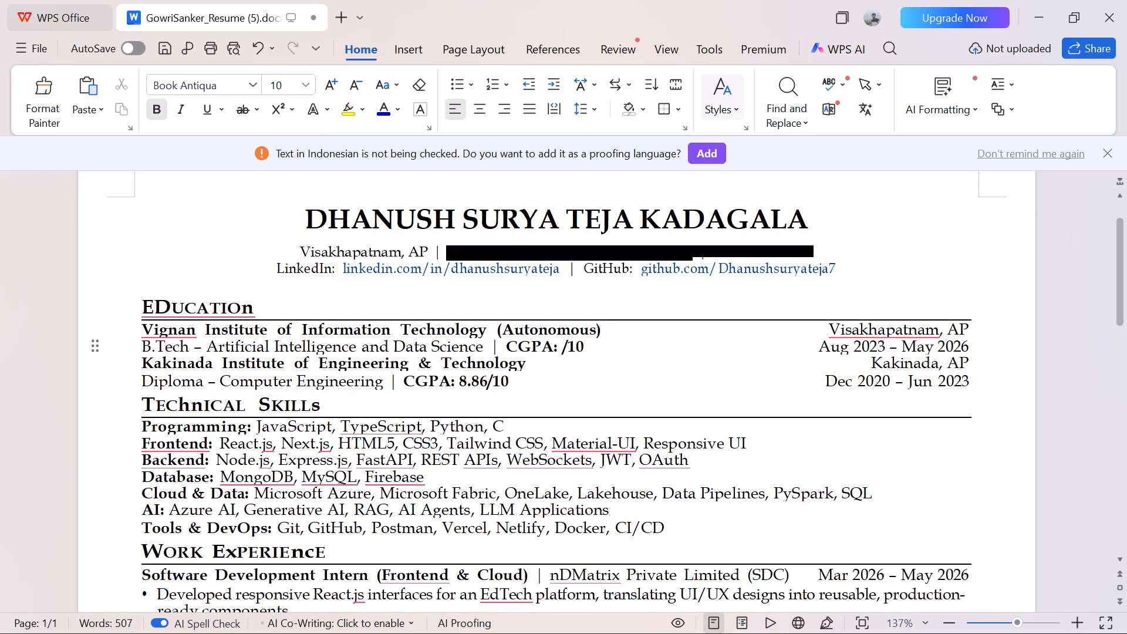
text(8.)
key(BackSpace)
text(.1)
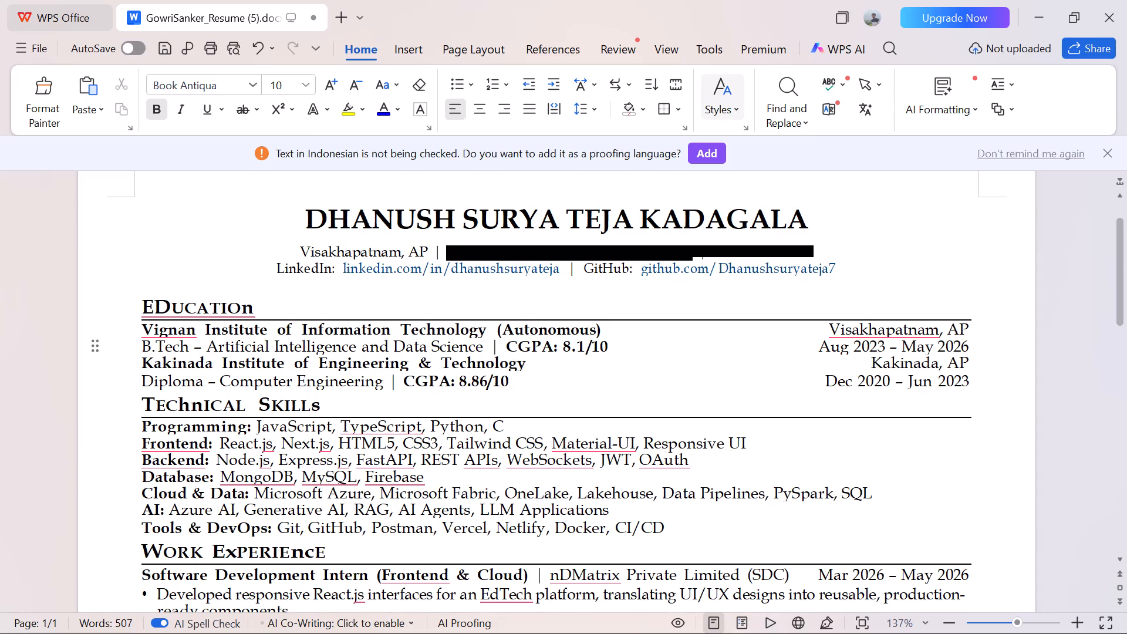
Delete "Institute of Engineering & Technology" from the institution name of the diploma entry under Education, keeping Kakinada.
click(534, 365)
drag(524, 365, 144, 365)
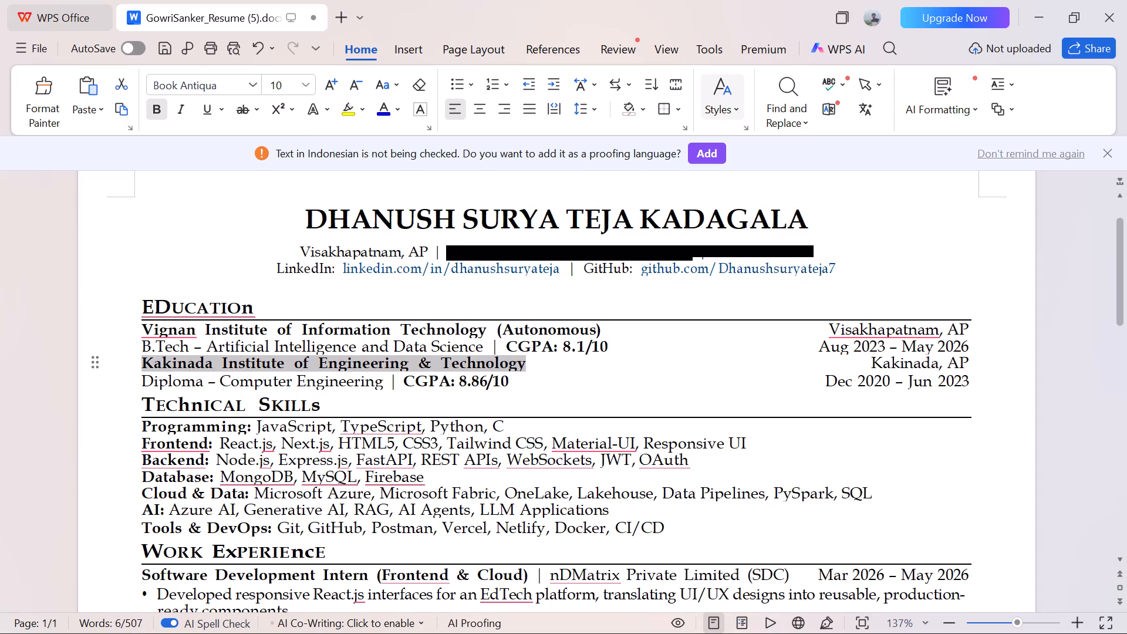
drag(144, 365, 146, 366)
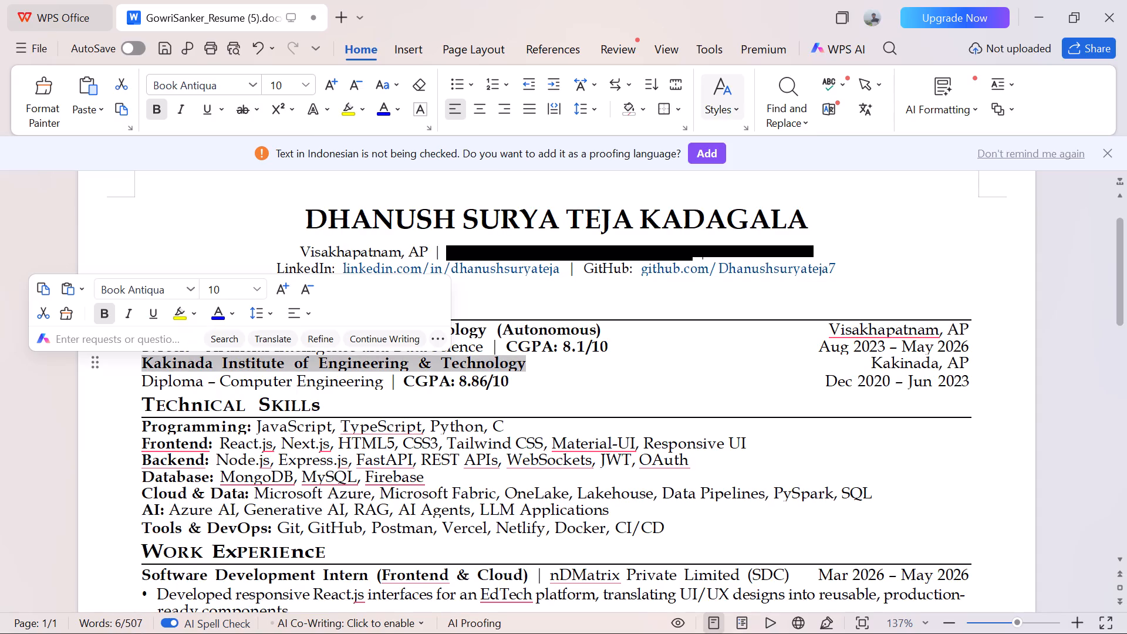
click(534, 358)
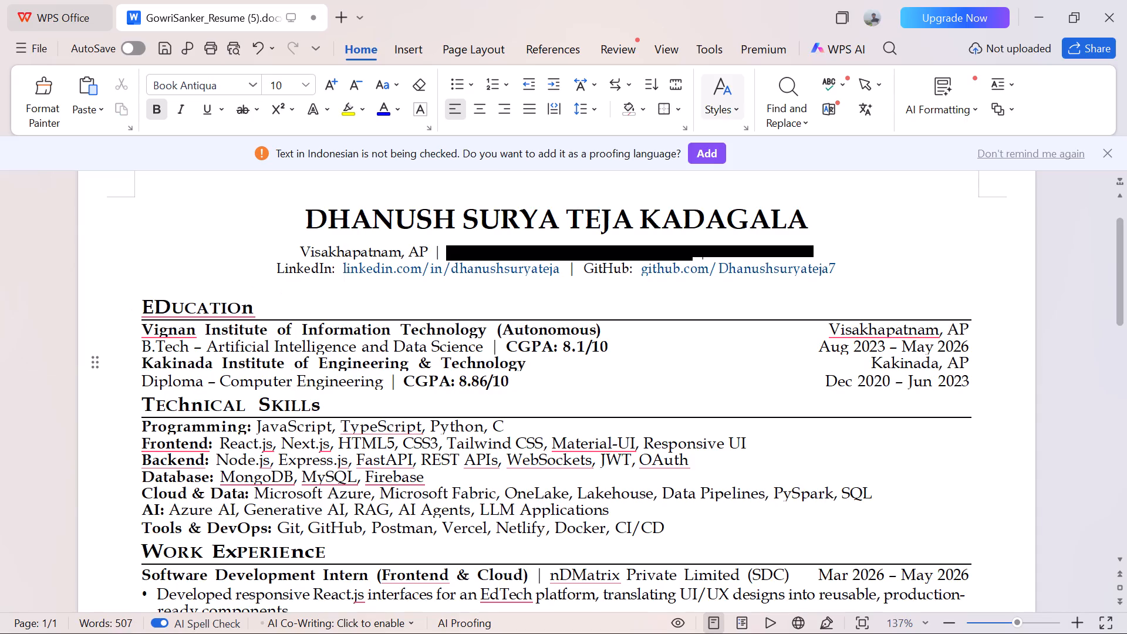
key(ctrl+BackSpace)
key(ctrl+BackSpace)
key(ctrl+BackSpace)
key(ctrl+BackSpace)
key(ctrl+BackSpace)
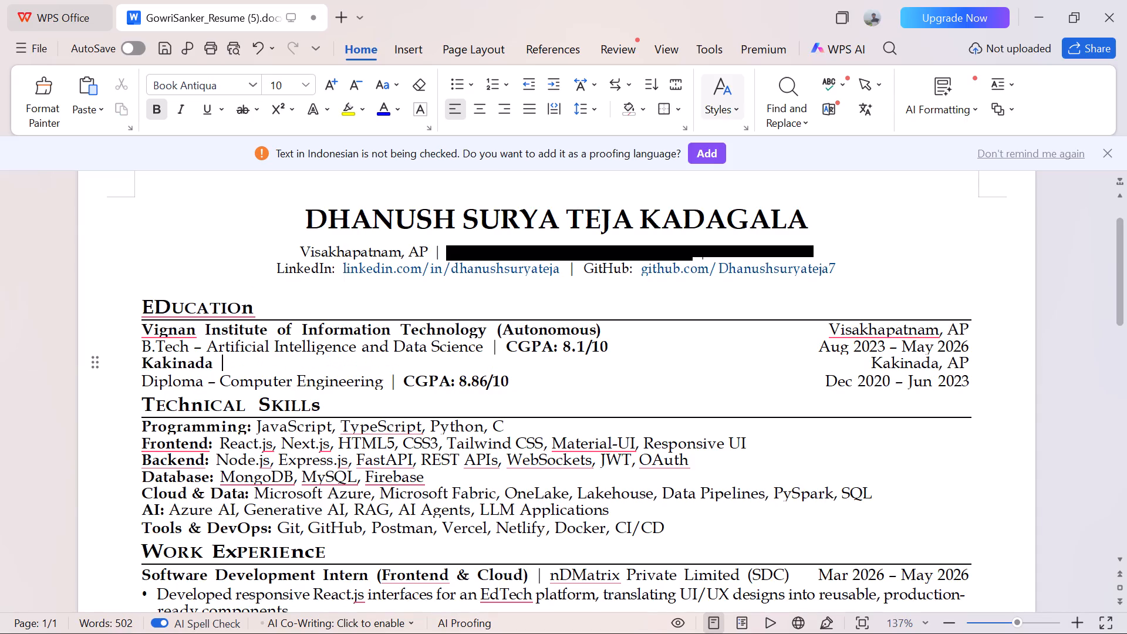
key(BackSpace)
key(space)
Add "Sri Viswa junior college" after Kakinada in the diploma entry's institution name.
text(Sr)
text(i viswa)
key(space)
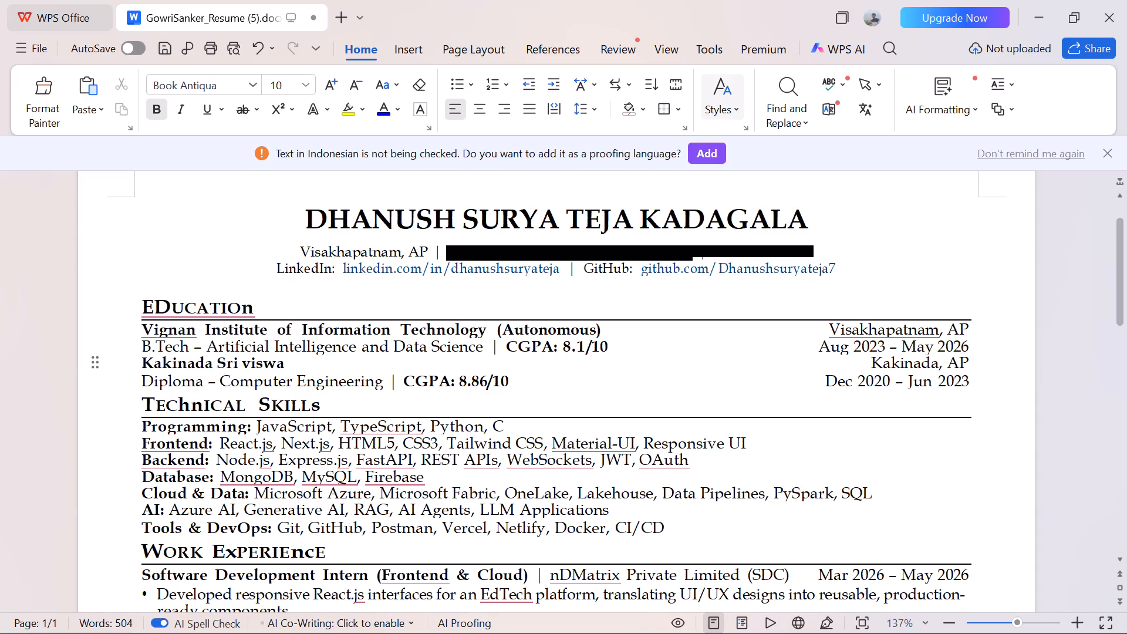
key(BackSpace)
key(BackSpace)
key(BackSpace)
key(BackSpace)
key(BackSpace)
key(BackSpace)
text(Visha)
key(BackSpace)
key(BackSpace)
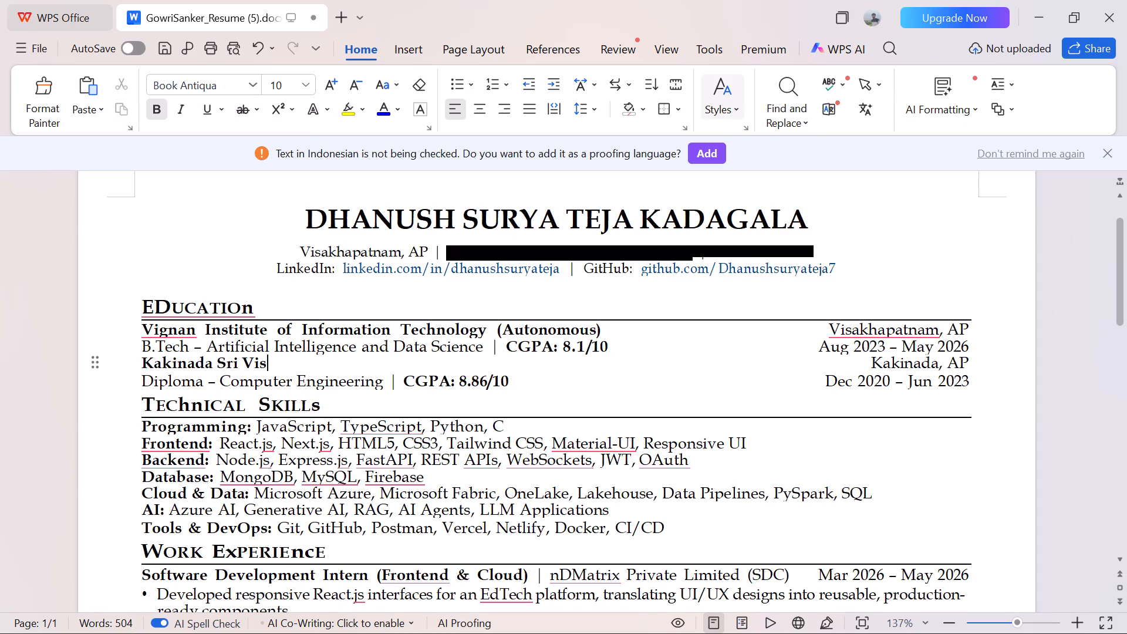
text(xa)
key(BackSpace)
key(BackSpace)
key(x)
key(BackSpace)
text(wa)
key(space)
text(junir)
key(BackSpace)
text(or college)
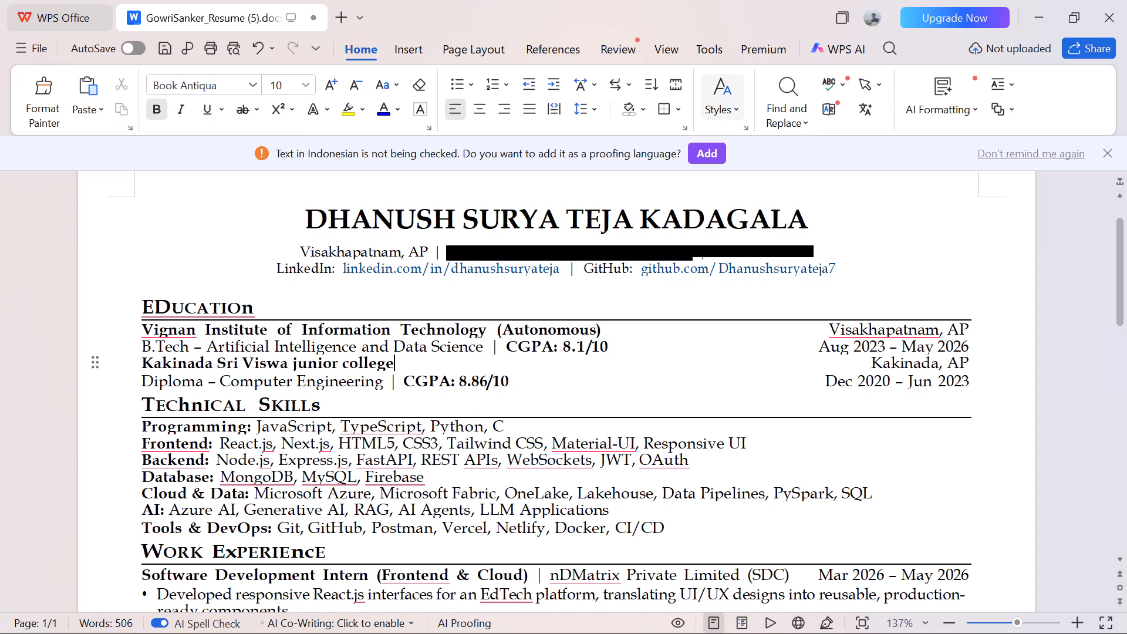
Capitalise the initials of "junior college" in the diploma entry's institution name so it reads Junior College.
click(350, 366)
key(BackSpace)
key(shift+c)
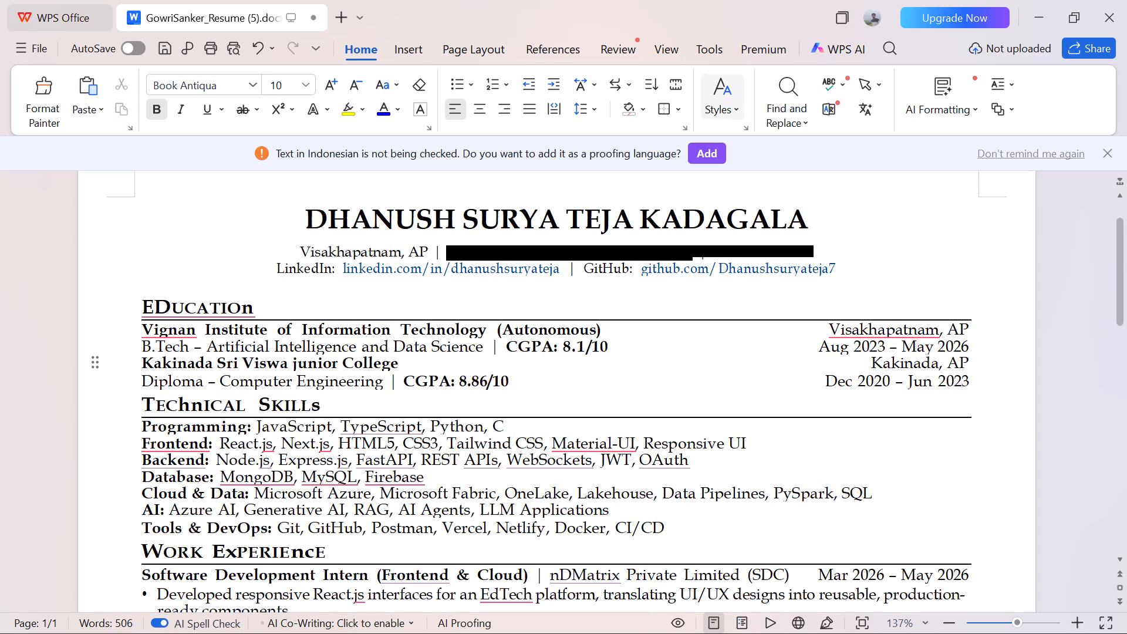
key(ctrl+Left)
key(ctrl+Left)
key(Right)
key(BackSpace)
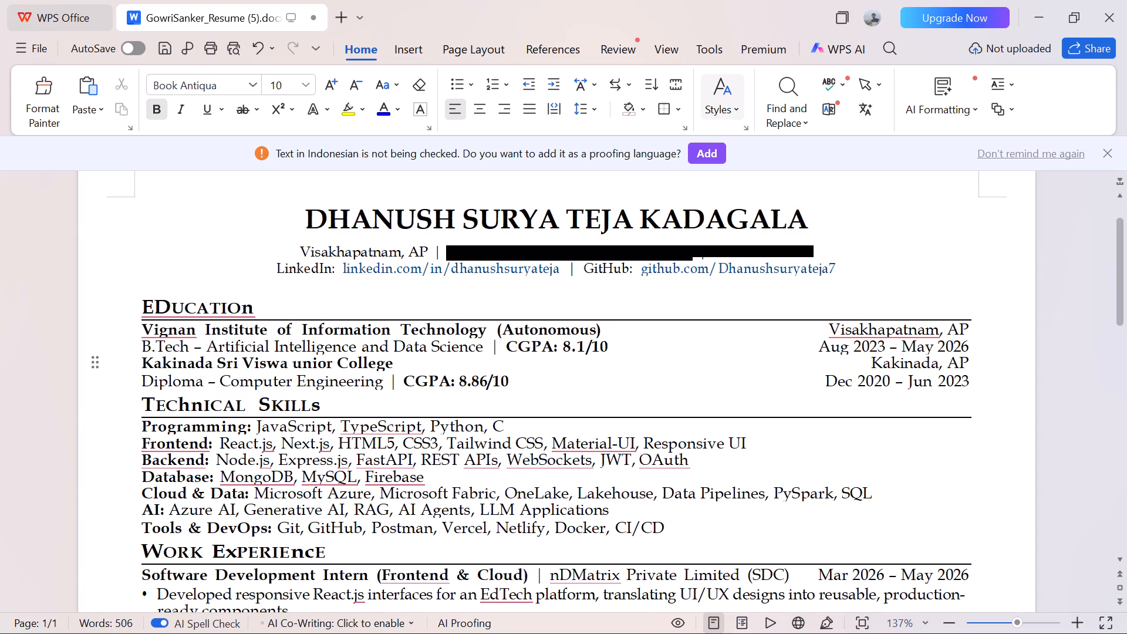
key(shift+j)
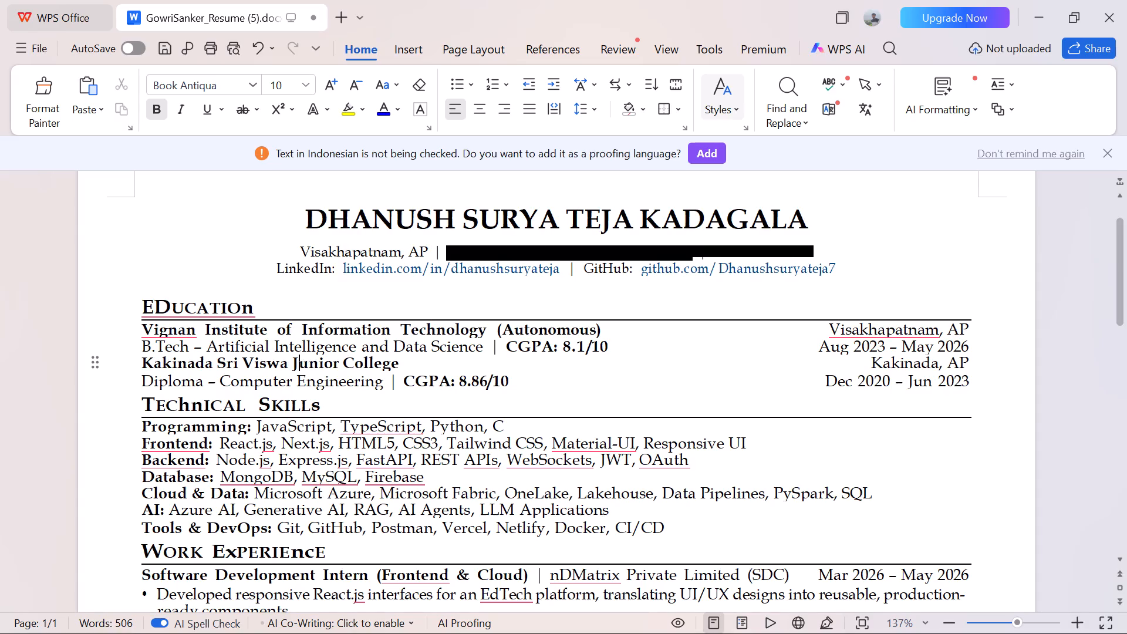
Delete the word Kakinada and its trailing space in front of Sri Viswa Junior College.
click(217, 366)
key(BackSpace)
key(BackSpace)
key(BackSpace)
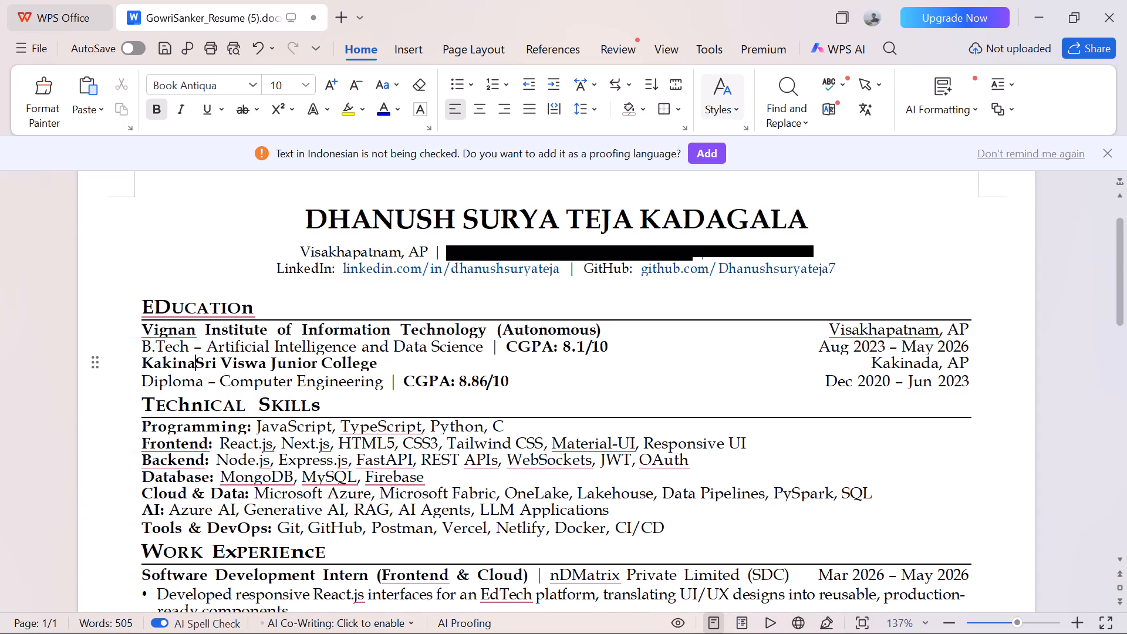
key(BackSpace)
key(BackSpace)
key(BackSpace)
key(BackSpace)
key(BackSpace)
key(BackSpace)
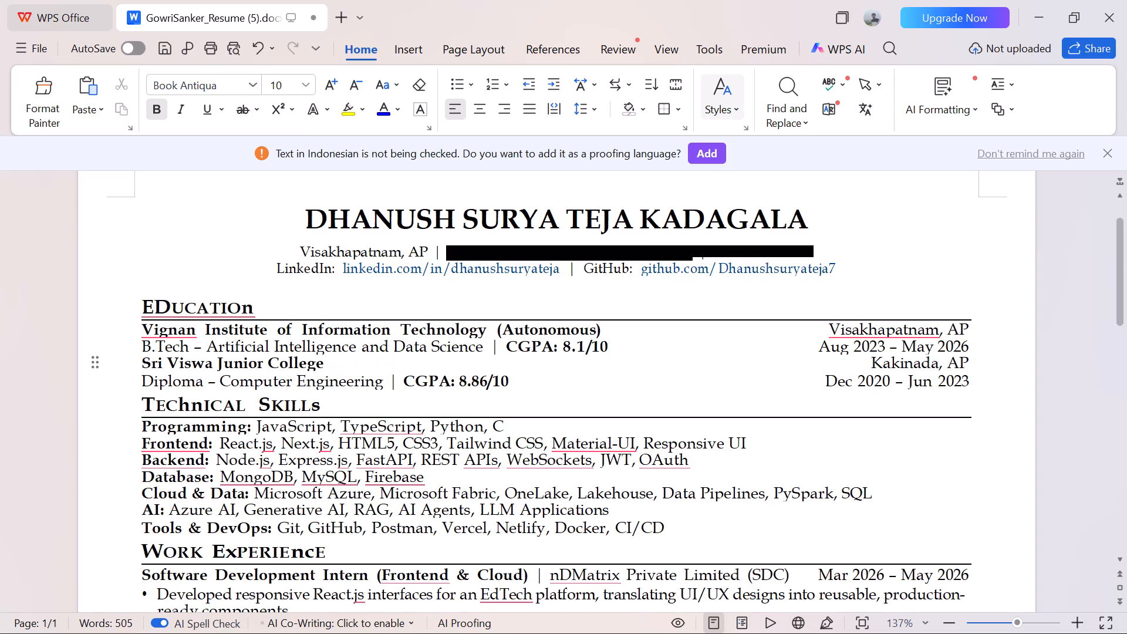
Replace the city name Kakinada before AP in the location of the Sri Viswa Junior College entry.
click(937, 362)
key(BackSpace)
key(BackSpace)
key(BackSpace)
key(BackSpace)
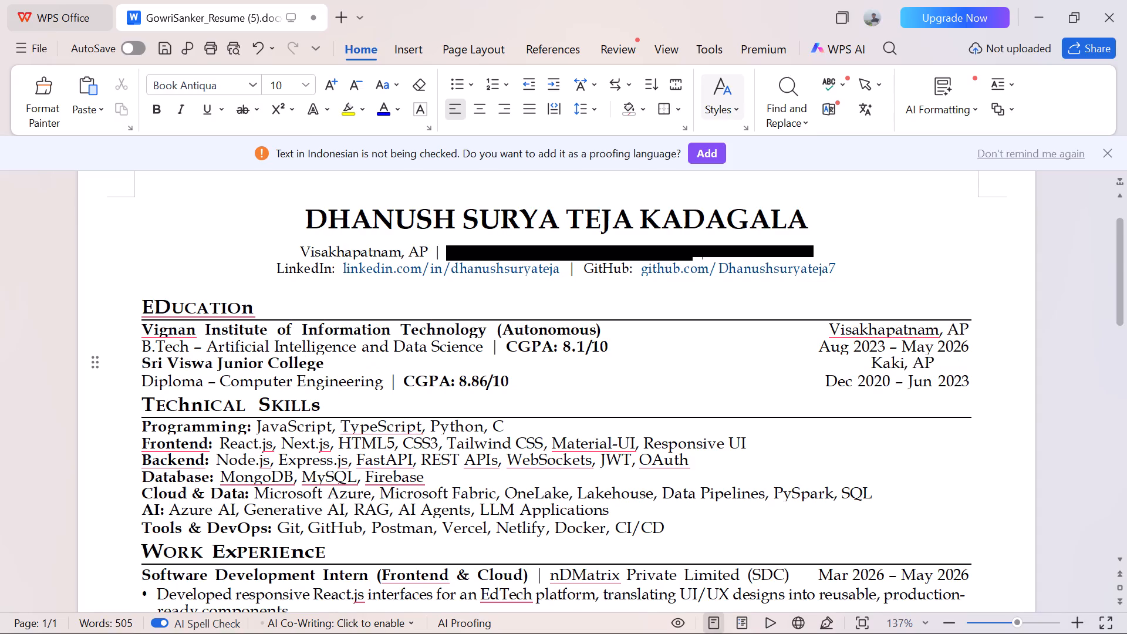
key(s)
key(BackSpace)
key(BackSpace)
key(BackSpace)
key(BackSpace)
key(BackSpace)
text(Visba)
key(BackSpace)
key(BackSpace)
key(BackSpace)
key(BackSpace)
key(BackSpace)
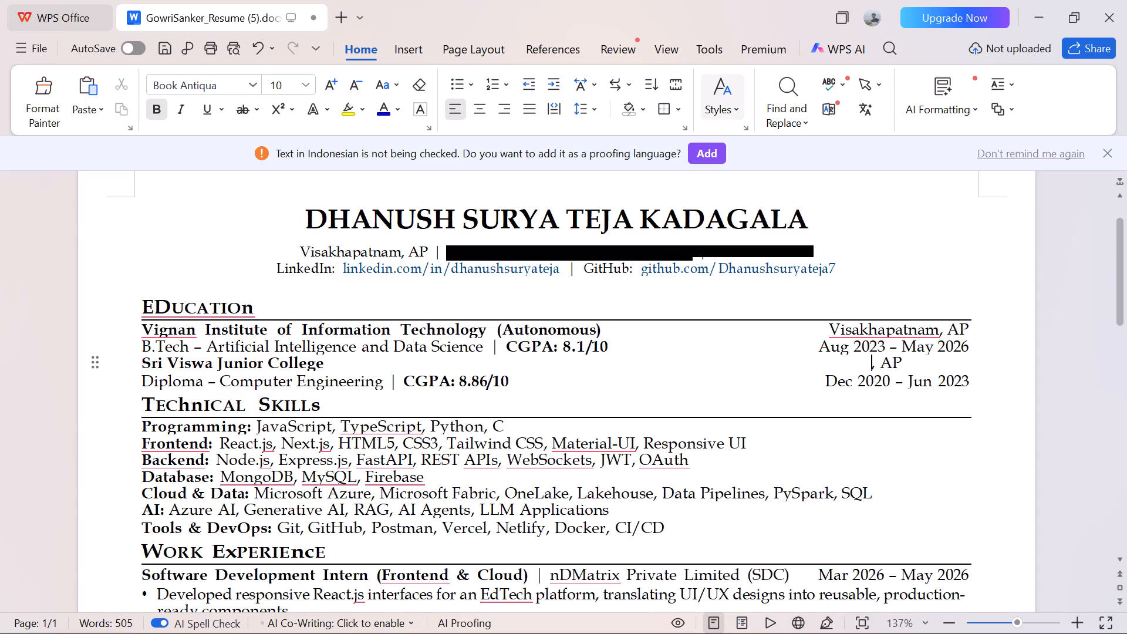
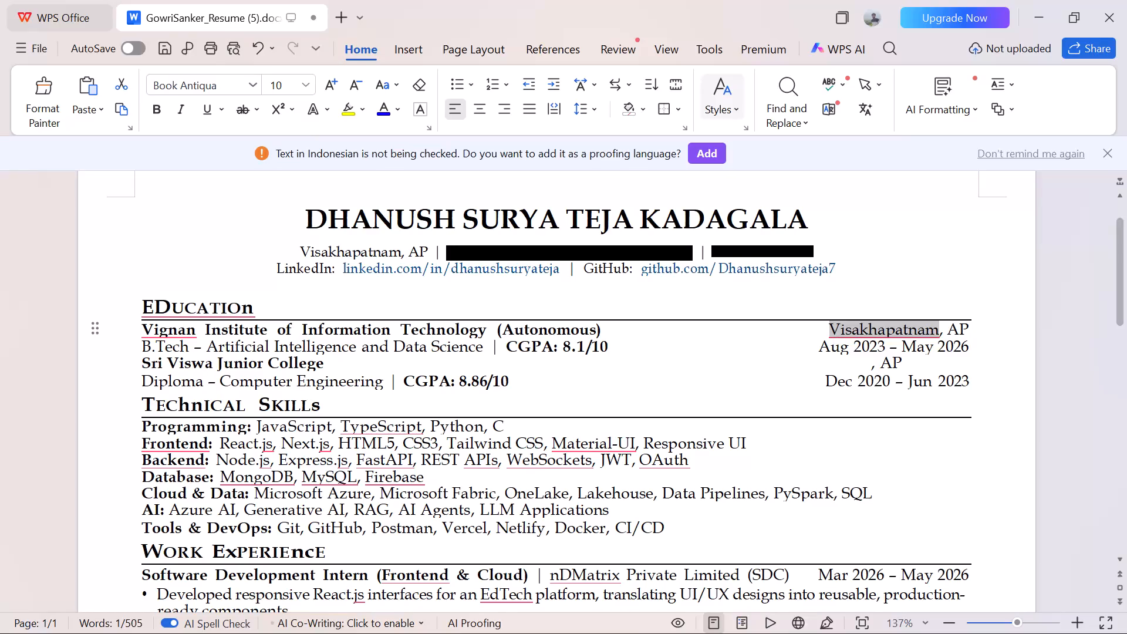
Enter Visakhapatnam as the city before AP in the location of the Sri Viswa Junior College entry.
click(865, 365)
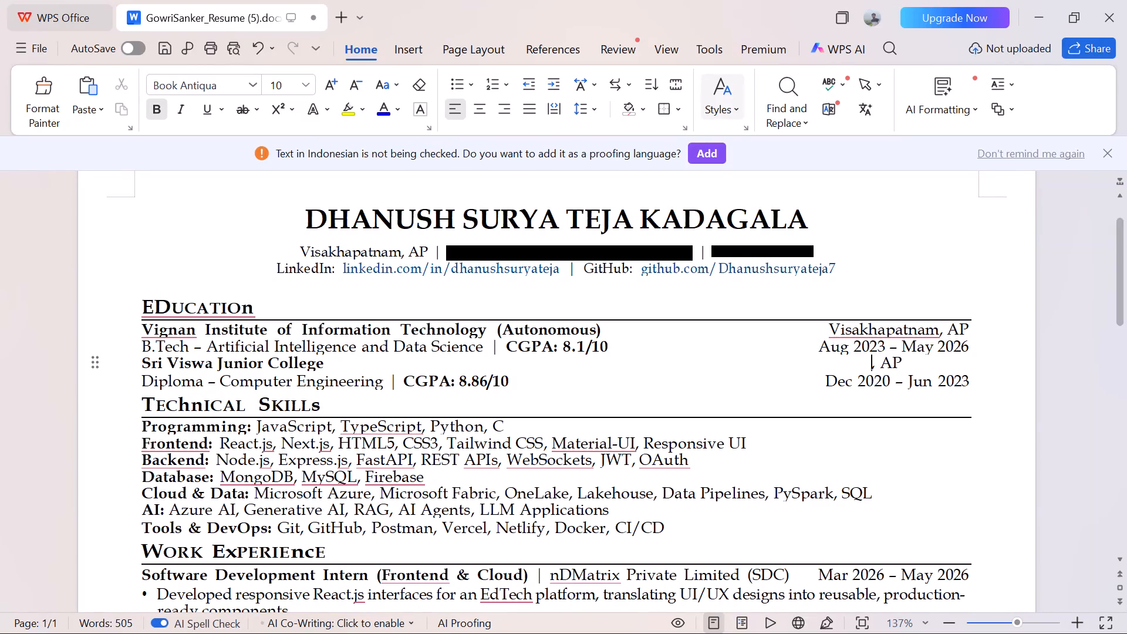
key(ctrl+v)
key(ctrl+z)
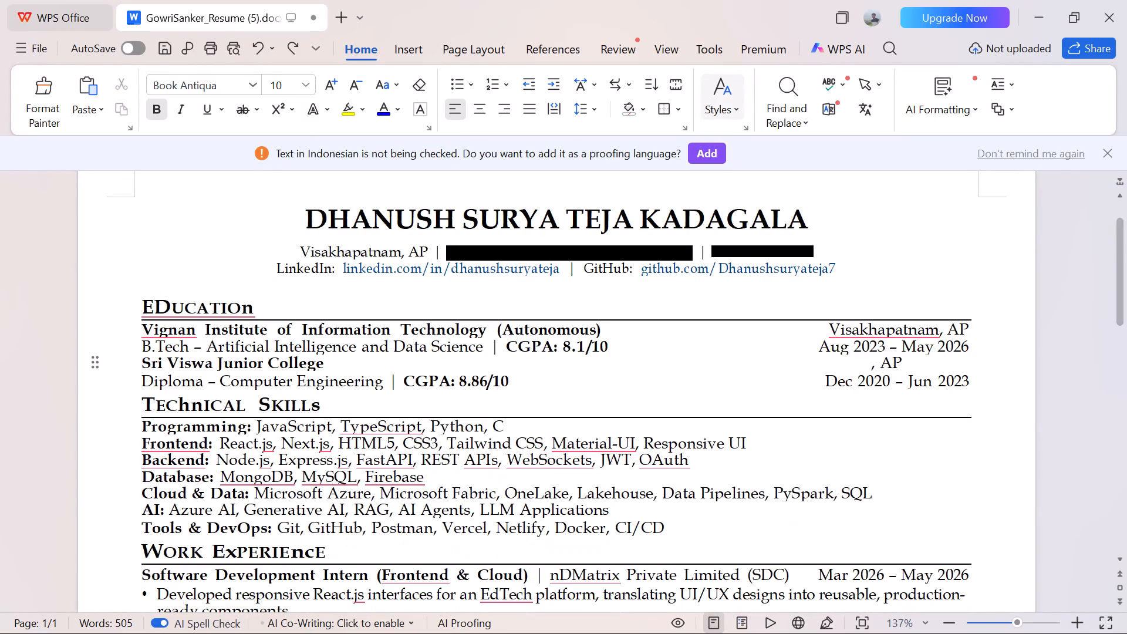
key(shift+v)
text(is)
text(ak)
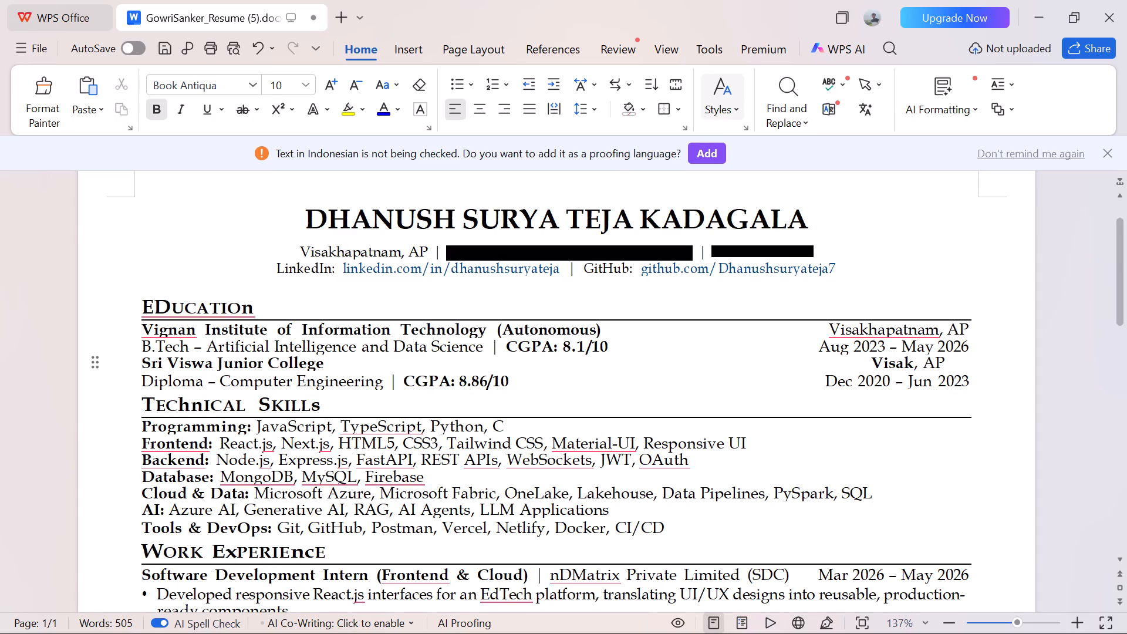
text(ha)
text(pt)
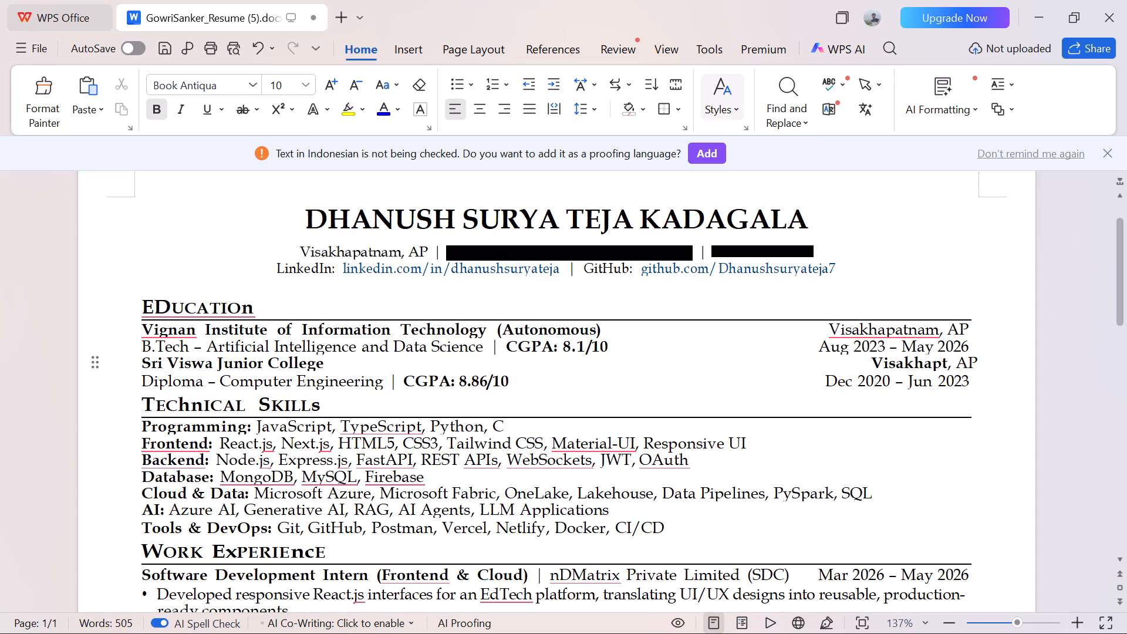
key(BackSpace)
text(ar)
key(BackSpace)
text(tnam)
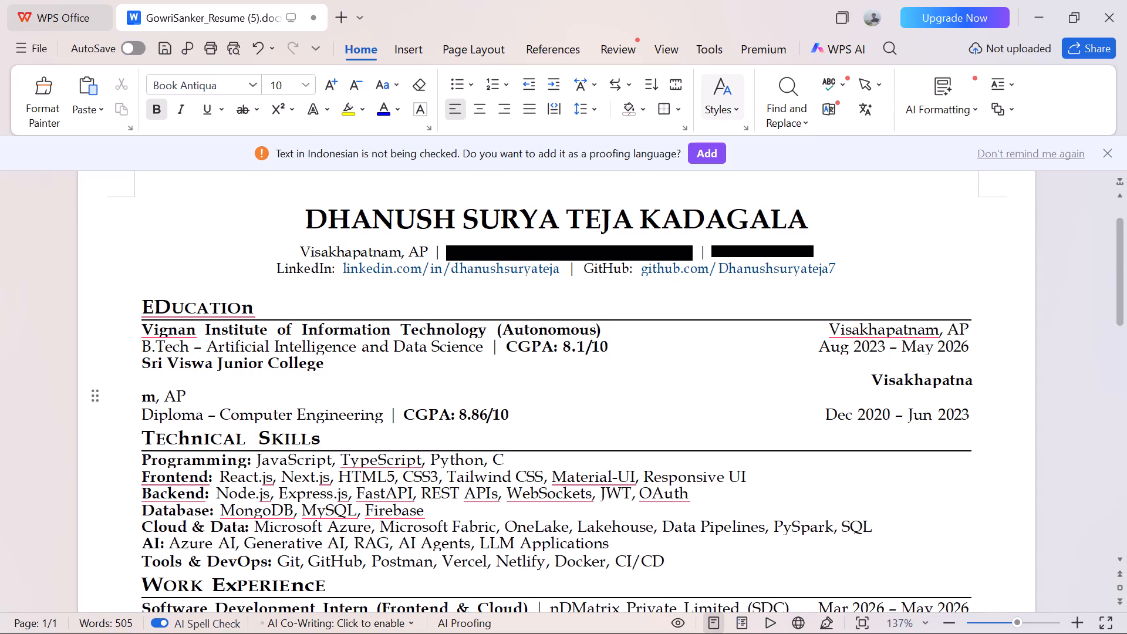
Remove the bold formatting from Visakhapatnam in the Sri Viswa Junior College entry's location.
drag(154, 397, 141, 379)
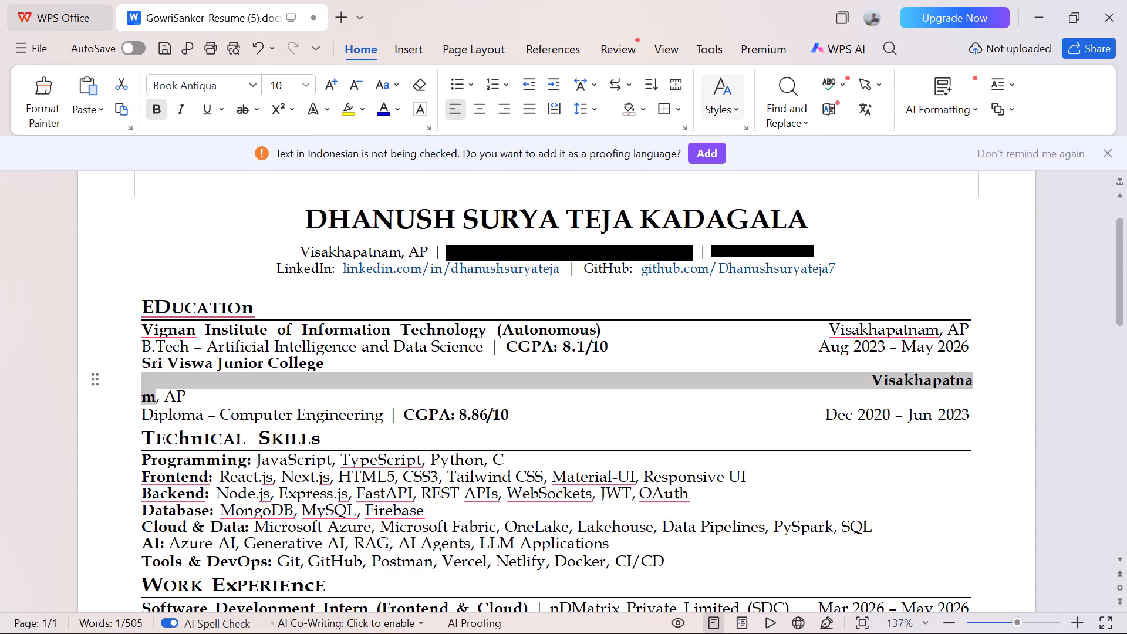
drag(141, 379, 782, 377)
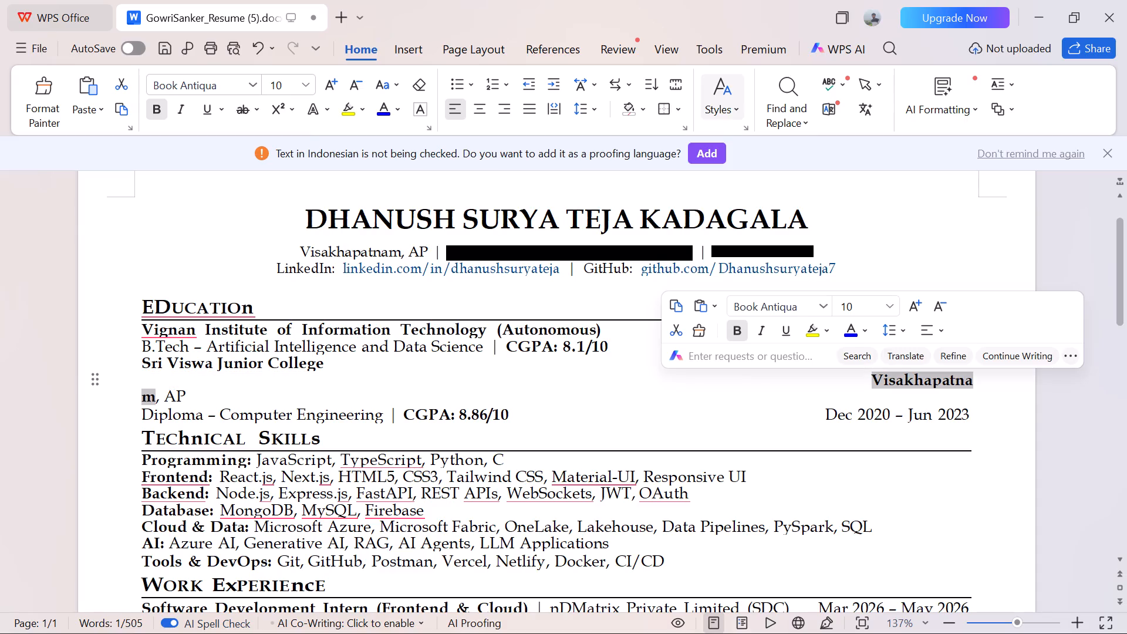
click(737, 330)
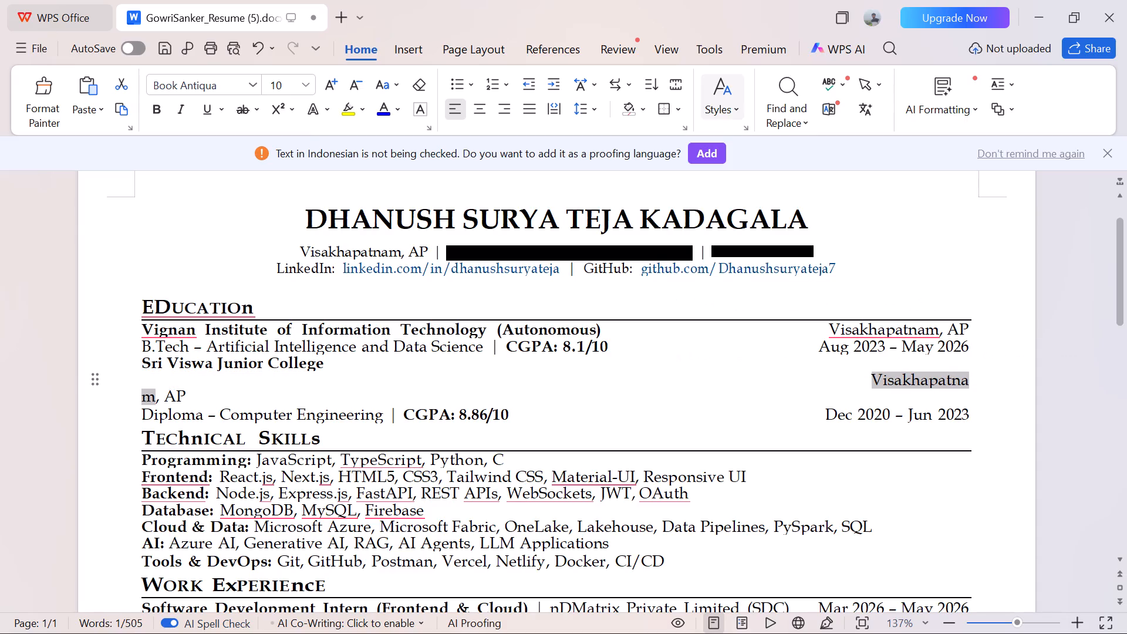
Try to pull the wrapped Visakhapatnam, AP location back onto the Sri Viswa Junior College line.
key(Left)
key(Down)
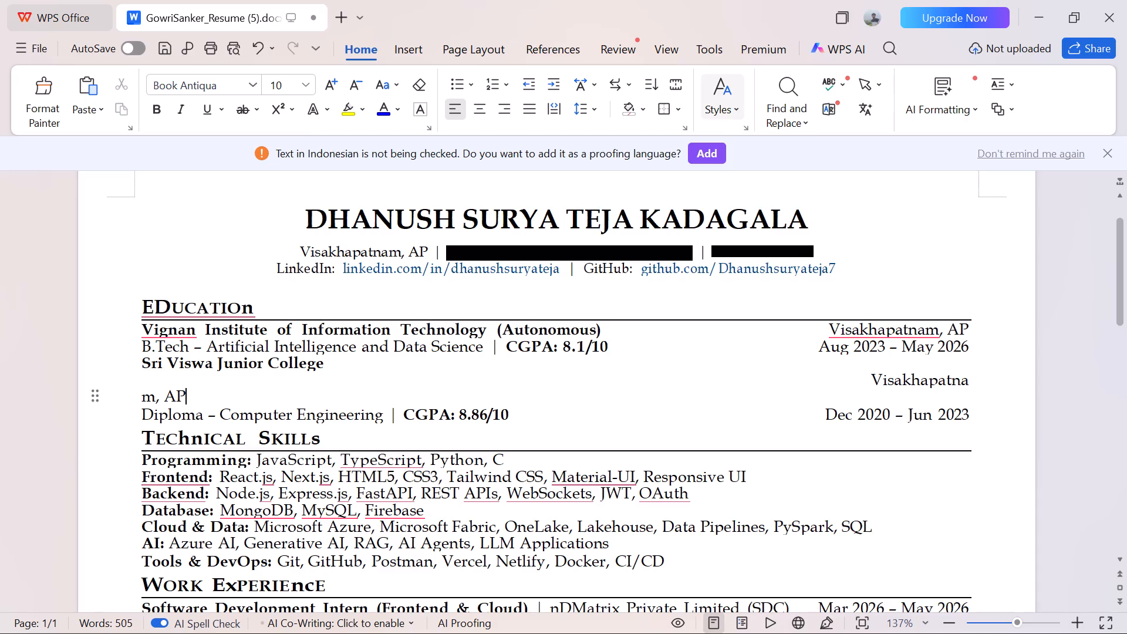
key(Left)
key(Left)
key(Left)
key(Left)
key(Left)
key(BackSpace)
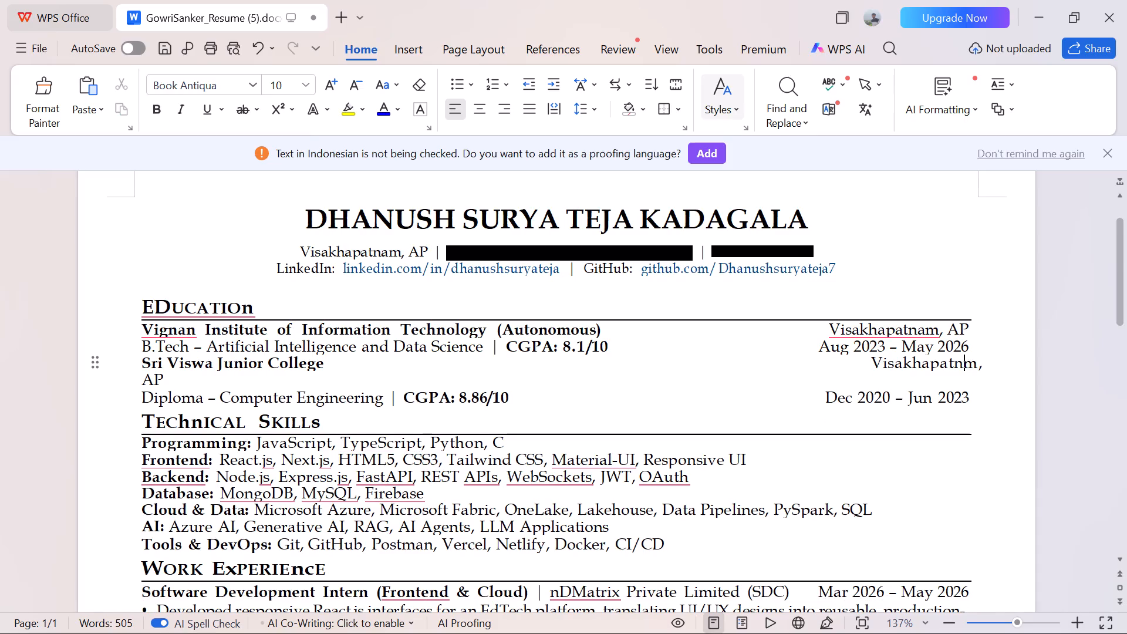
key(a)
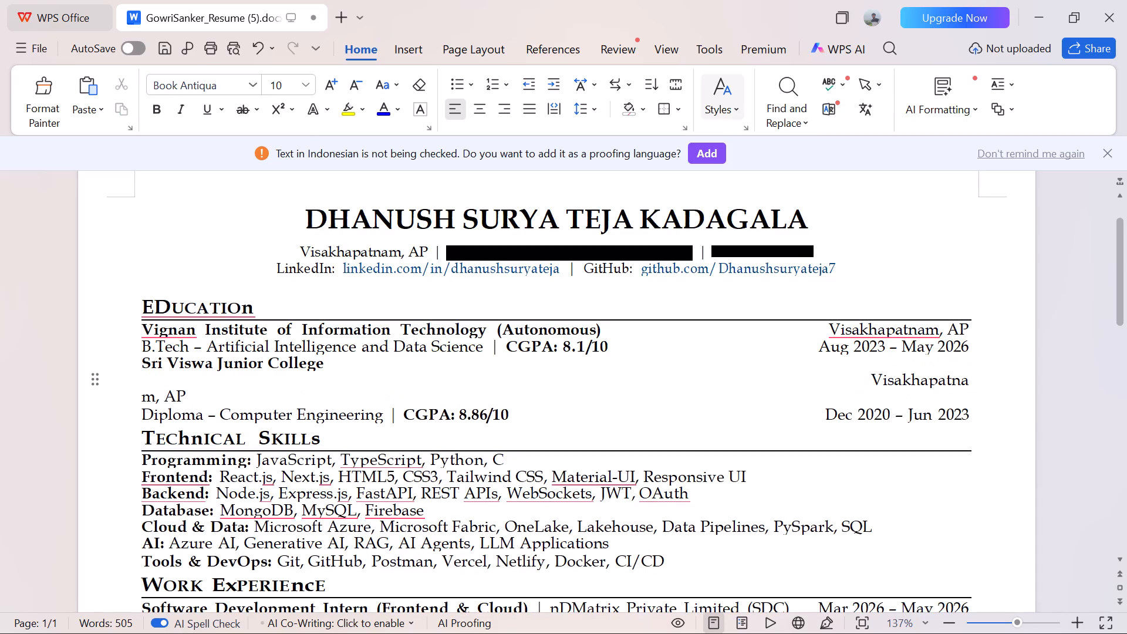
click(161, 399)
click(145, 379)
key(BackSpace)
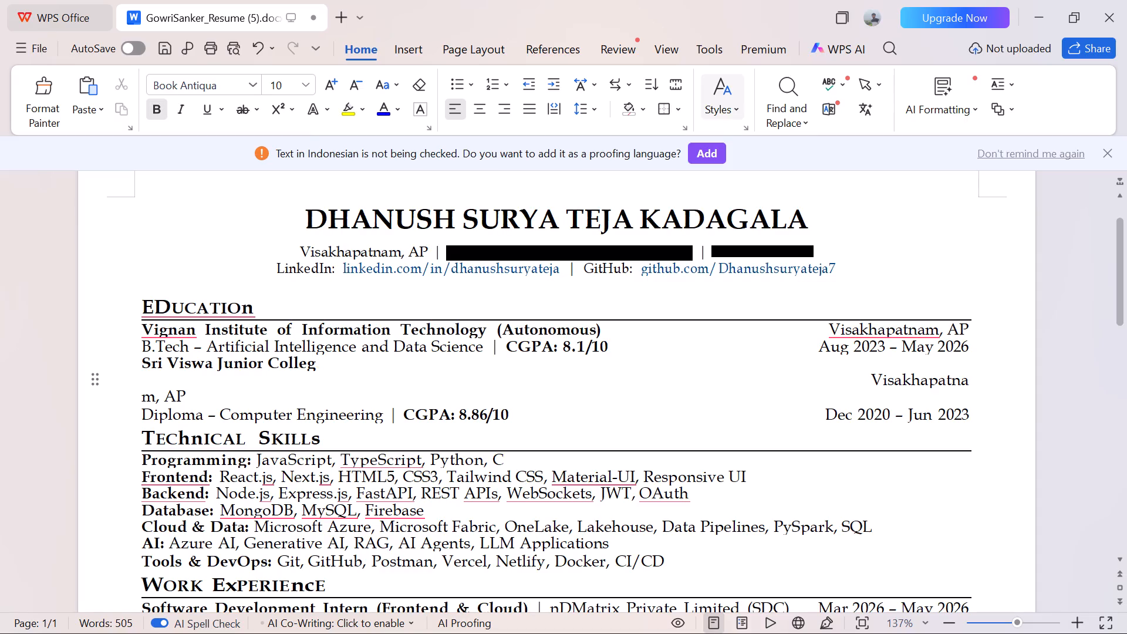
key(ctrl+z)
Change the B.Tech entry's date range under Education to Aug 2024 – May 2028.
scroll(453, 393, down, 1)
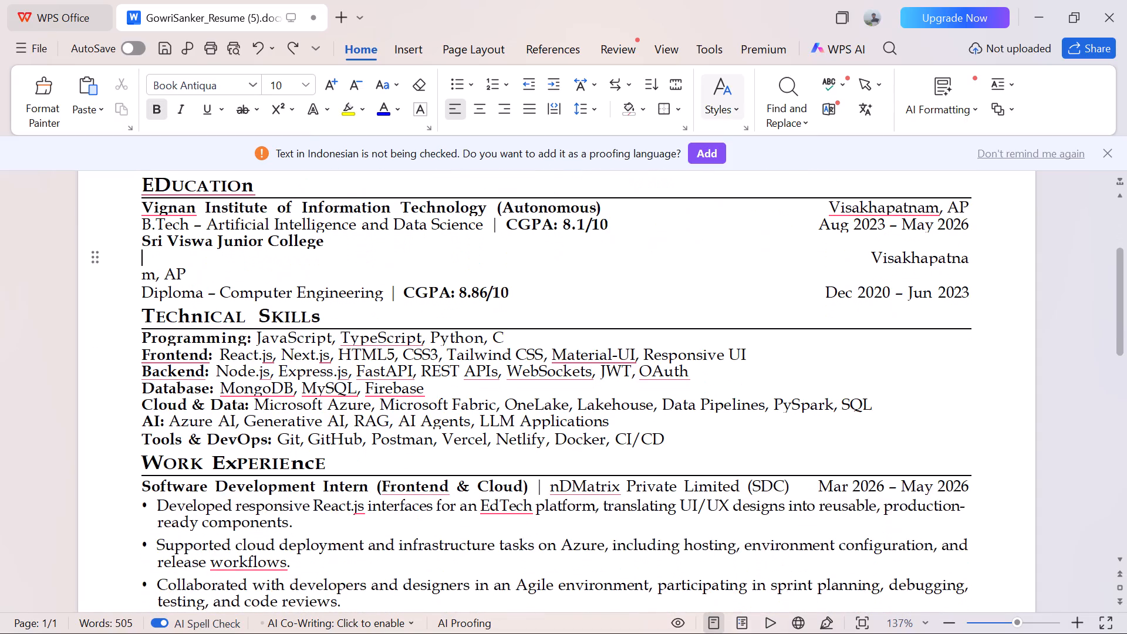
scroll(453, 393, down, 1)
scroll(453, 393, up, 3)
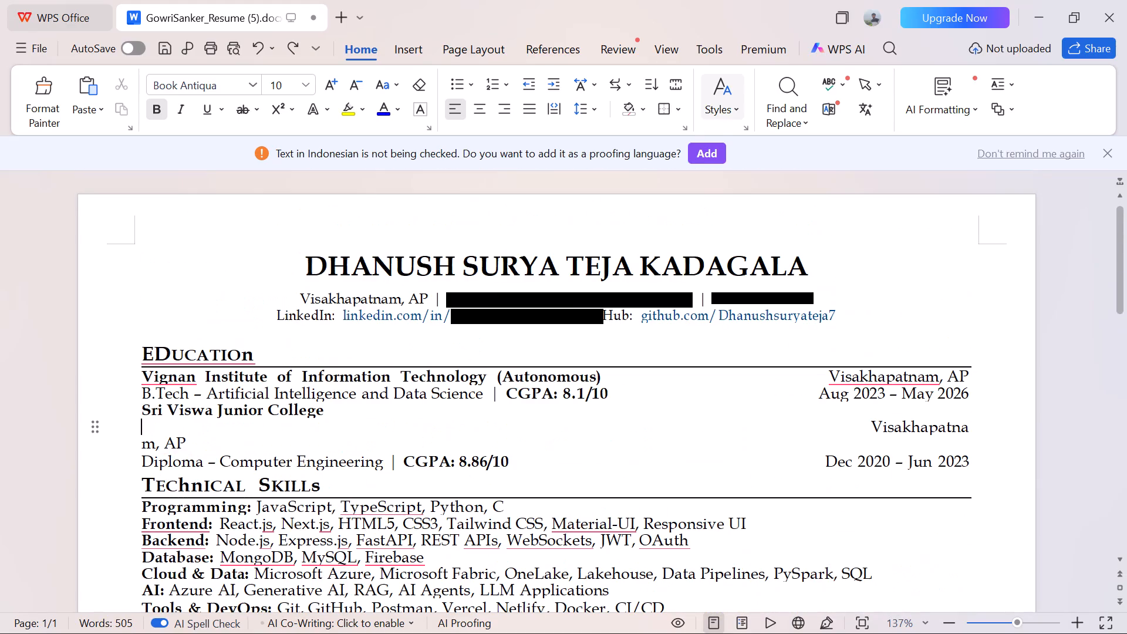
scroll(453, 393, up, 1)
click(884, 394)
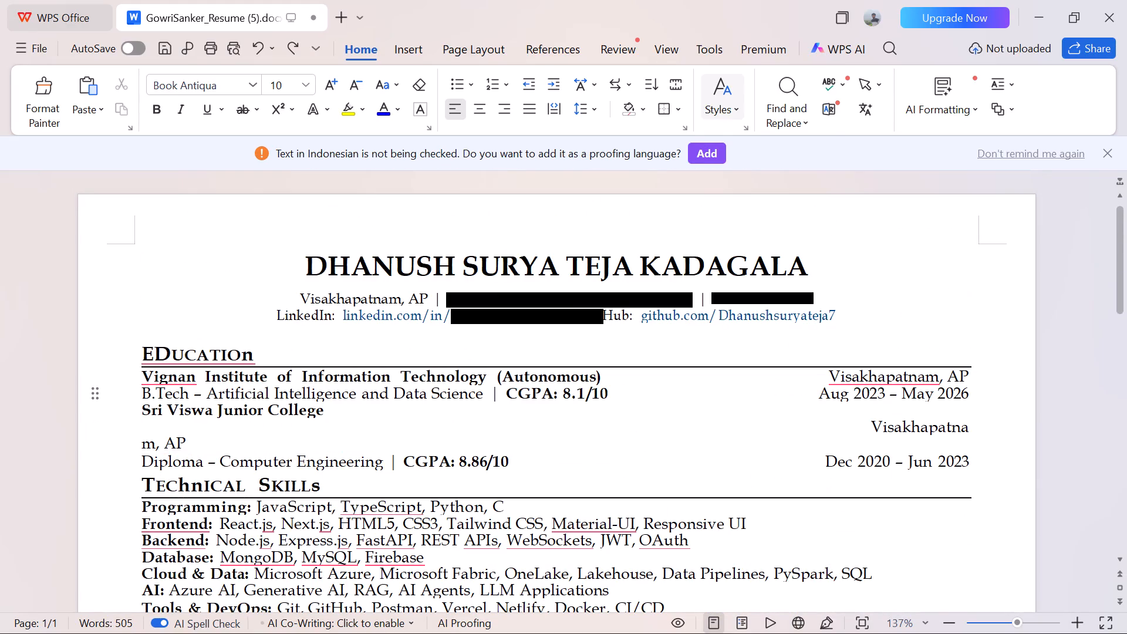
key(BackSpace)
key(2)
key(6)
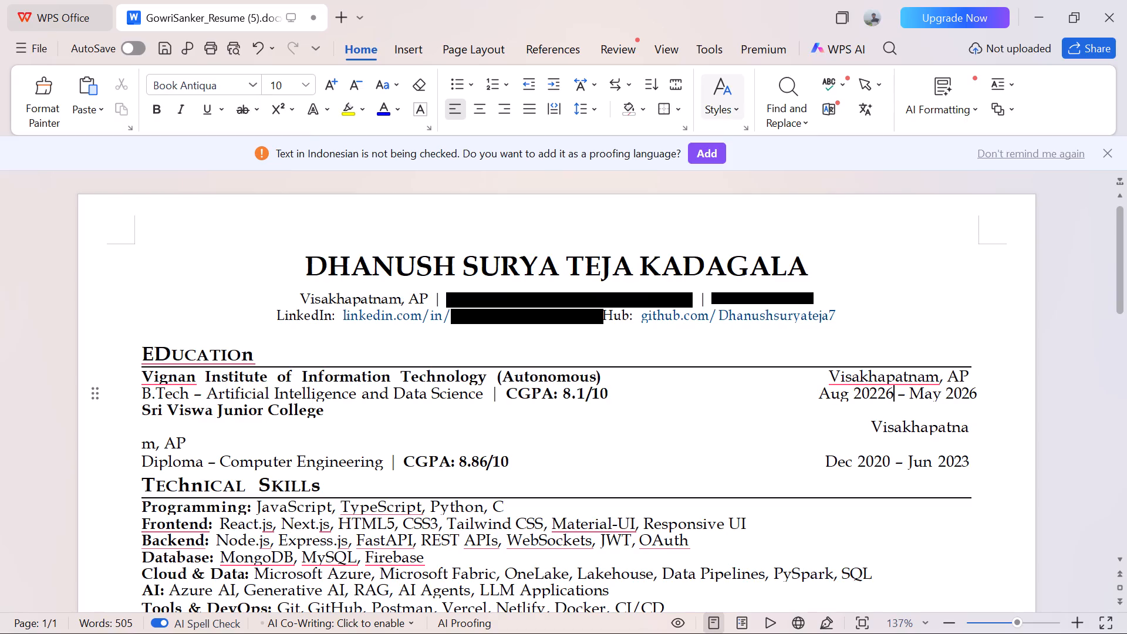
key(BackSpace)
key(BackSpace)
key(4)
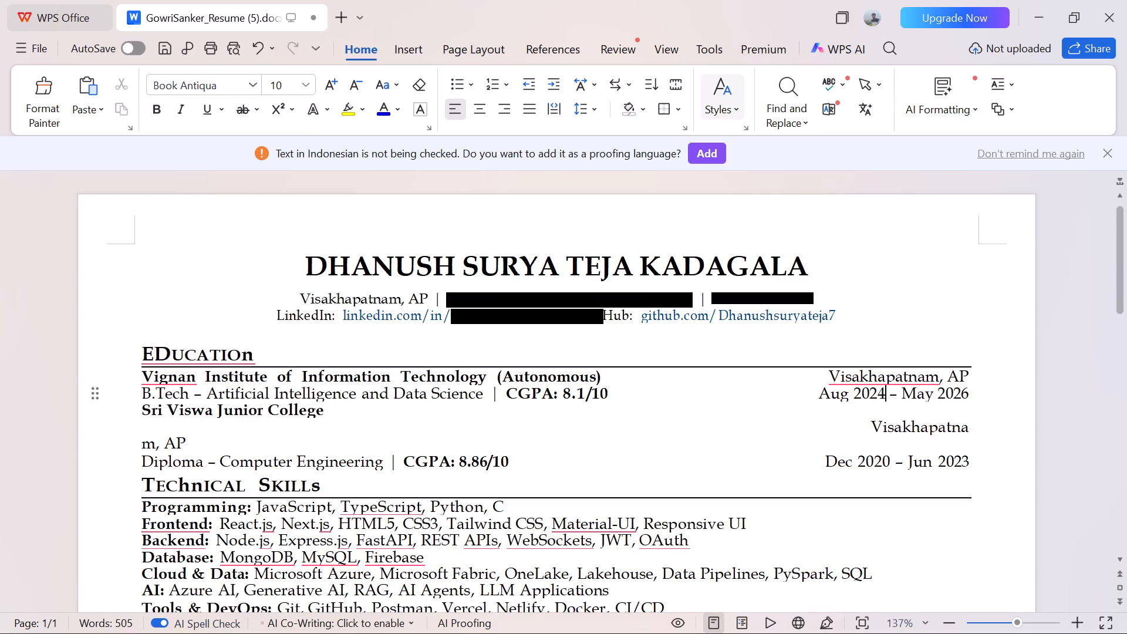
key(BackSpace)
key(6)
key(BackSpace)
key(4)
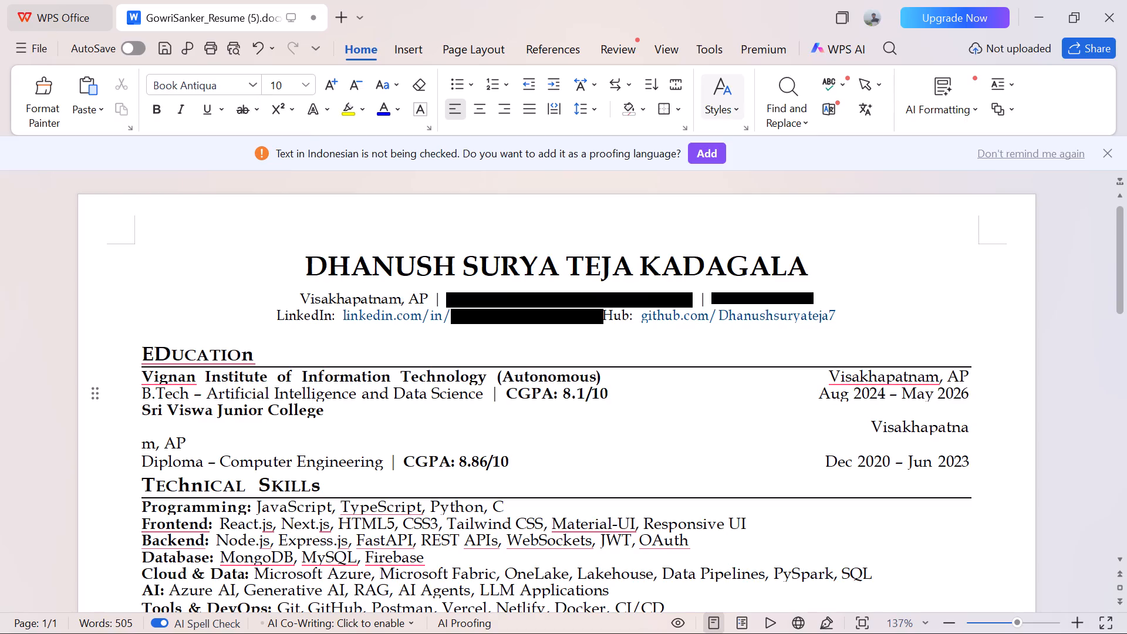
click(969, 394)
key(BackSpace)
key(8)
Change the years in the diploma entry's date range so it reads Dec 2022 – Jun 2024.
click(890, 465)
key(BackSpace)
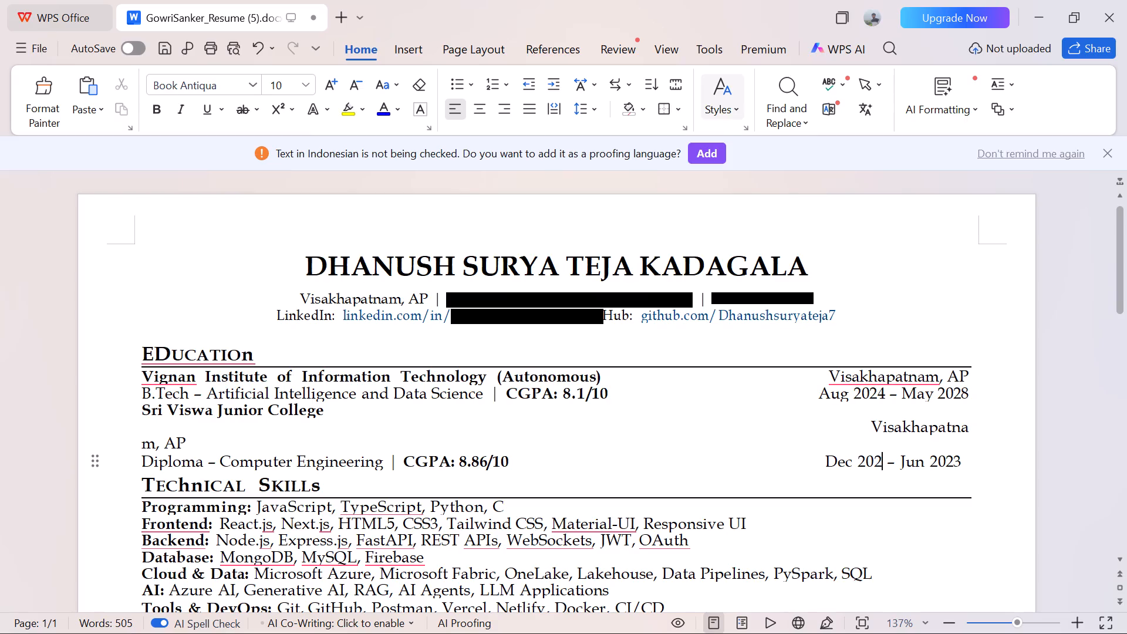
key(2)
key(Right)
key(Right)
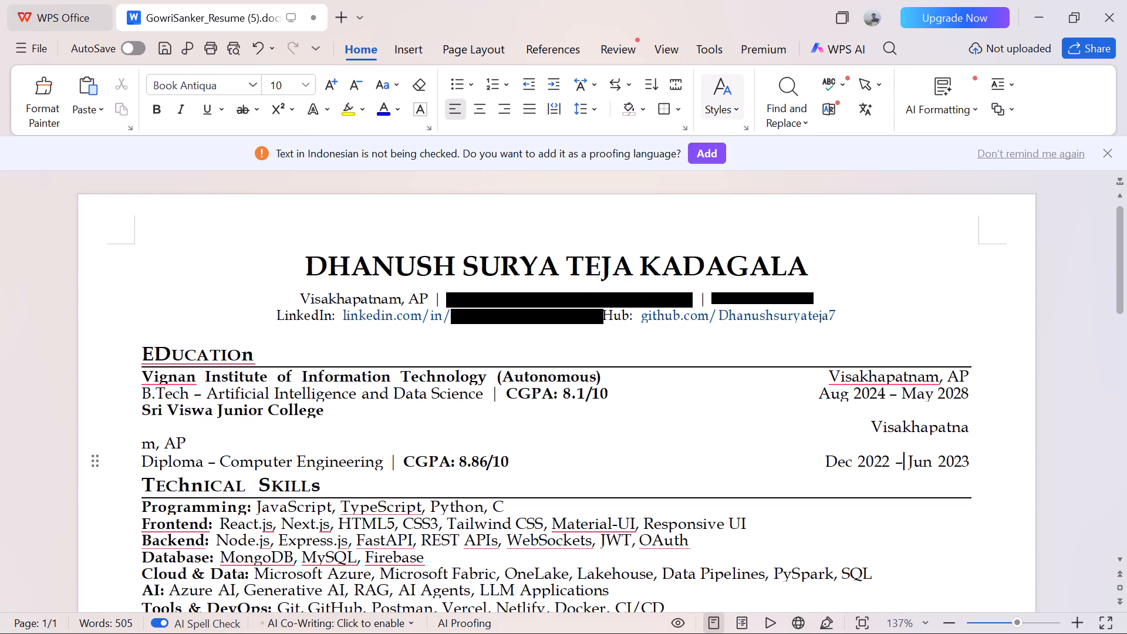
key(Right)
key(Right)
key(Right)
key(Right)
key(Right)
key(Right)
key(Right)
key(Right)
key(Right)
key(BackSpace)
key(4)
key(ctrl+z)
key(4)
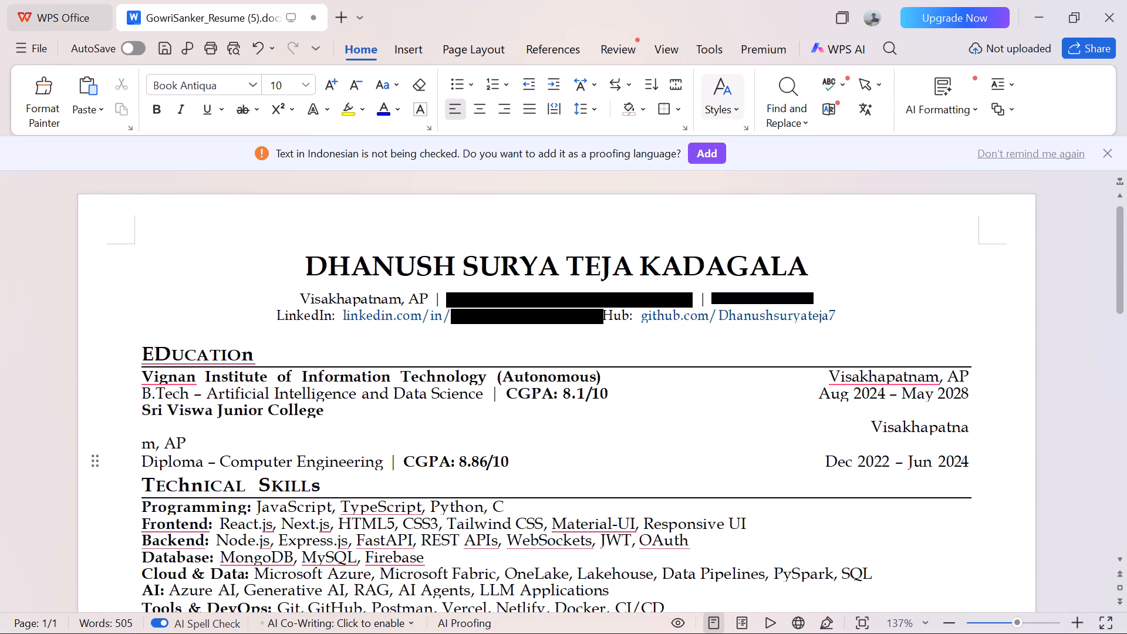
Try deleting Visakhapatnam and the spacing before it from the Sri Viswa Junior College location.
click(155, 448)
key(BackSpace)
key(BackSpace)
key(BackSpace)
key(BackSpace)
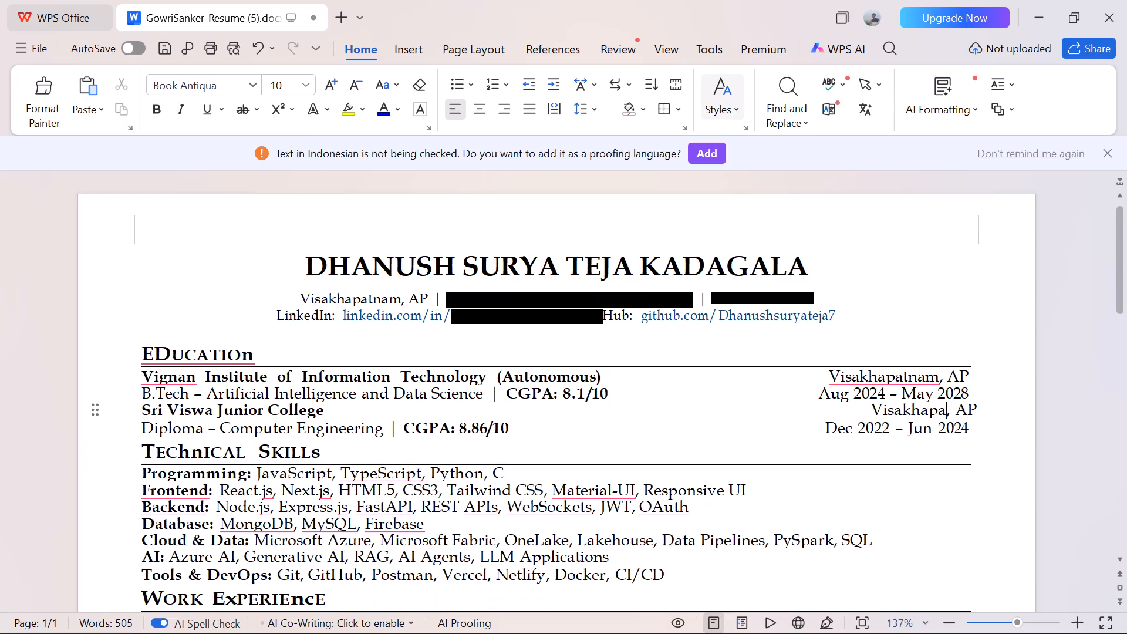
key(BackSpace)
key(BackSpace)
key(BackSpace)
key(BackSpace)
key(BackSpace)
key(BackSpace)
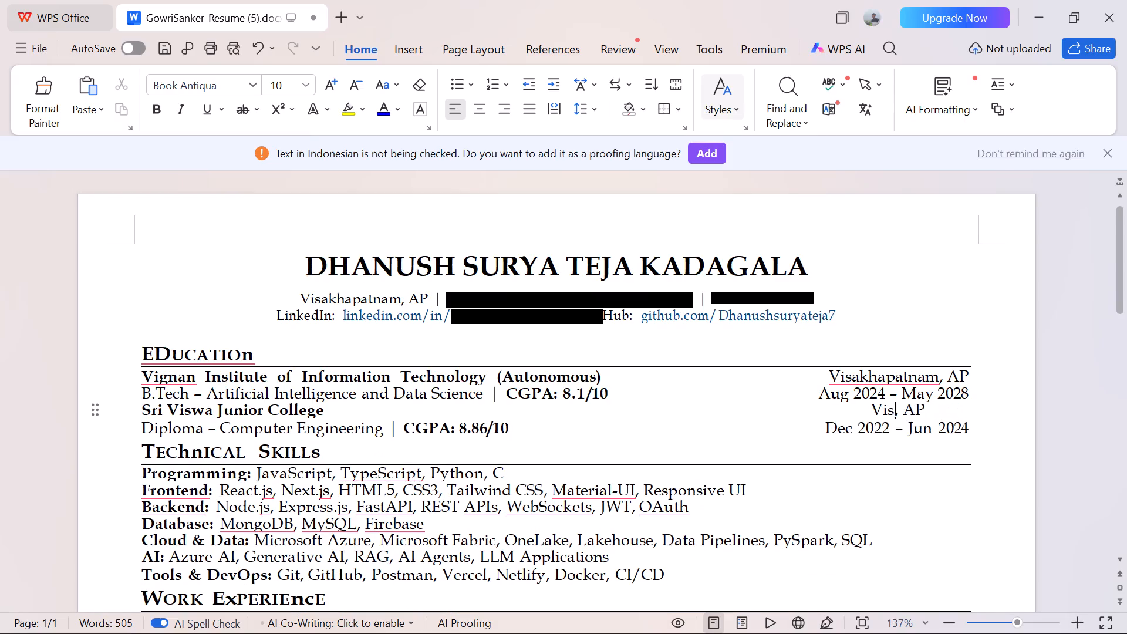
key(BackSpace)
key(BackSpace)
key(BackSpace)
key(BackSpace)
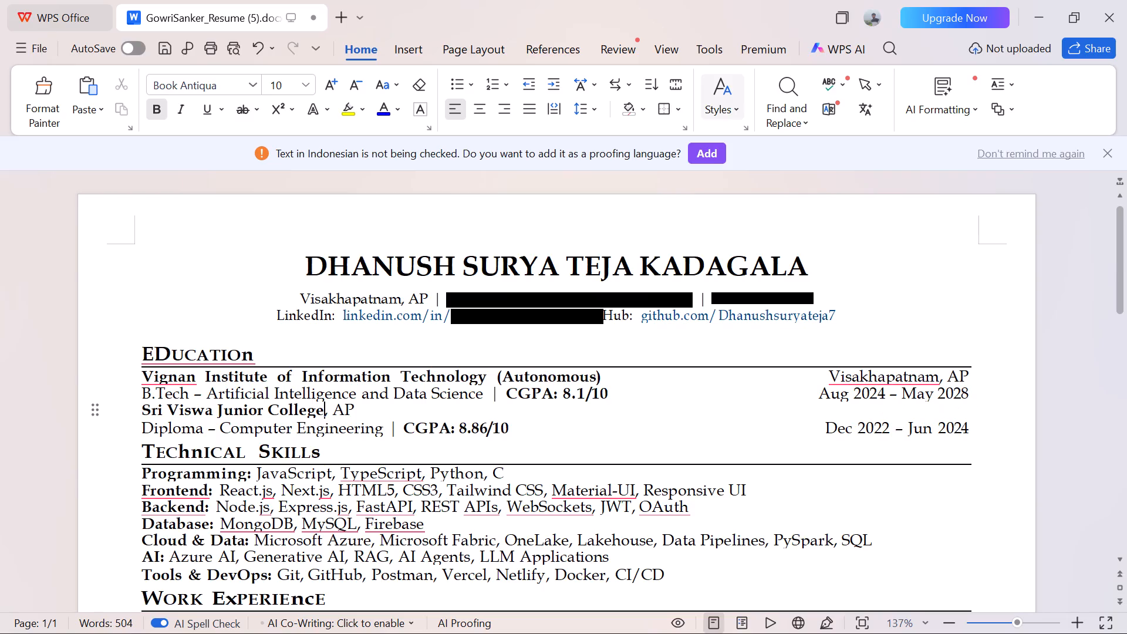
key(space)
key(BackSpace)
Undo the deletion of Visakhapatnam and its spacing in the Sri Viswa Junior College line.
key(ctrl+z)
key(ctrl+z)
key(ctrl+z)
Delete Visakhapatnam from the Sri Viswa Junior College location, keeping the spacing before it and the ", AP" after it.
key(BackSpace)
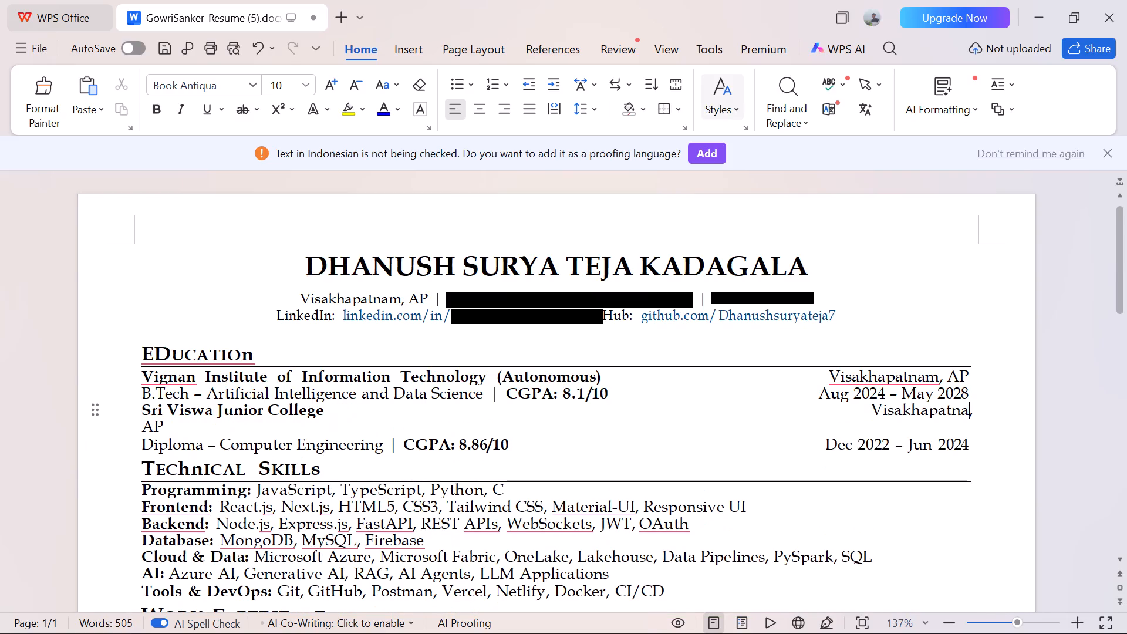
key(BackSpace)
key(BackSpace)
key(BackSpace)
key(BackSpace)
key(BackSpace)
key(BackSpace)
key(BackSpace)
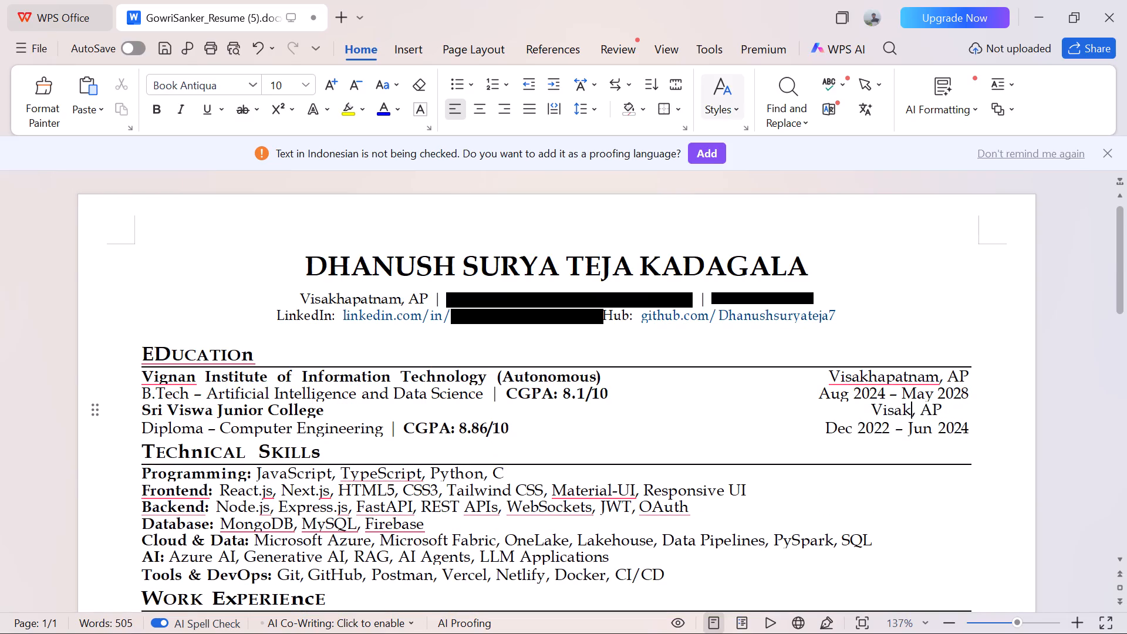
key(BackSpace)
key(BackSpace)
key(BackSpace)
key(BackSpace)
key(BackSpace)
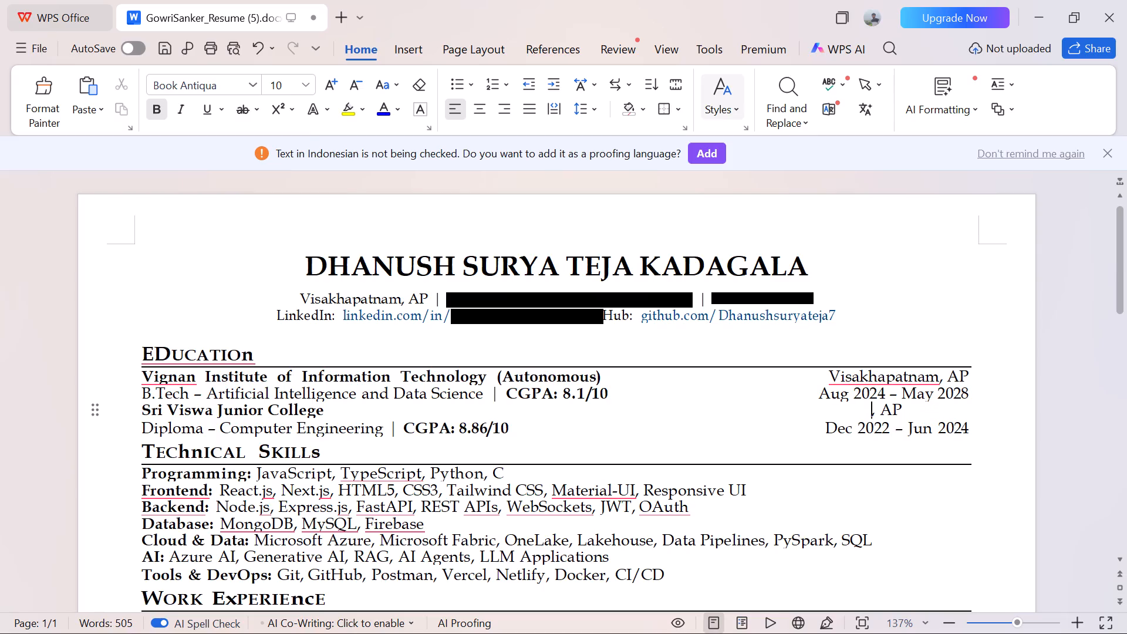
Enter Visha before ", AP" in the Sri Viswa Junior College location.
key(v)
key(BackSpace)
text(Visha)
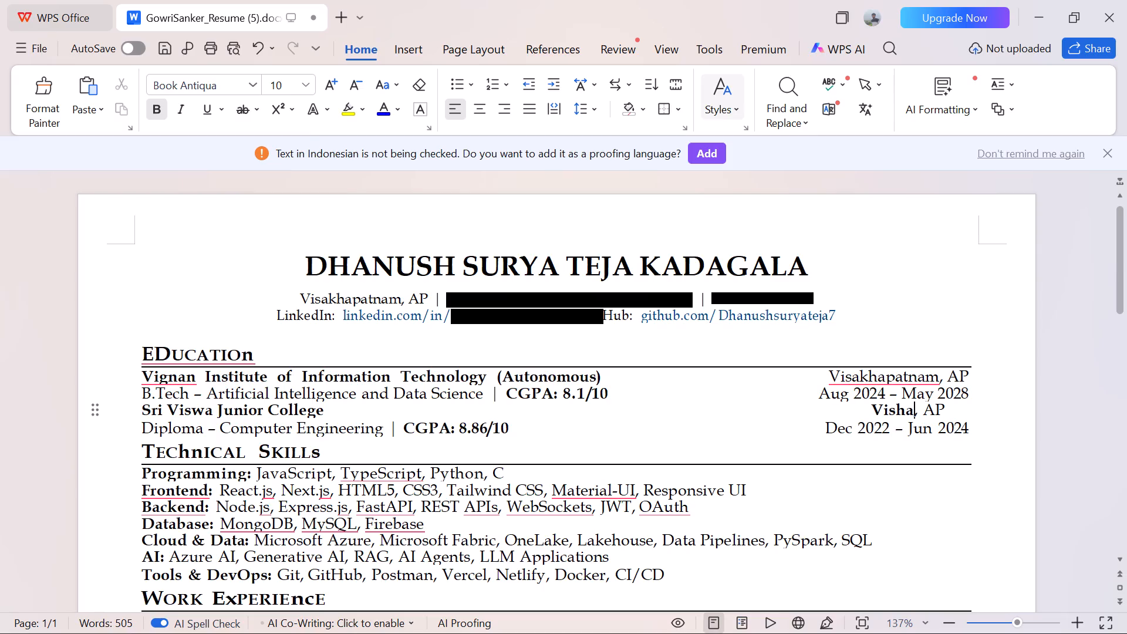
Look through the rest of the resume, from Technical Skills to Leadership & Extracurricular, and return to Education.
scroll(131, 404, down, 5)
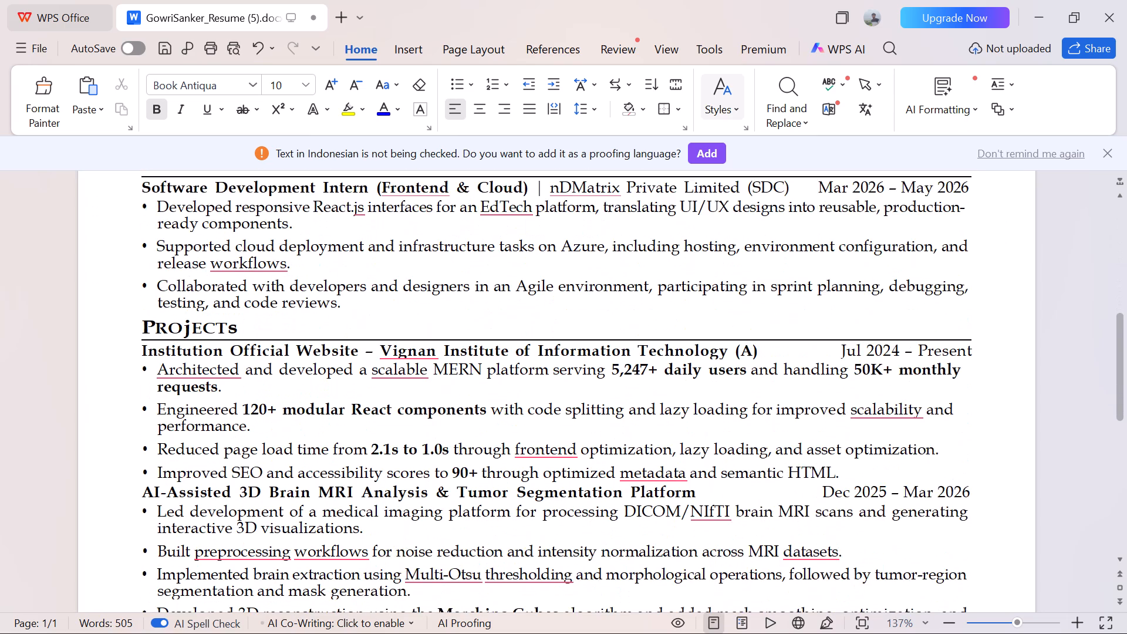
scroll(131, 404, right, 1)
scroll(131, 404, down, 1)
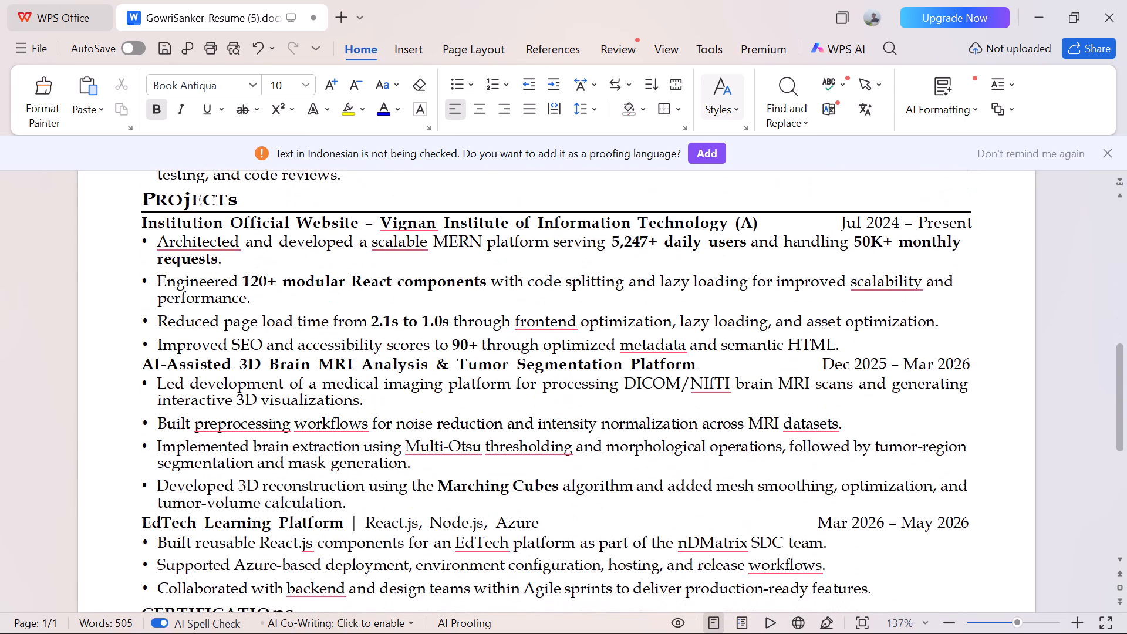
scroll(131, 404, right, 2)
scroll(126, 409, up, 1)
scroll(126, 409, down, 3)
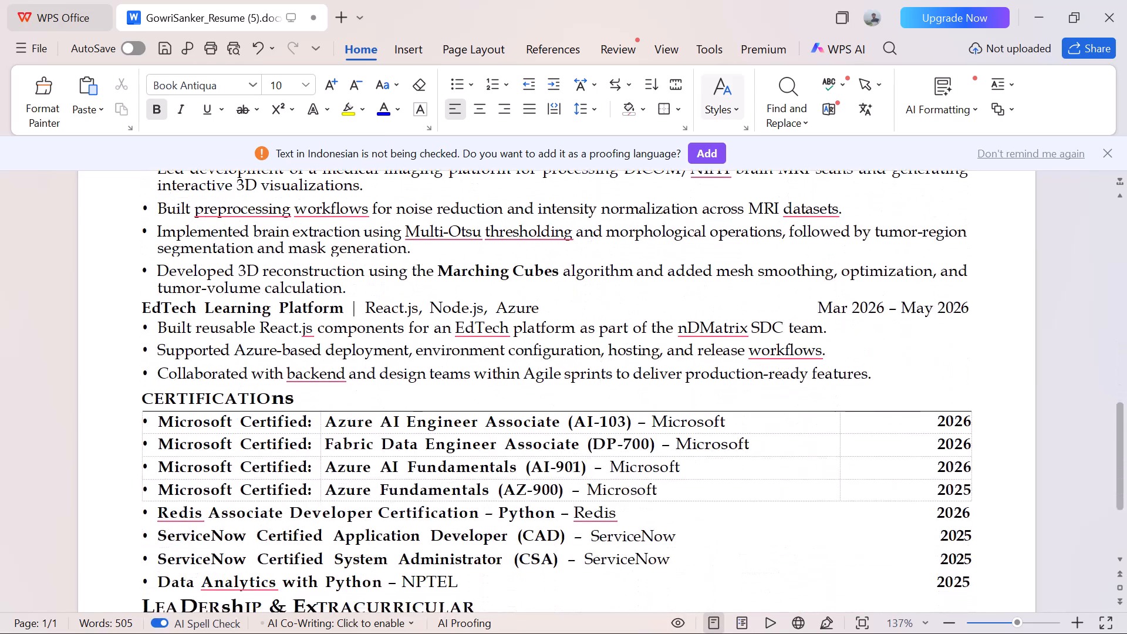
scroll(126, 409, down, 2)
scroll(126, 409, up, 1)
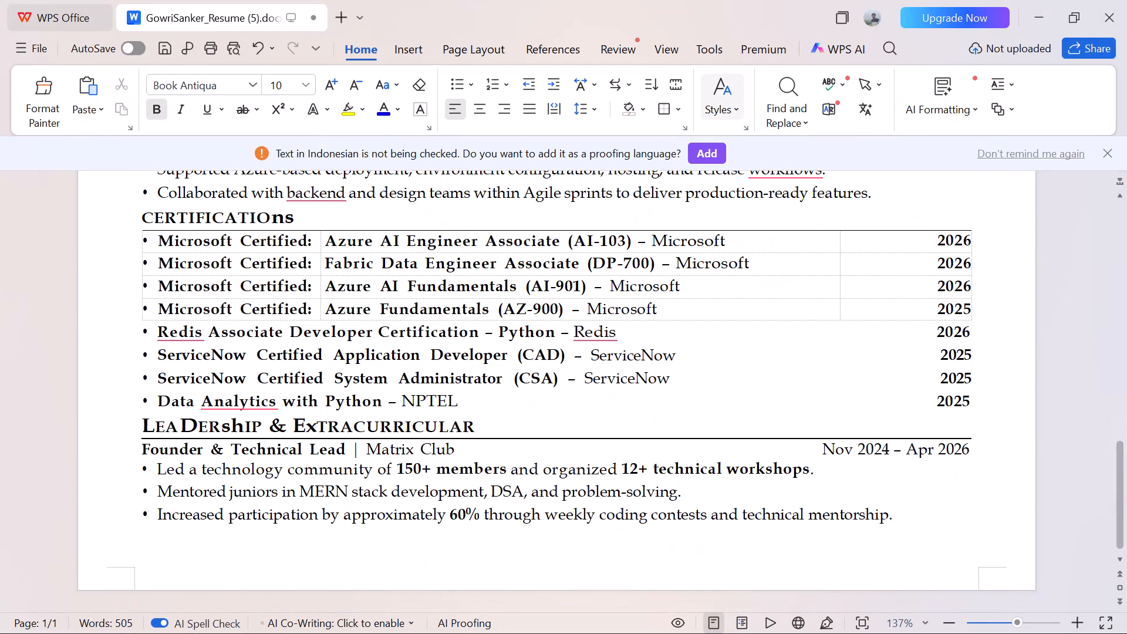
scroll(126, 409, up, 2)
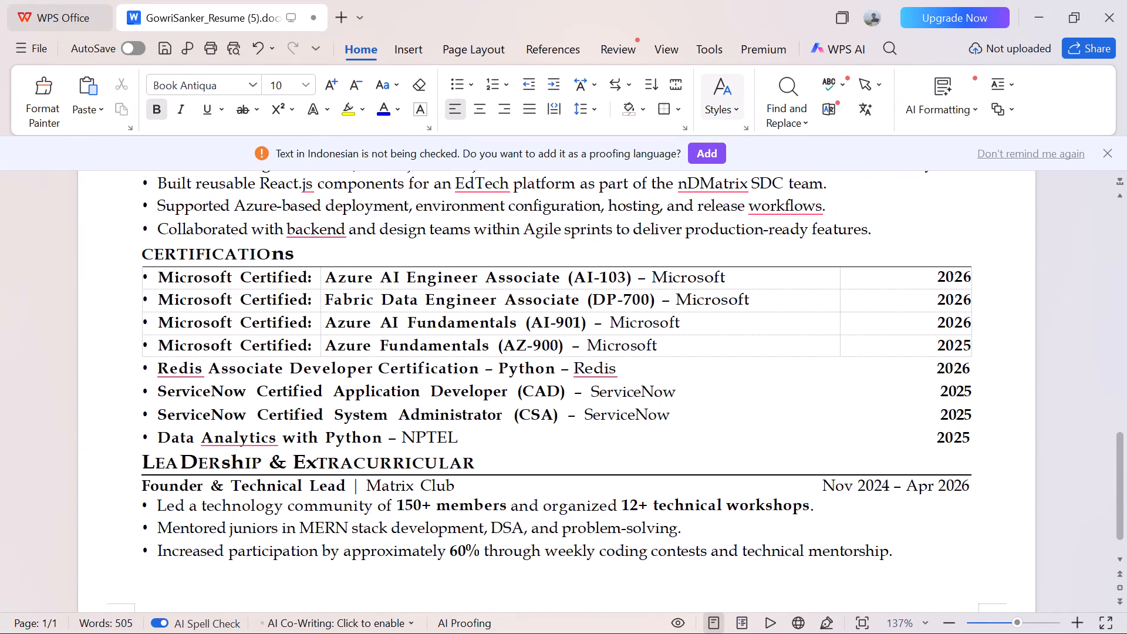
scroll(126, 409, up, 9)
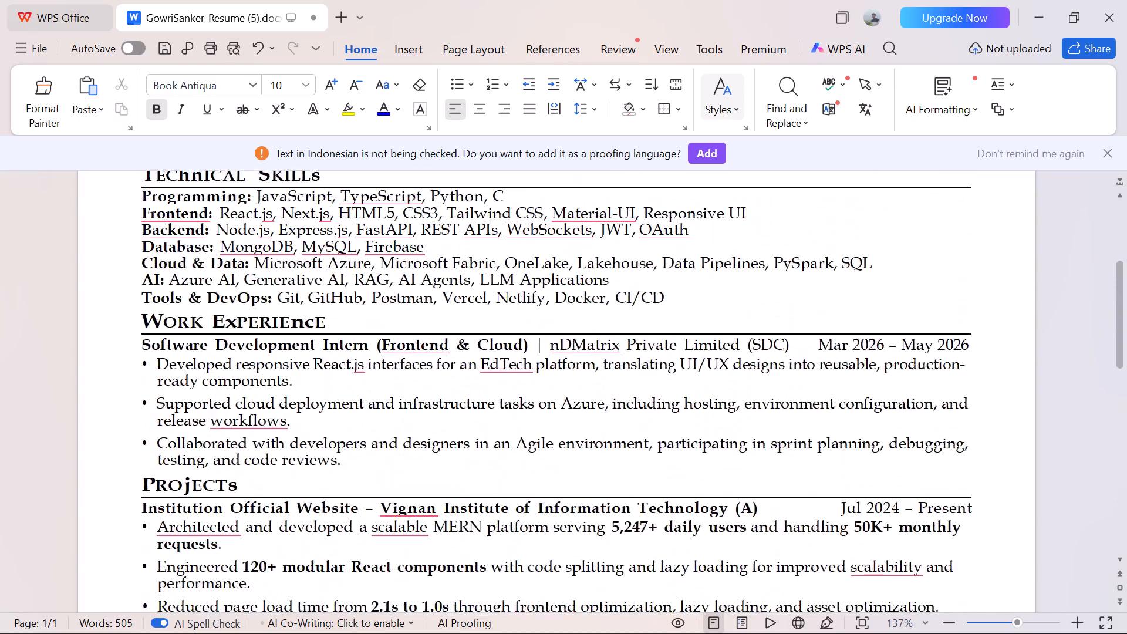
scroll(126, 409, up, 2)
scroll(126, 409, down, 2)
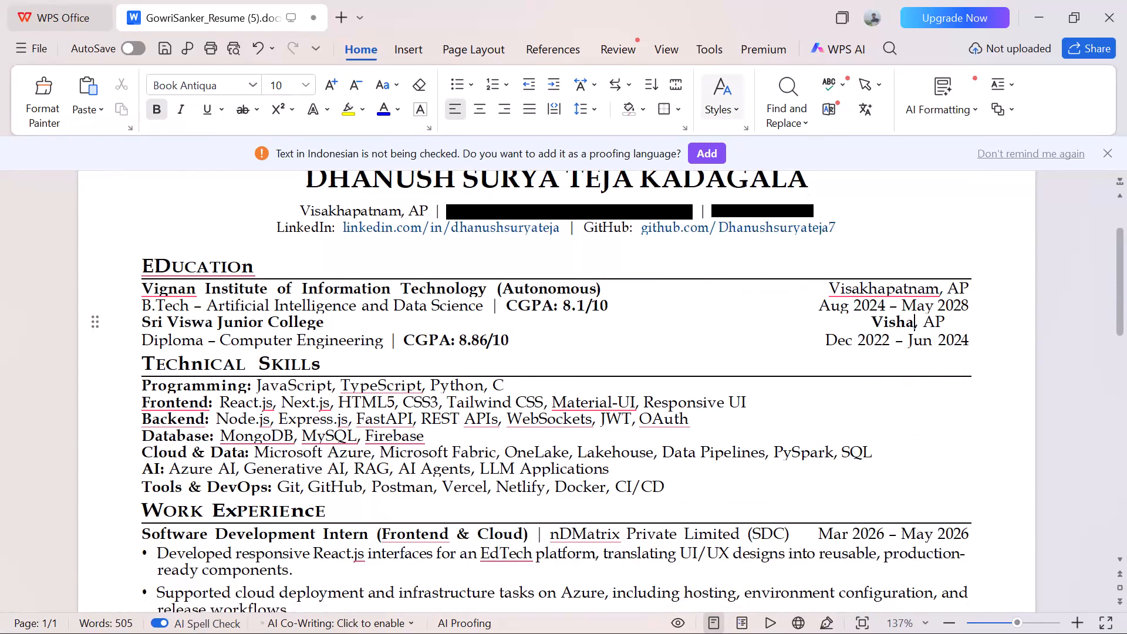
scroll(126, 409, down, 1)
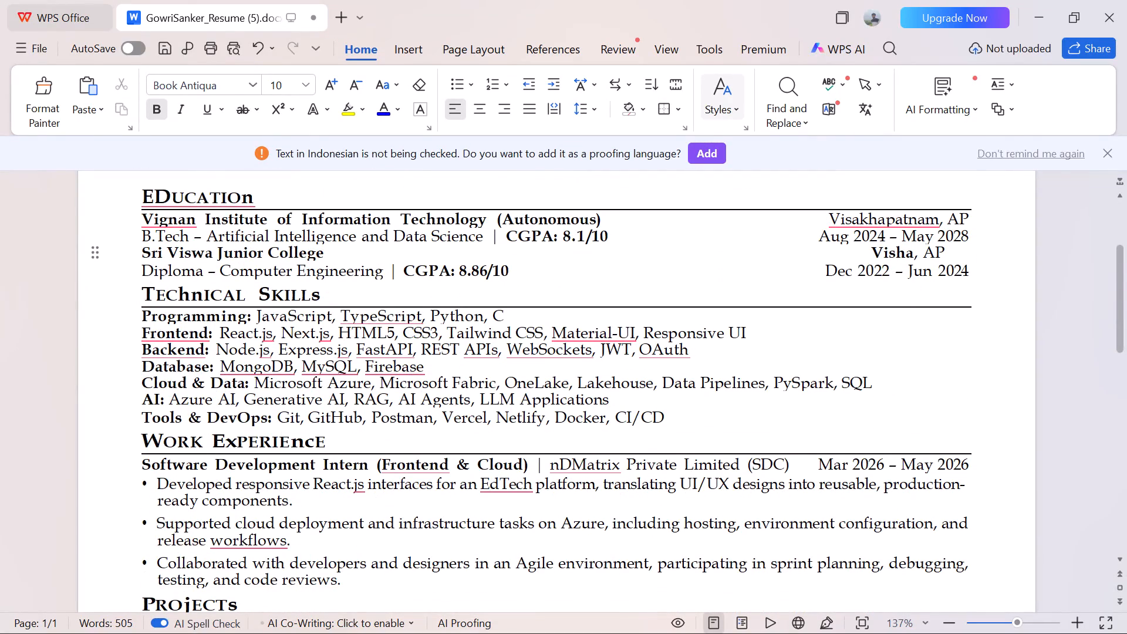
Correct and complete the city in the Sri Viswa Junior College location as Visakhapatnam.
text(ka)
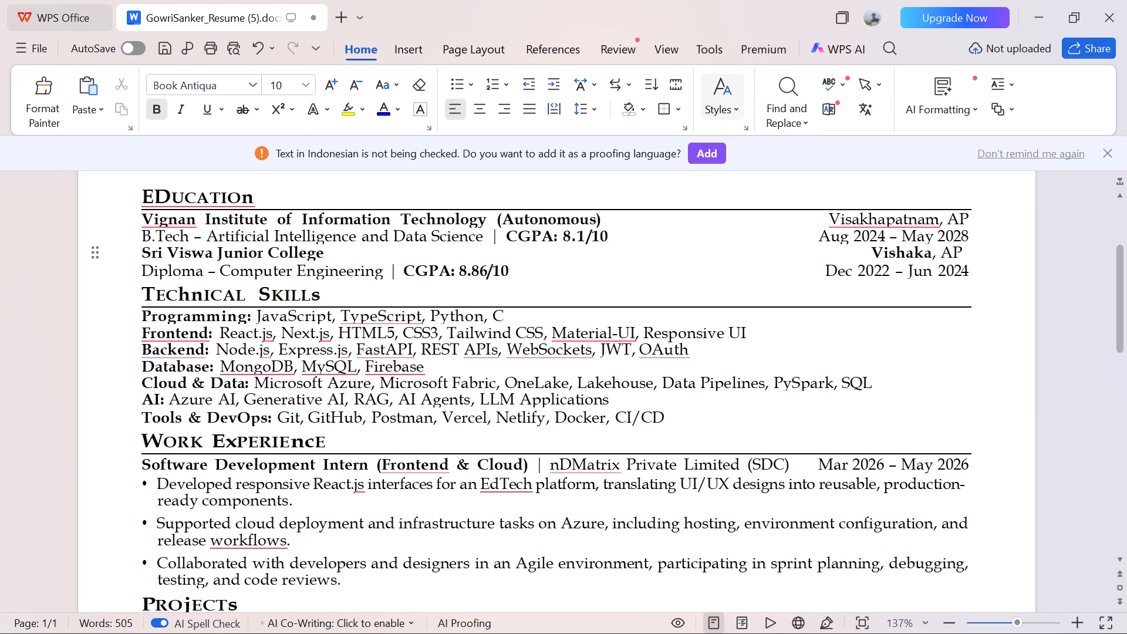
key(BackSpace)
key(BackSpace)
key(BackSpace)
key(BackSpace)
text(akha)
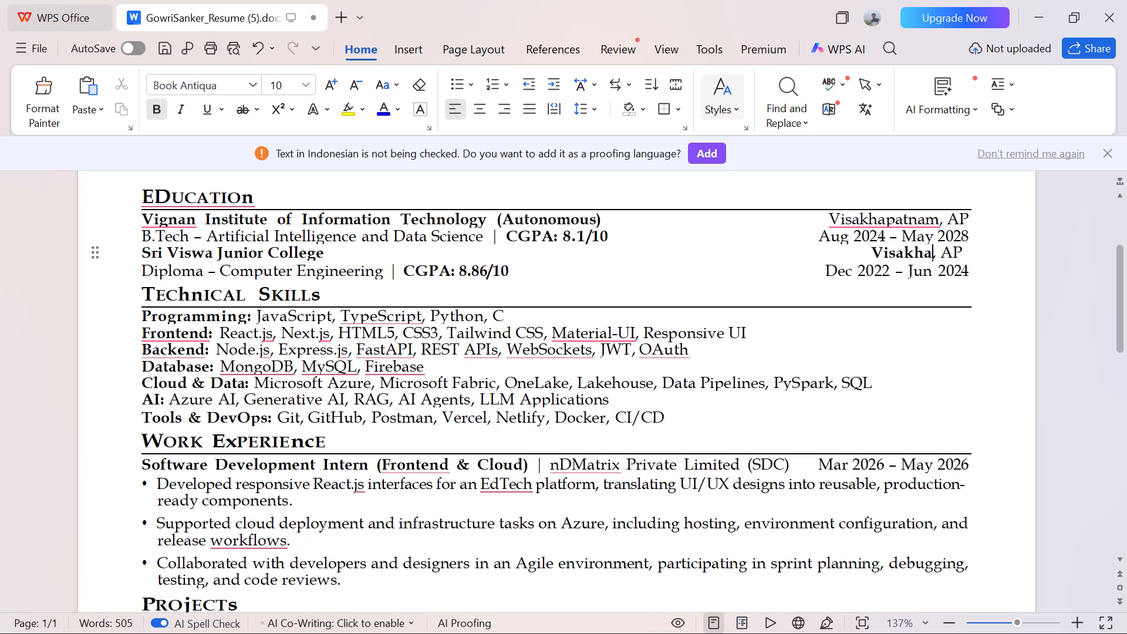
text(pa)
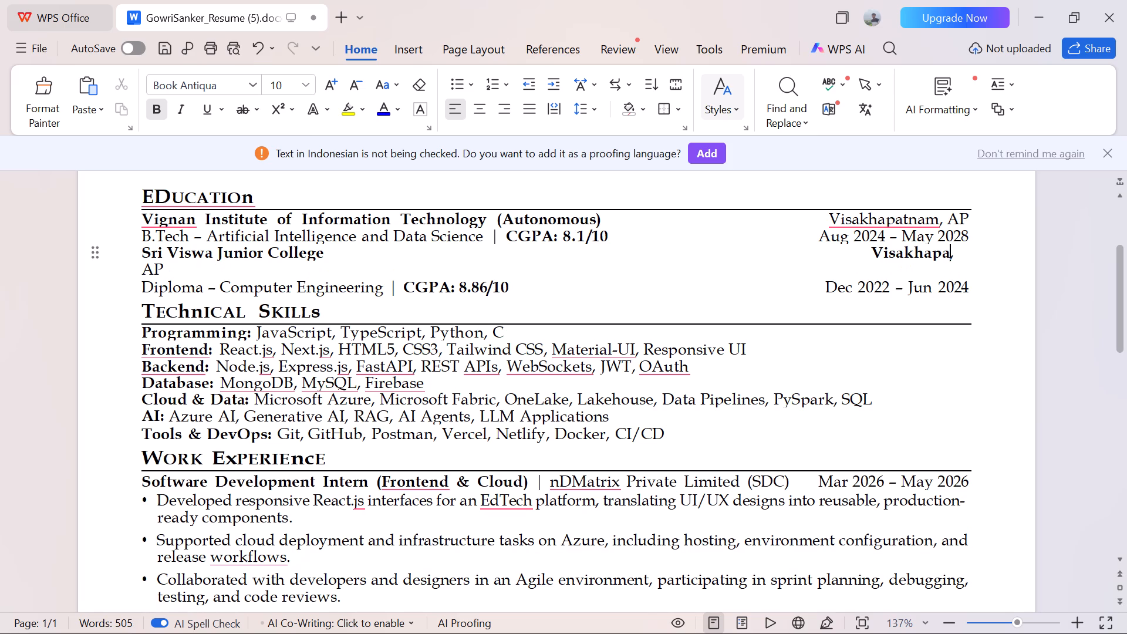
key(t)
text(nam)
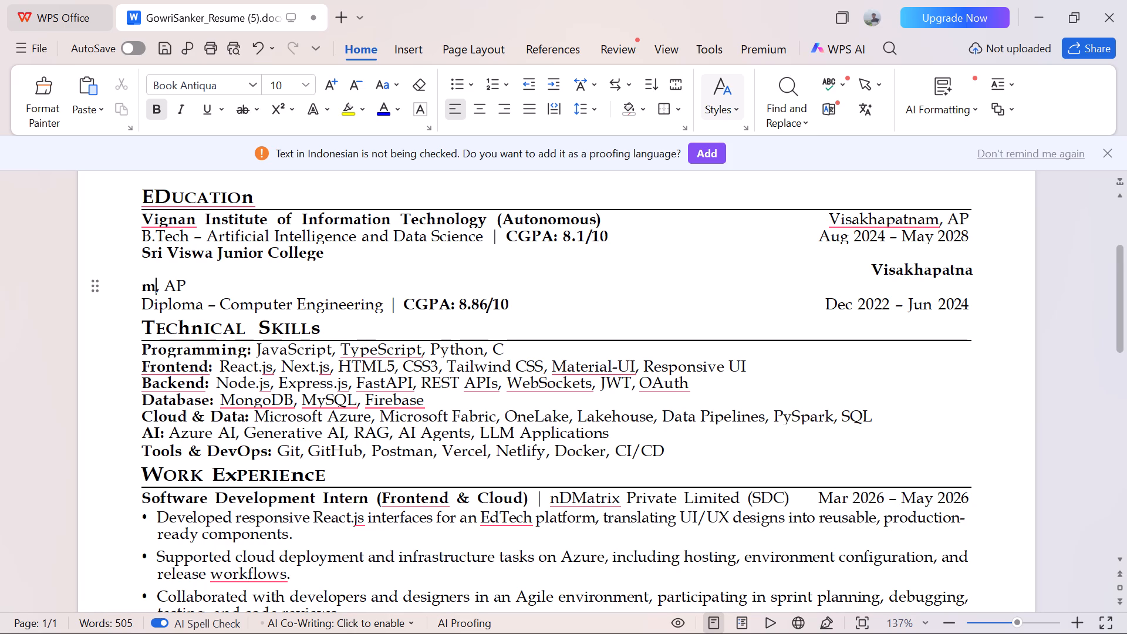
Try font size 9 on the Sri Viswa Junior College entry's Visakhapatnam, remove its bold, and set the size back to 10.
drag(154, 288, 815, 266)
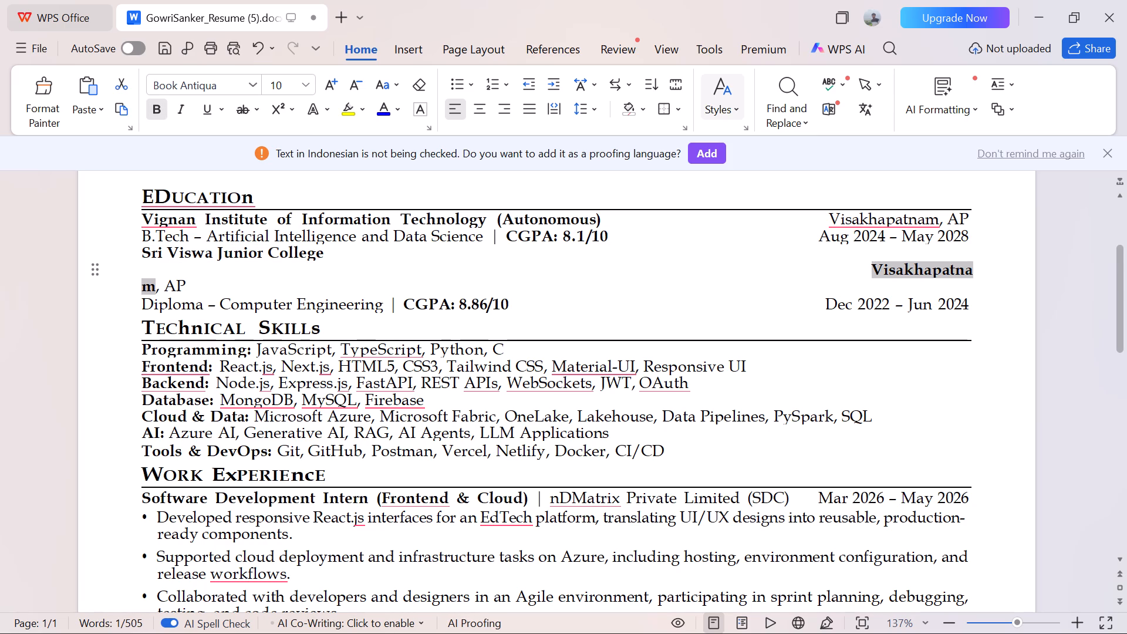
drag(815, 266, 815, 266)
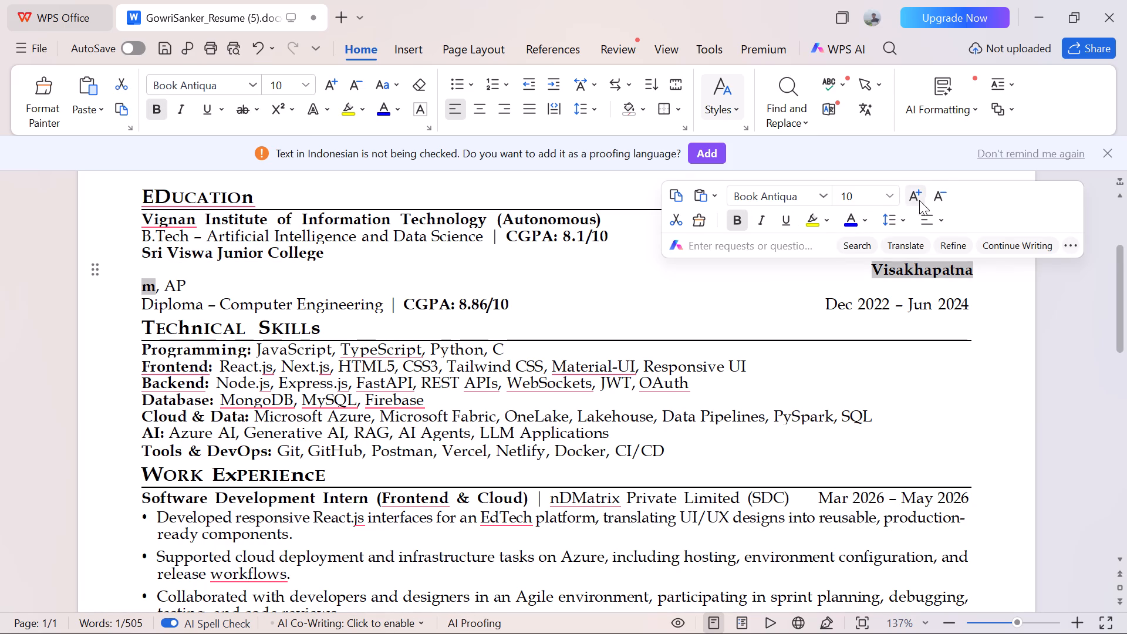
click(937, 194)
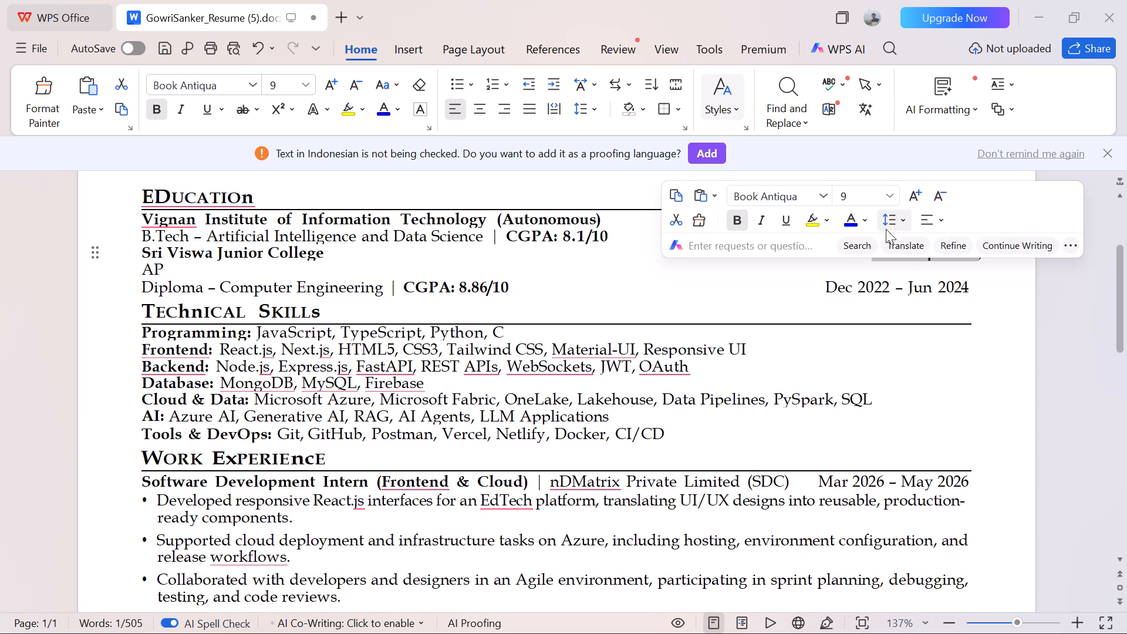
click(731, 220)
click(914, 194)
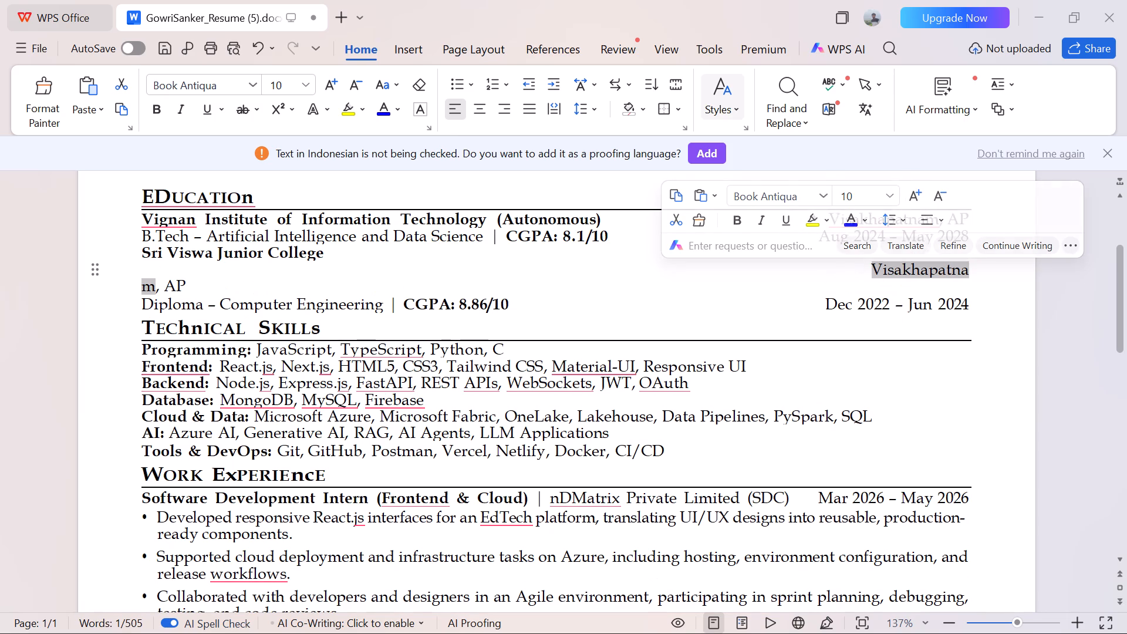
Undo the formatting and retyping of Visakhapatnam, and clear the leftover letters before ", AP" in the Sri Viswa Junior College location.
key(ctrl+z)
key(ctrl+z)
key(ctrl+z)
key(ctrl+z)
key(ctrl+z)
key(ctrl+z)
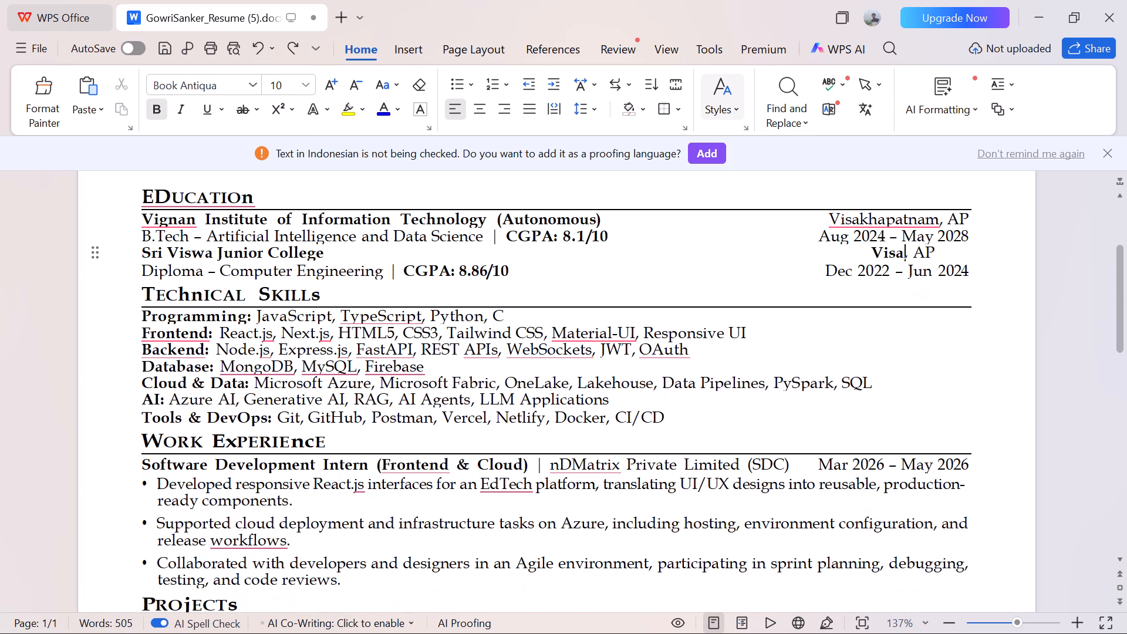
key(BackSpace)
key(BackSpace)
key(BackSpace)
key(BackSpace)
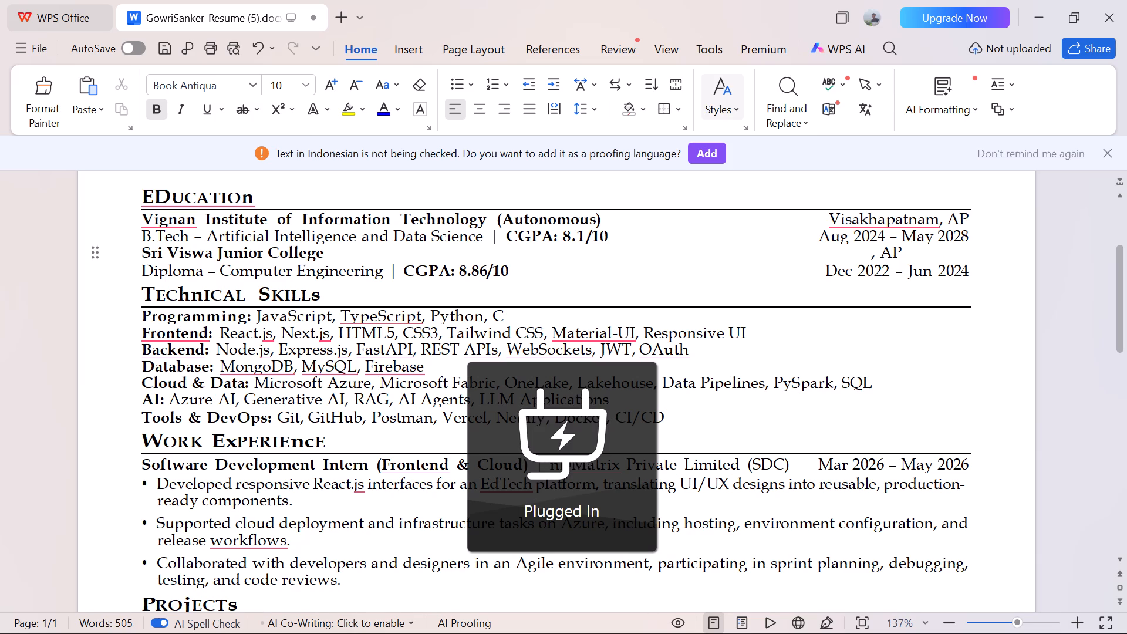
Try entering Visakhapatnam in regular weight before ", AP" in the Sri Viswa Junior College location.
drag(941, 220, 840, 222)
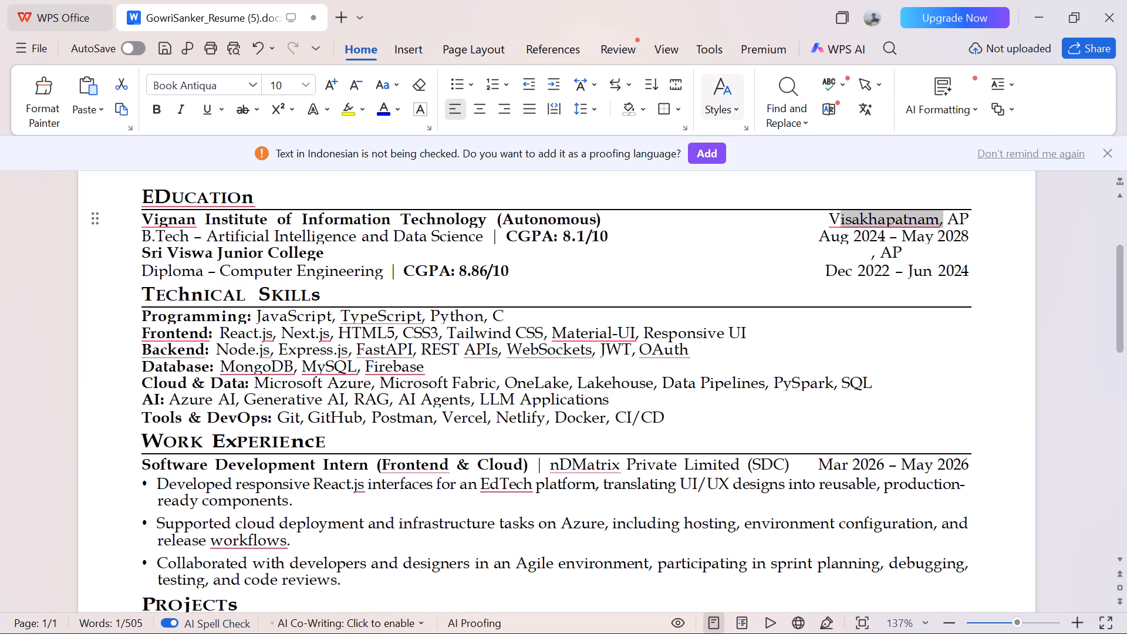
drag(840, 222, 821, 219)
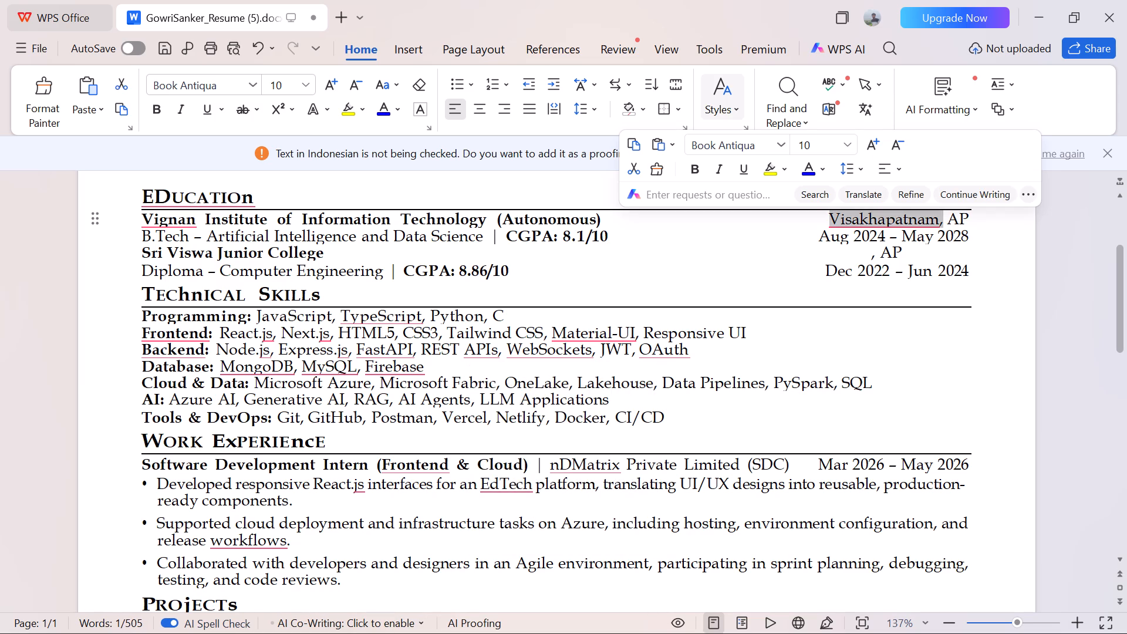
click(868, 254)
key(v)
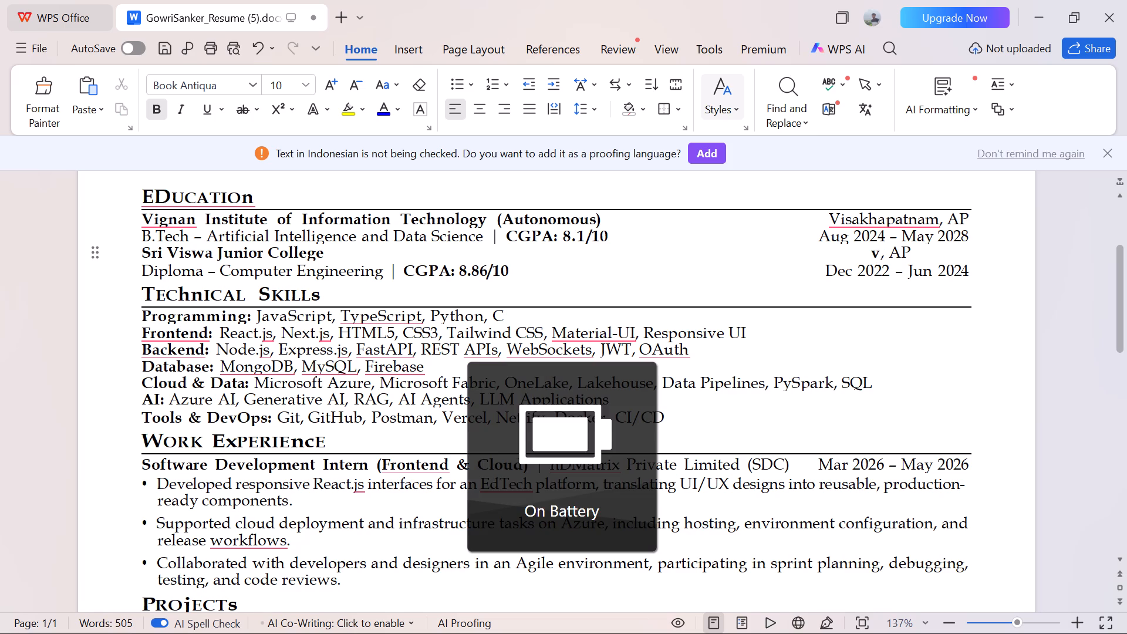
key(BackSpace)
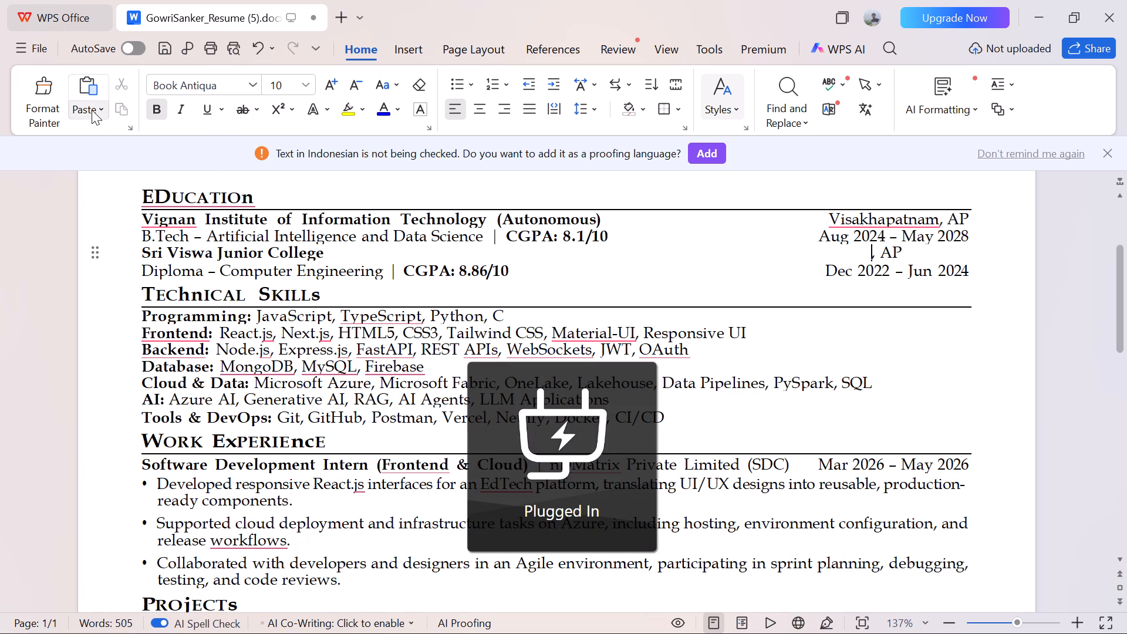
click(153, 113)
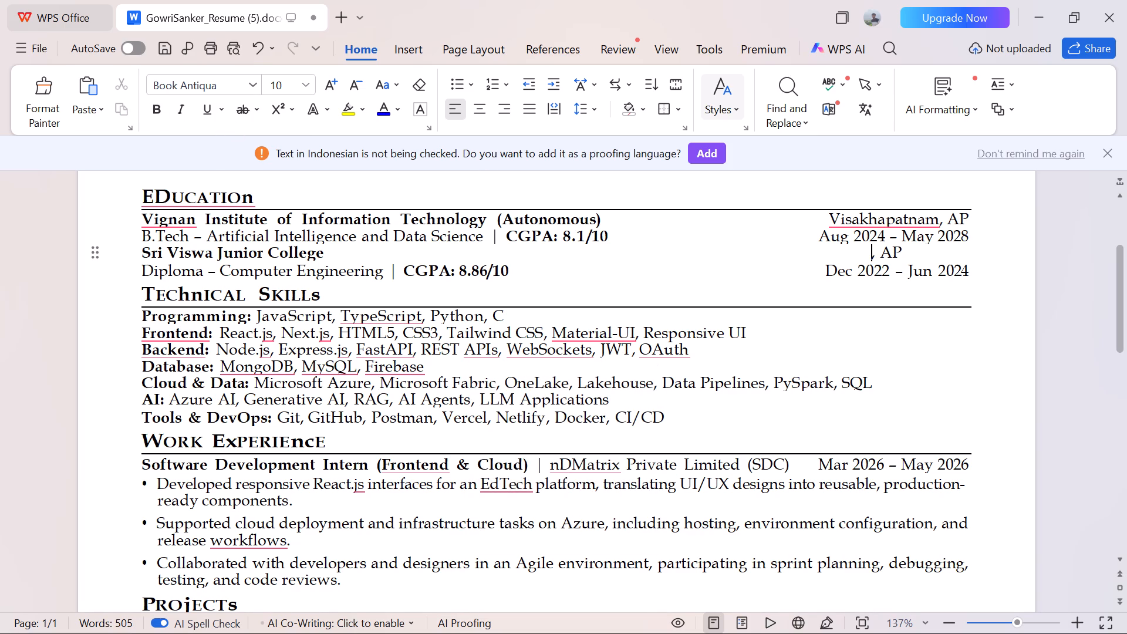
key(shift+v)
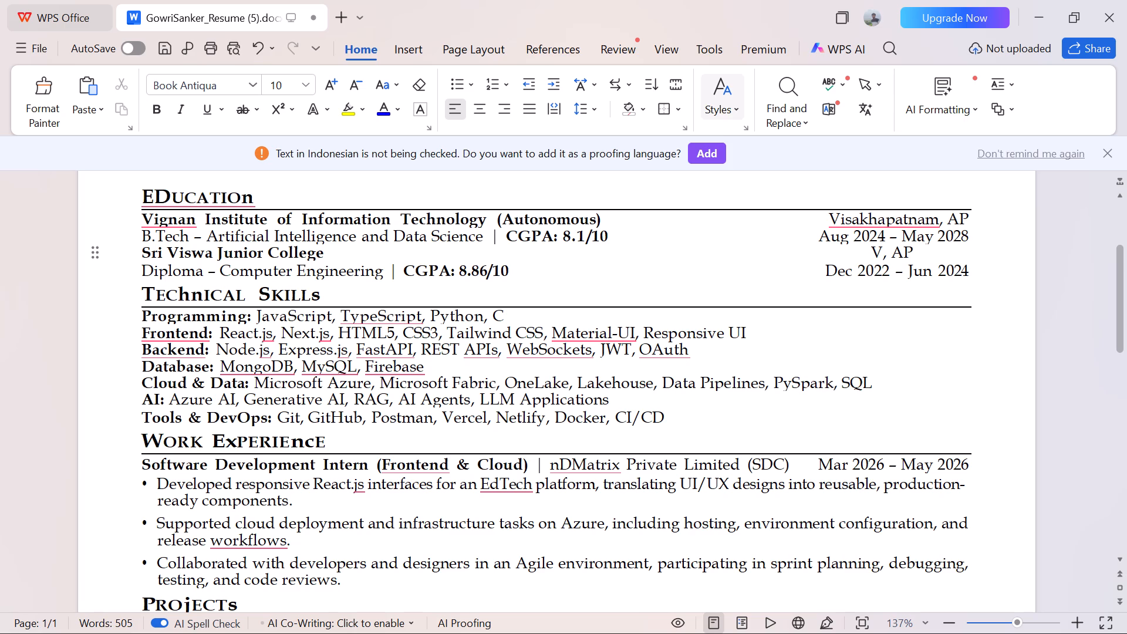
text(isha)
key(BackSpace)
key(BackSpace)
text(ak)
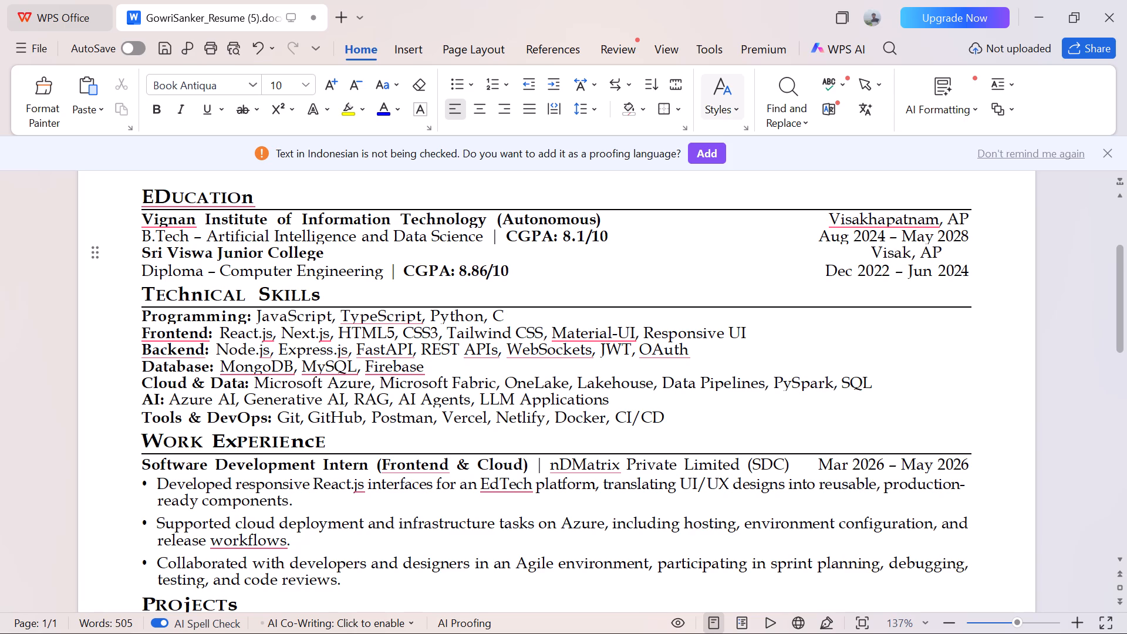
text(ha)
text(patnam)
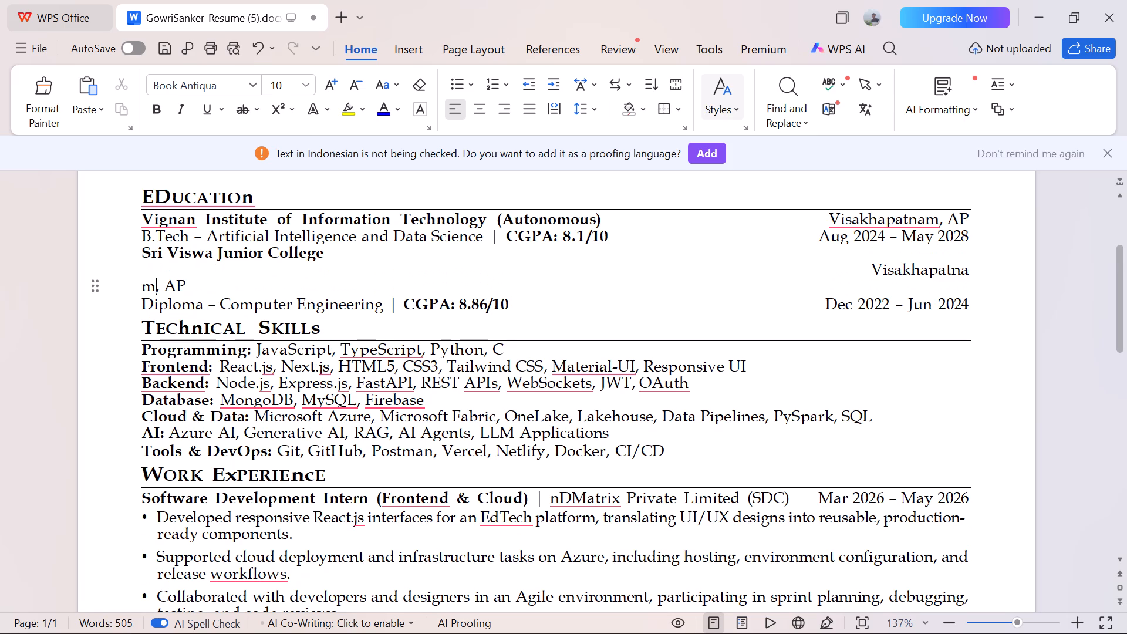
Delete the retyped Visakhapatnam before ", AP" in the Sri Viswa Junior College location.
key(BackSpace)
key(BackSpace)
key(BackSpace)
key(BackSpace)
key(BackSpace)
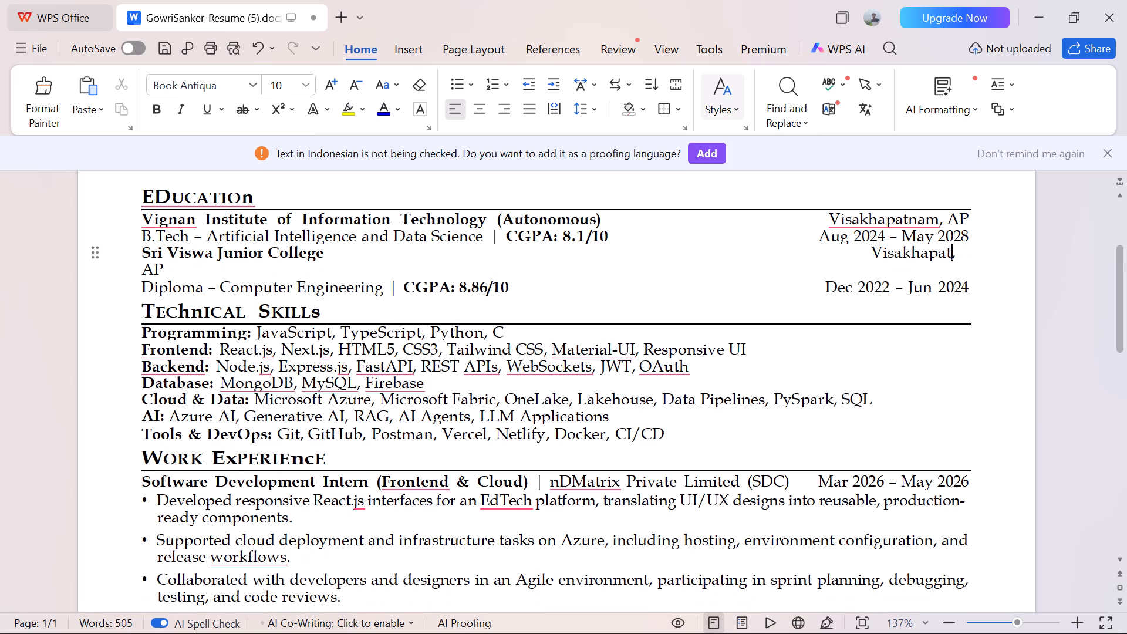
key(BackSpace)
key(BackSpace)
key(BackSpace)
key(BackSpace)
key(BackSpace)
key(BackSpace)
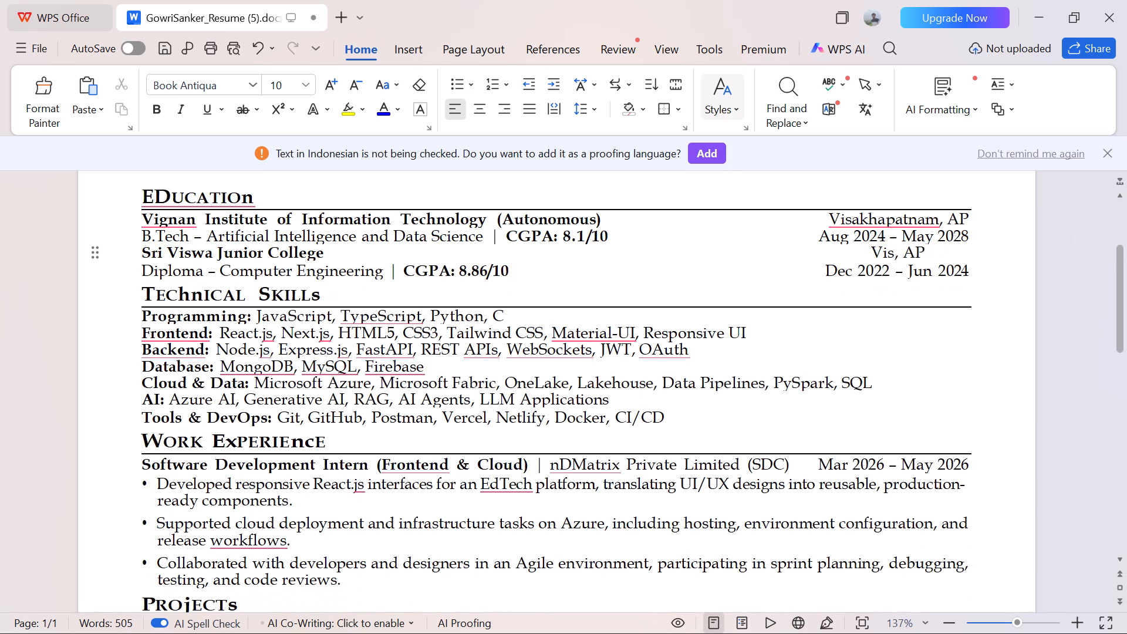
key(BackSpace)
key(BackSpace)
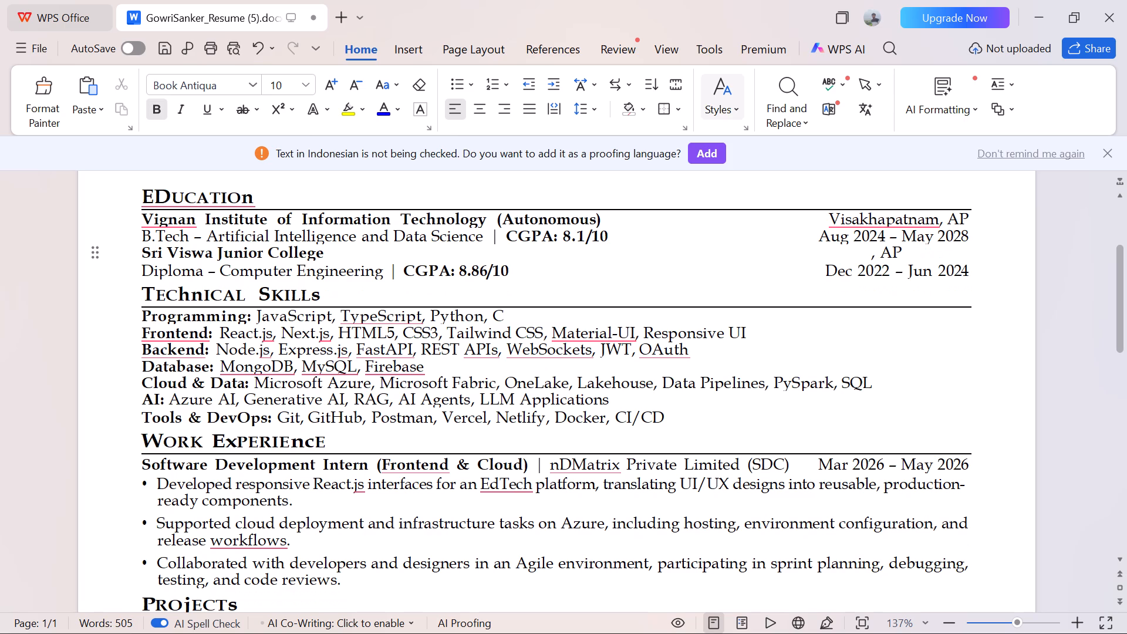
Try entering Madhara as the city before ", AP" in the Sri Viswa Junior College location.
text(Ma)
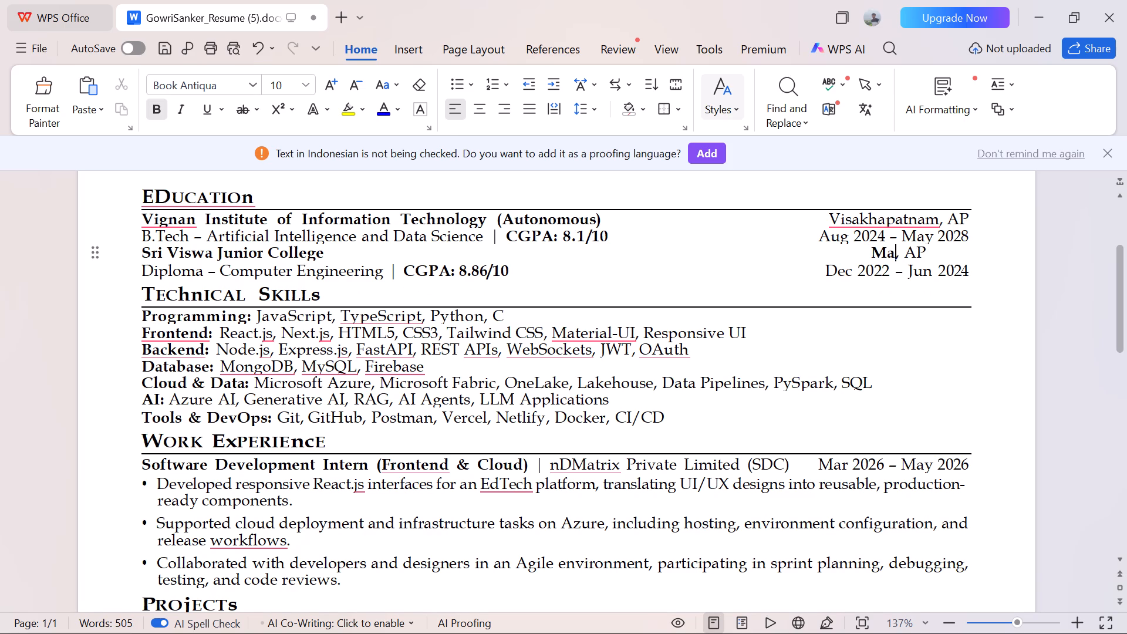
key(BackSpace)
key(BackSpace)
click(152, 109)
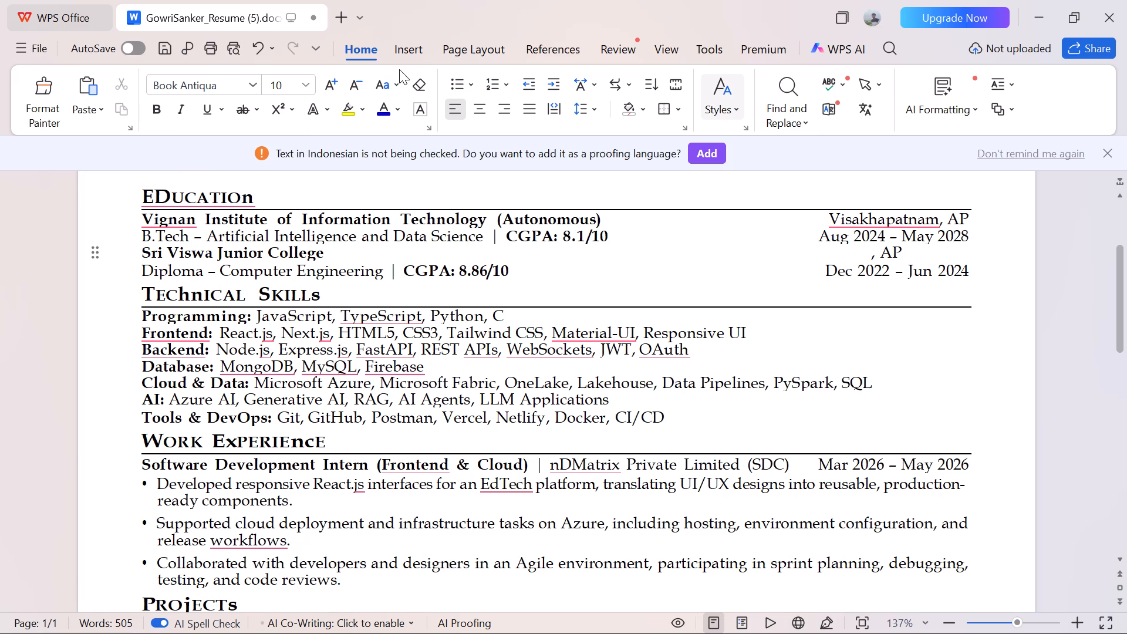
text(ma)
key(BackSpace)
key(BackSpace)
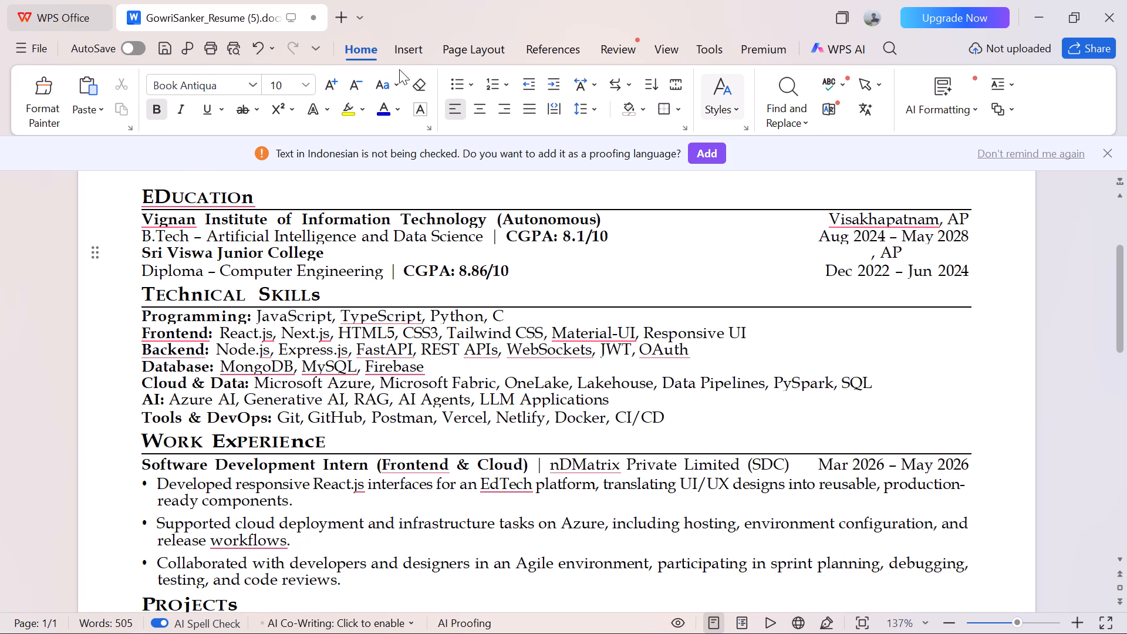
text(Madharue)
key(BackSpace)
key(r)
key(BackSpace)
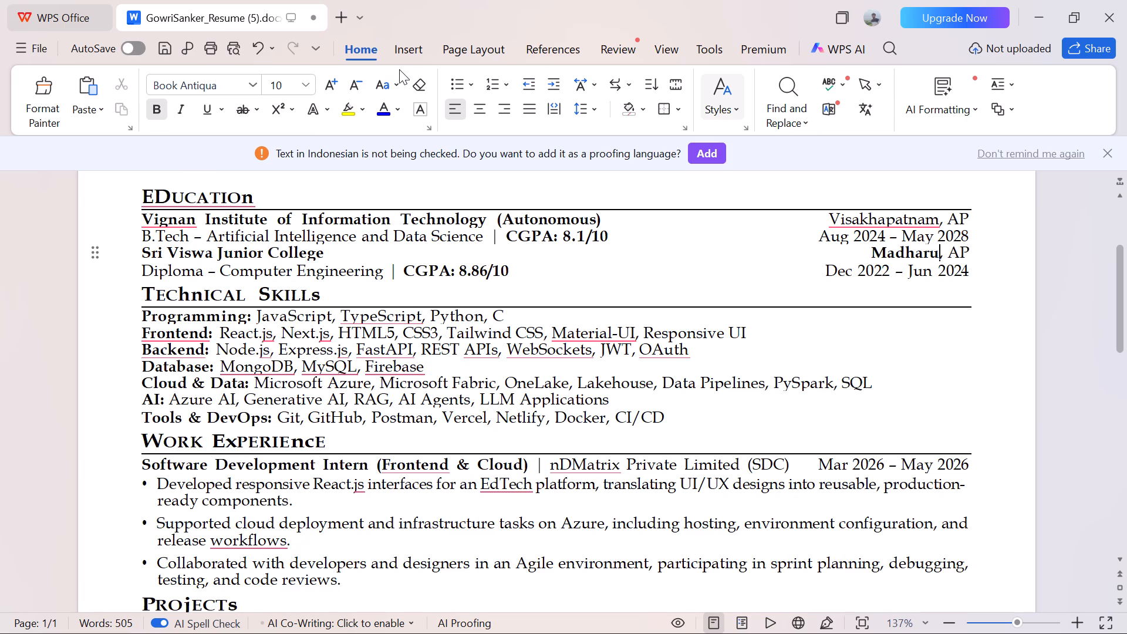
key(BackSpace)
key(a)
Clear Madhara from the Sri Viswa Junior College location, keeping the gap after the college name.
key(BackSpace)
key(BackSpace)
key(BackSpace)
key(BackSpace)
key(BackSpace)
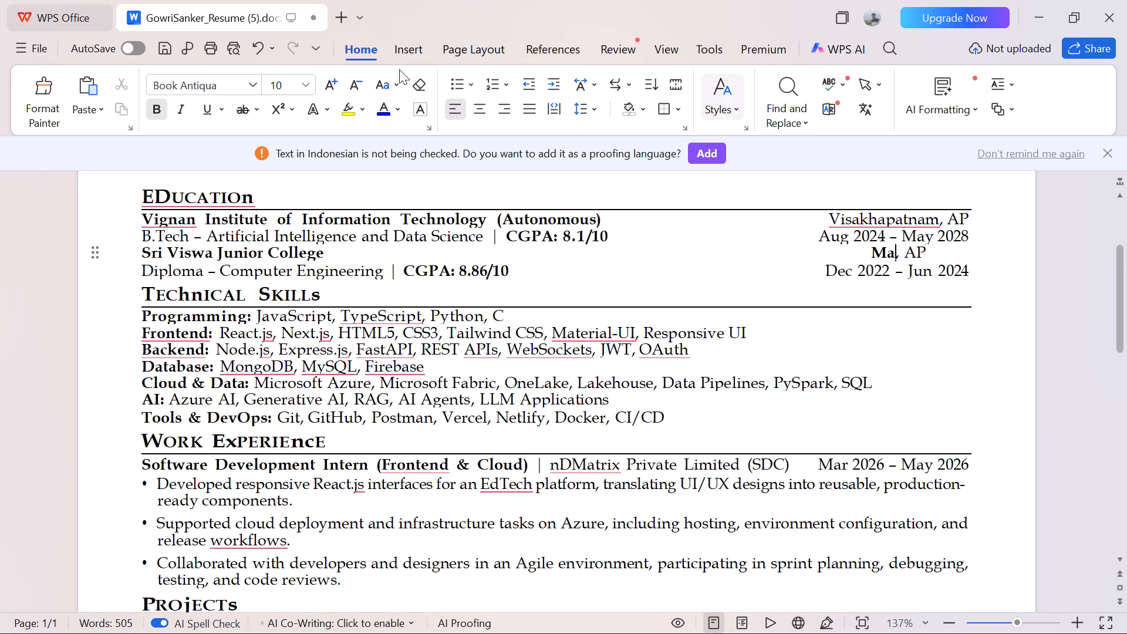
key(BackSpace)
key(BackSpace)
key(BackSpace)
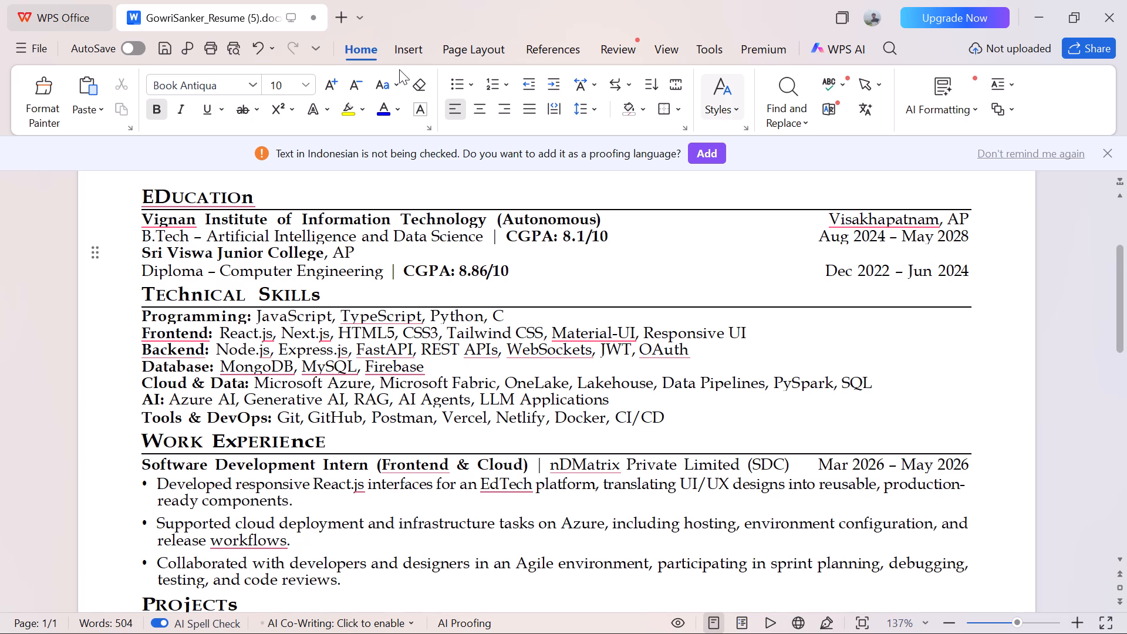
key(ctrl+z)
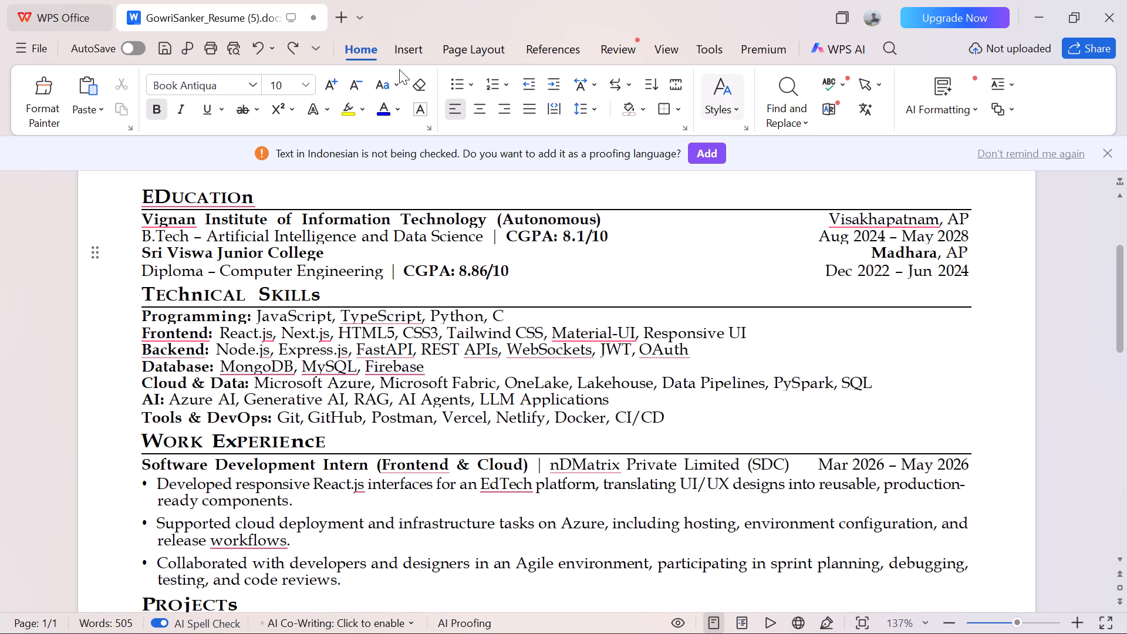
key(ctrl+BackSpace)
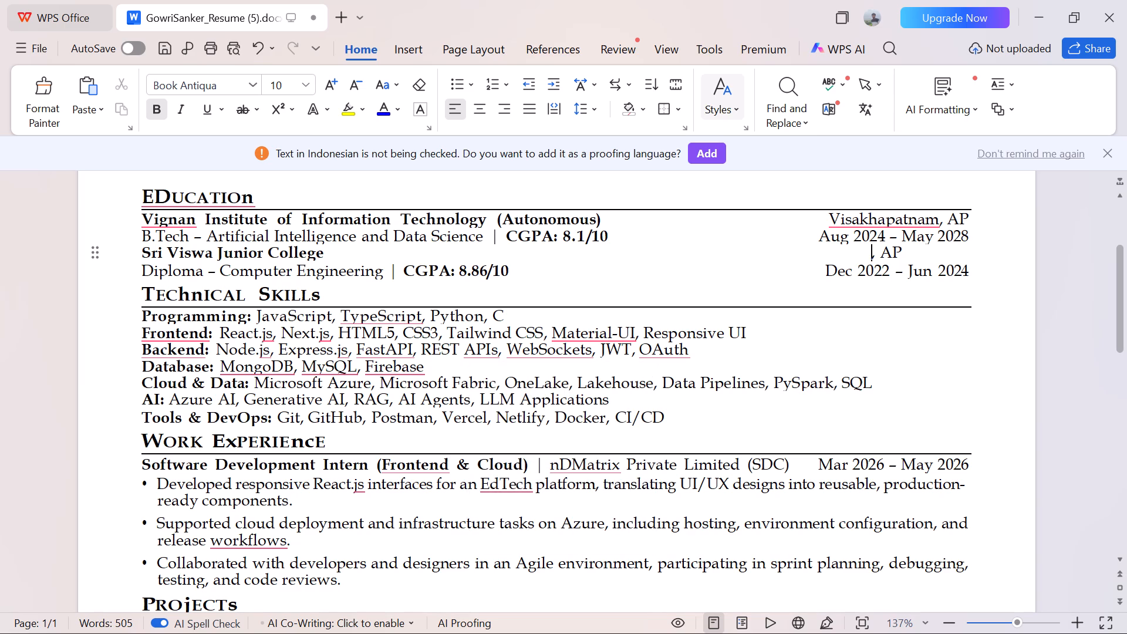
Replace the wide gap between Sri Viswa Junior College and ", AP" with spaces that start the location further left.
key(space)
key(BackSpace)
key(BackSpace)
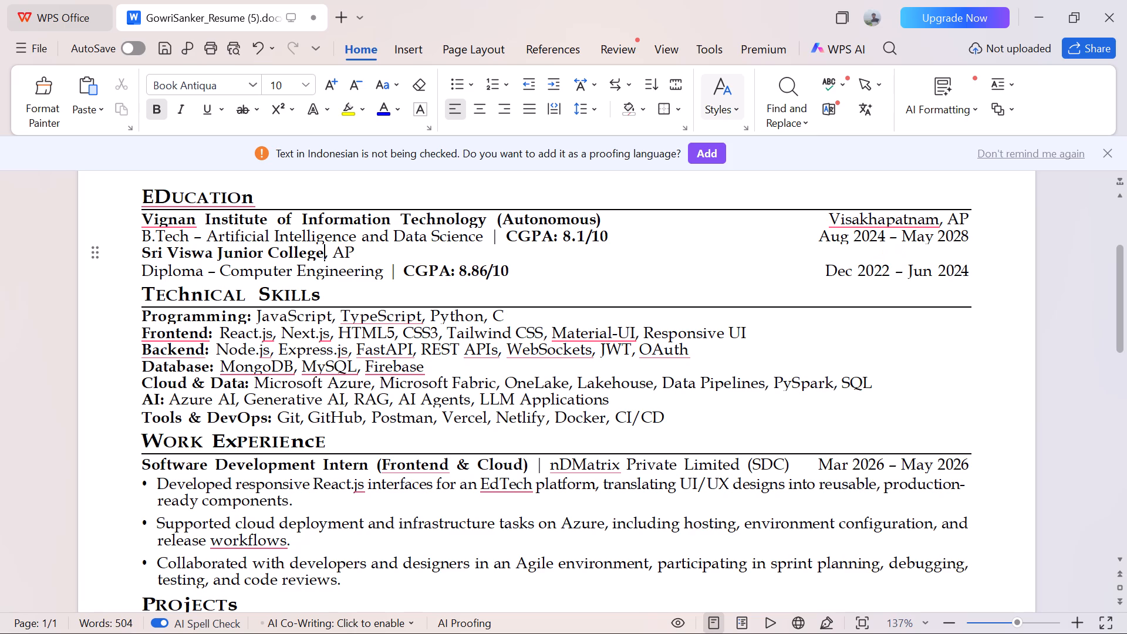
key(space)
key(space)
key(space)
key(space)
key(space)
key(space)
Enter Visakhapatnam before ", AP" in the Sri Viswa Junior College location.
text(vis)
key(BackSpace)
key(BackSpace)
key(BackSpace)
text(Vis)
text(ha)
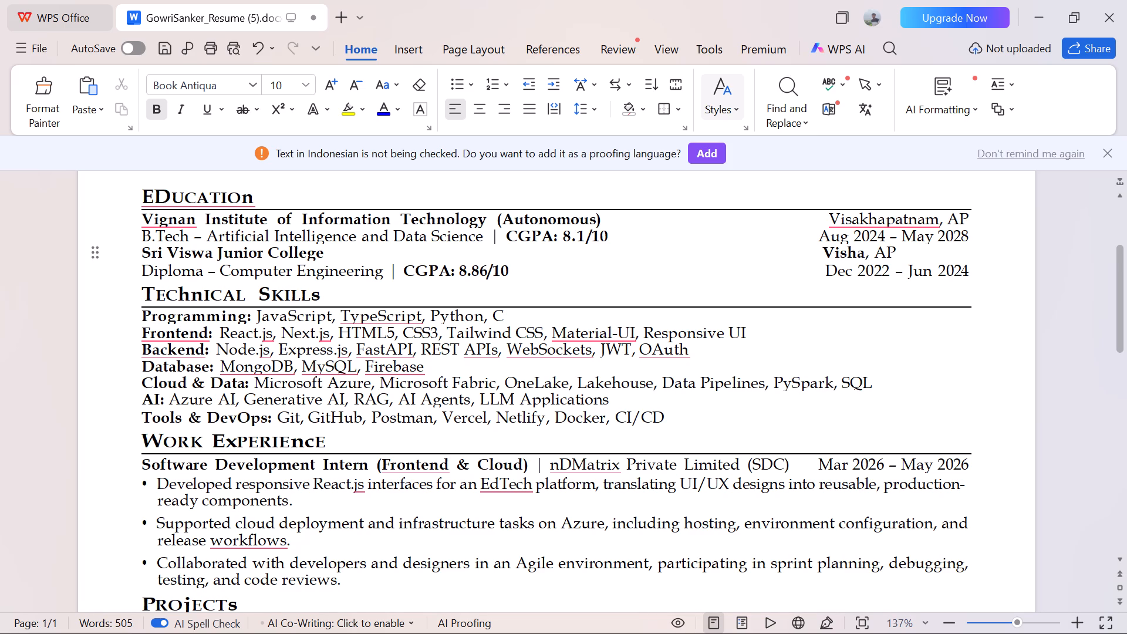
text(ka)
key(BackSpace)
key(BackSpace)
key(BackSpace)
key(BackSpace)
key(a)
text(kha)
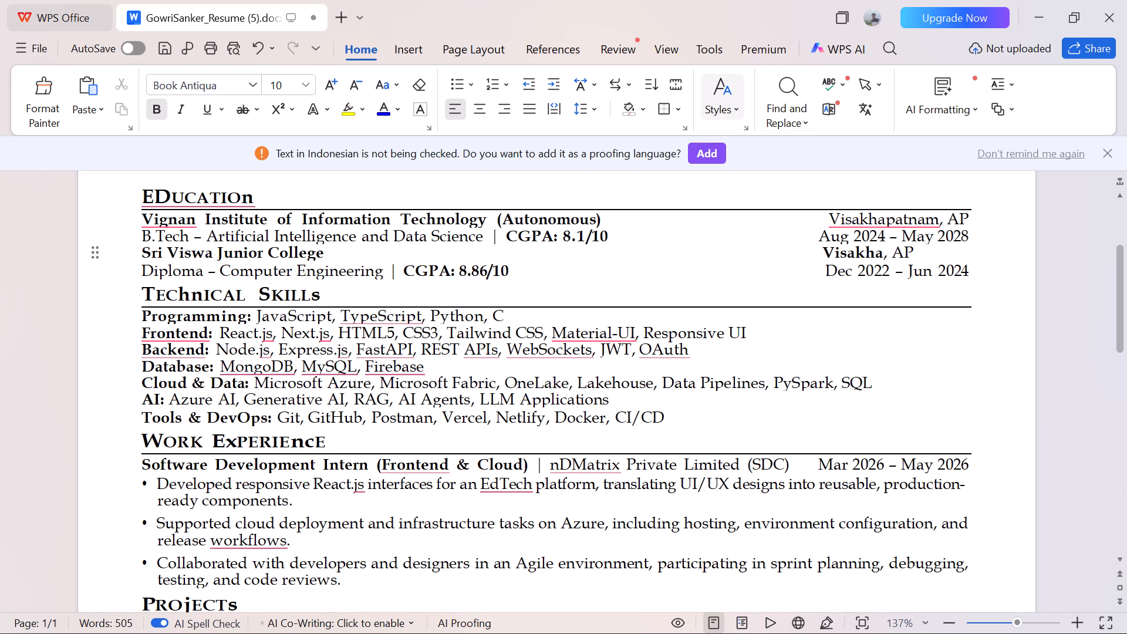
text(patnam)
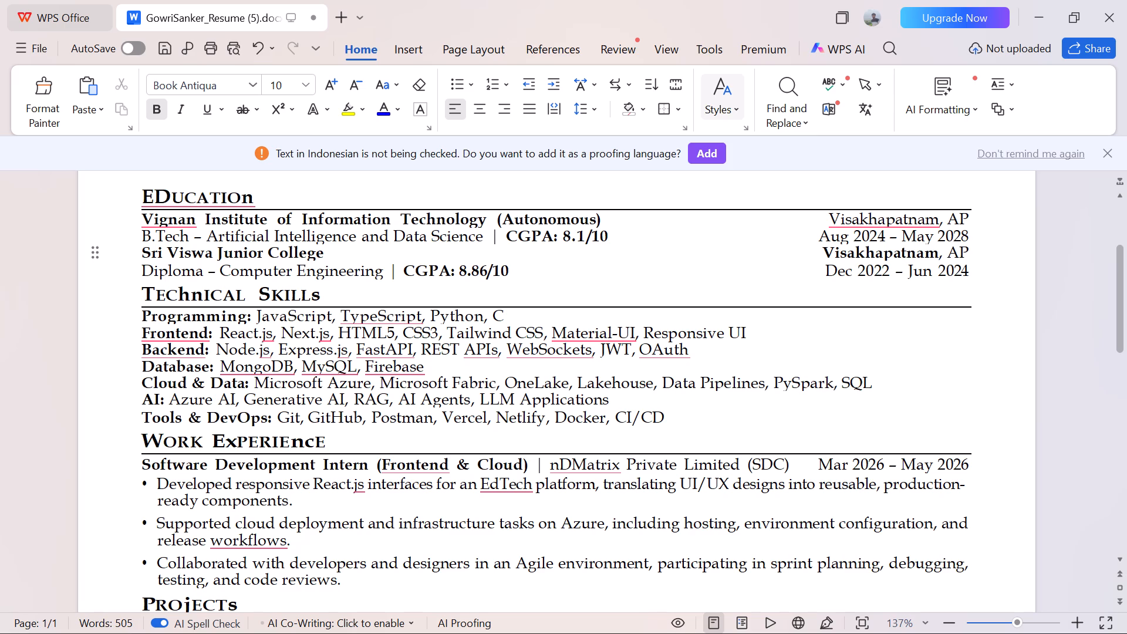
Remove the bold from Visakhapatnam in the Sri Viswa Junior College location.
drag(821, 249, 942, 250)
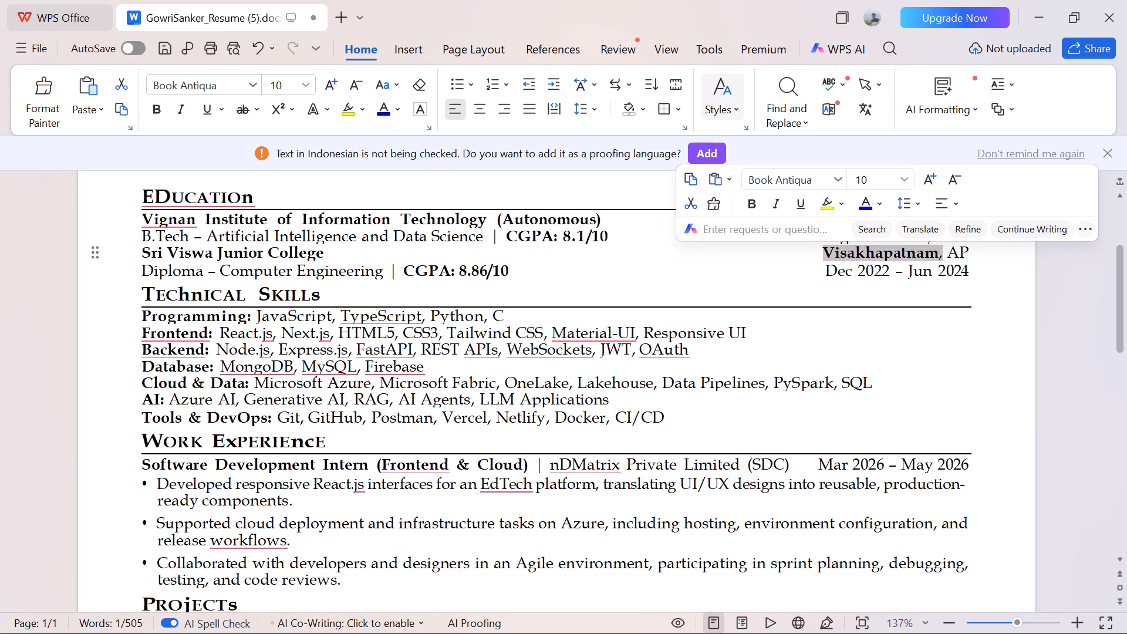
click(756, 206)
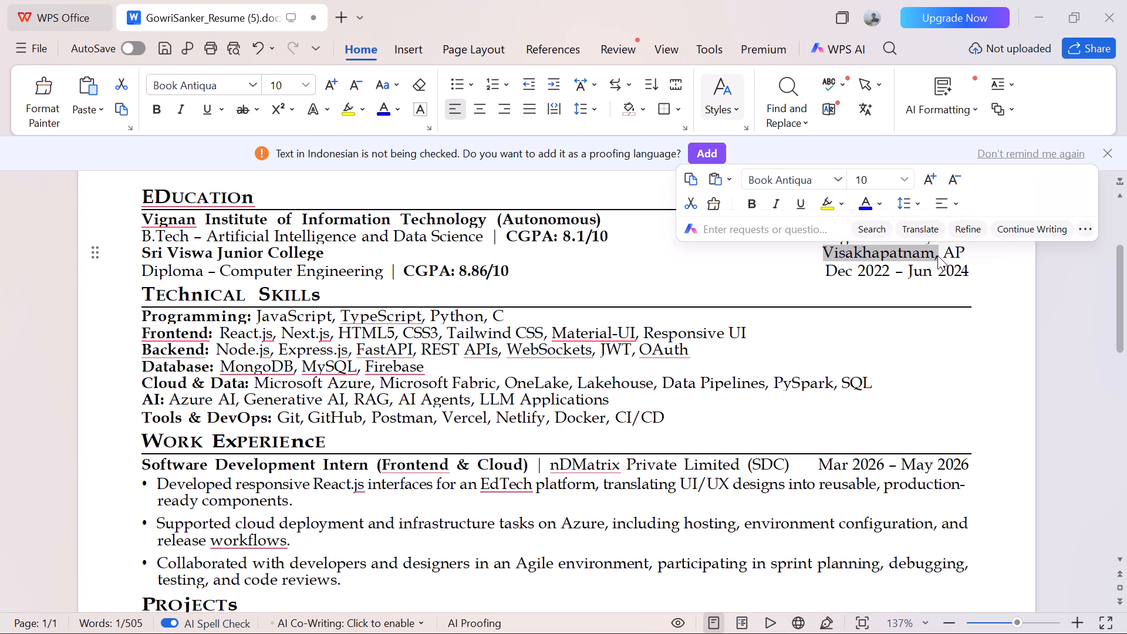
click(936, 253)
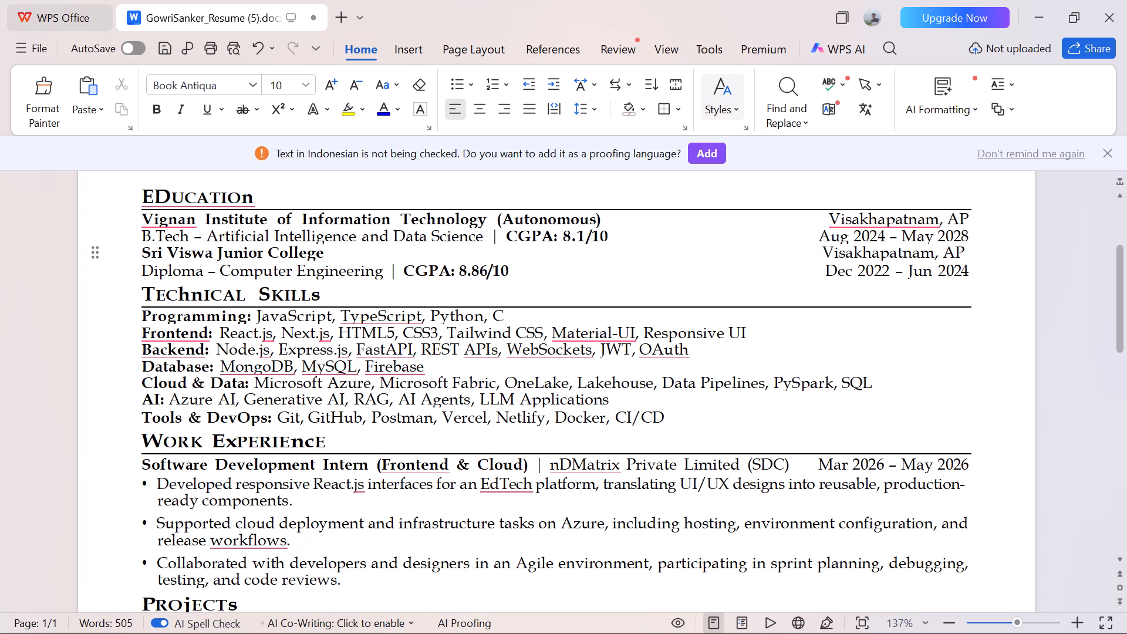
Add two spaces before Visakhapatnam on the Sri Viswa Junior College line to align it with the location above.
click(825, 248)
key(space)
key(space)
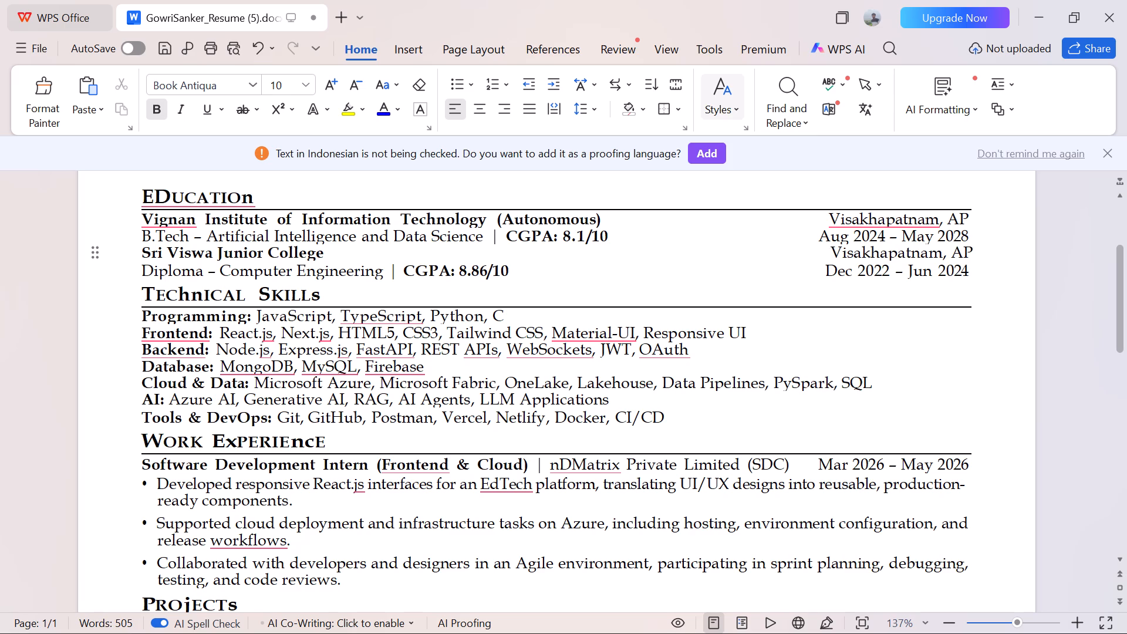
Replace Diploma with Intermediate on the qualification line under Sri Viswa Junior College.
click(200, 272)
key(Right)
key(ctrl+BackSpace)
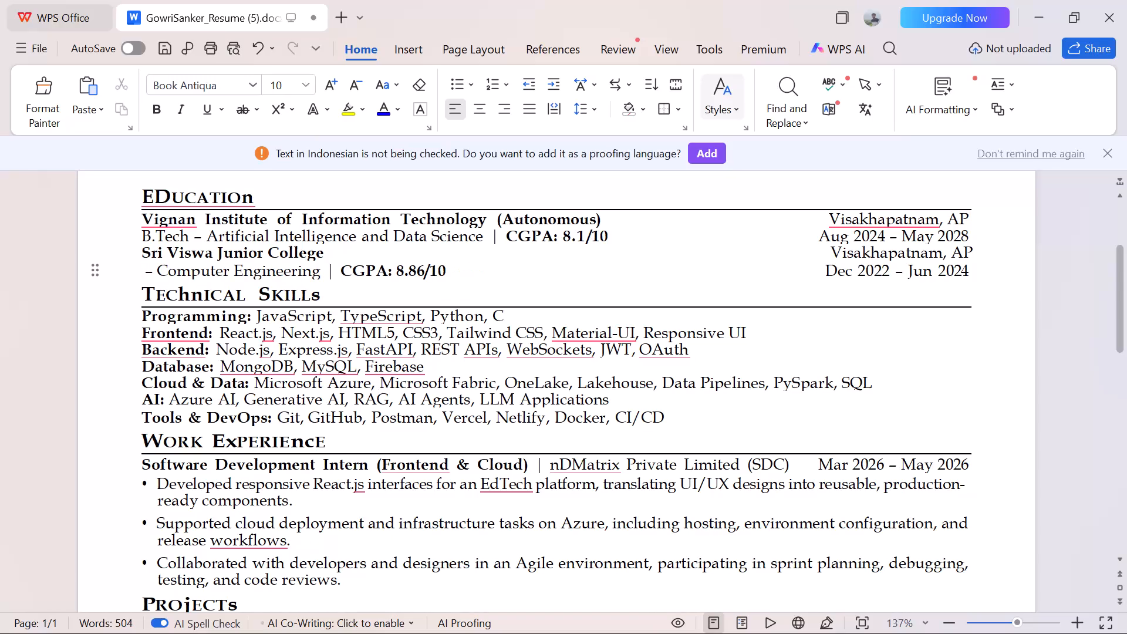
text(Intermediate)
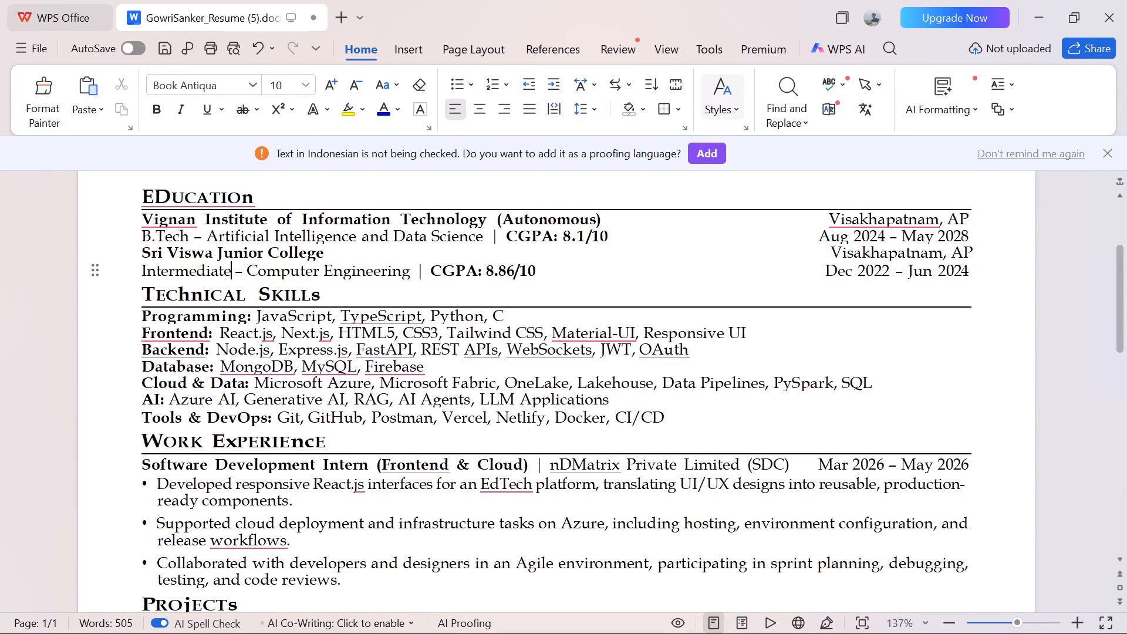
Replace Computer Engineering with MPC on the Intermediate qualification line.
click(403, 272)
key(Right)
key(BackSpace)
key(BackSpace)
key(BackSpace)
key(BackSpace)
key(BackSpace)
key(BackSpace)
key(BackSpace)
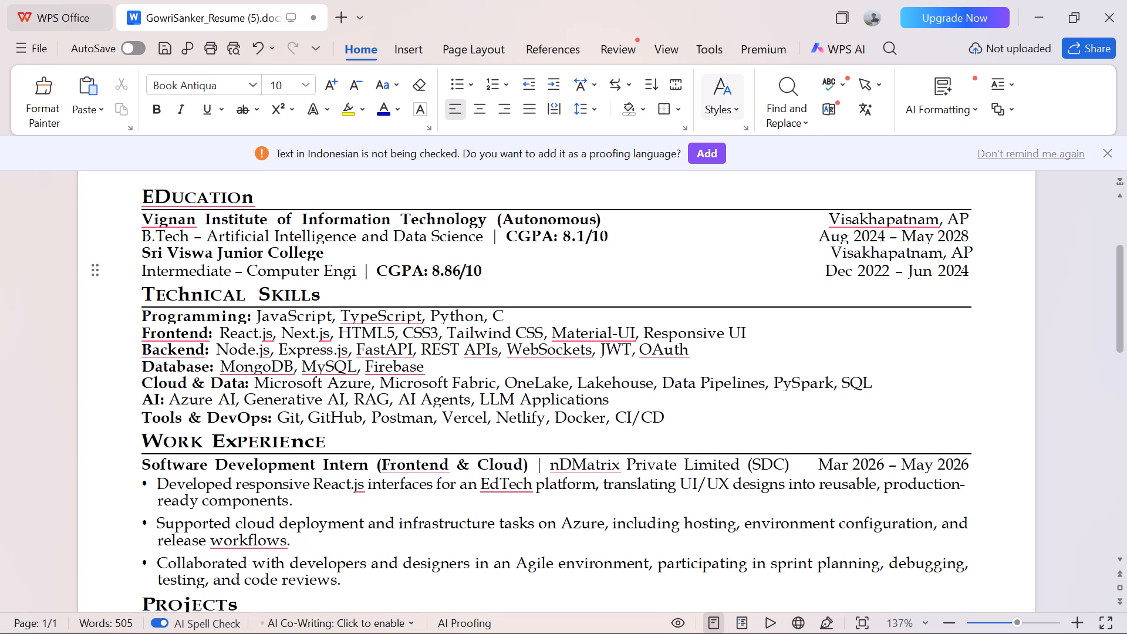
key(BackSpace)
key(BackSpace)
key(BackSpace)
key(BackSpace)
key(BackSpace)
key(BackSpace)
key(BackSpace)
key(BackSpace)
key(BackSpace)
key(BackSpace)
key(BackSpace)
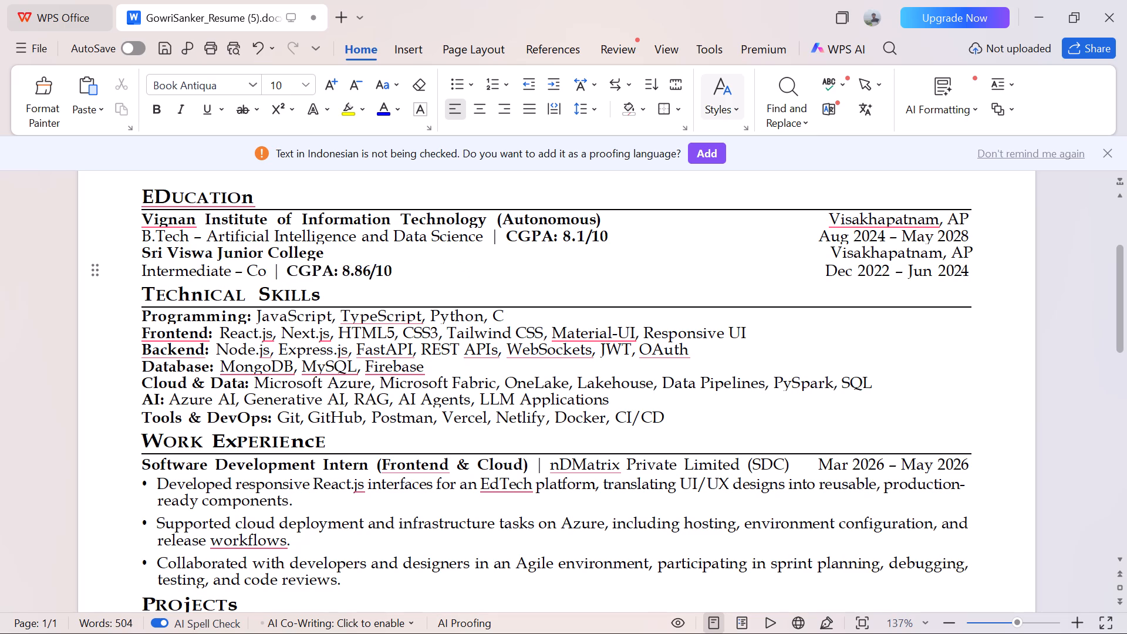
key(BackSpace)
key(BackSpace)
text(MPC)
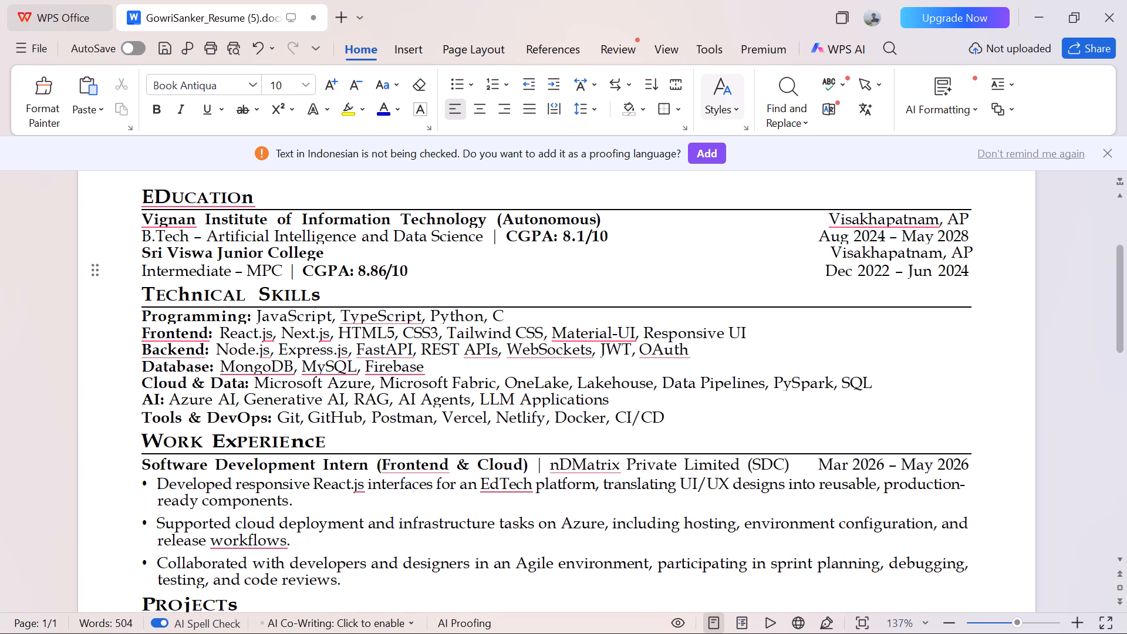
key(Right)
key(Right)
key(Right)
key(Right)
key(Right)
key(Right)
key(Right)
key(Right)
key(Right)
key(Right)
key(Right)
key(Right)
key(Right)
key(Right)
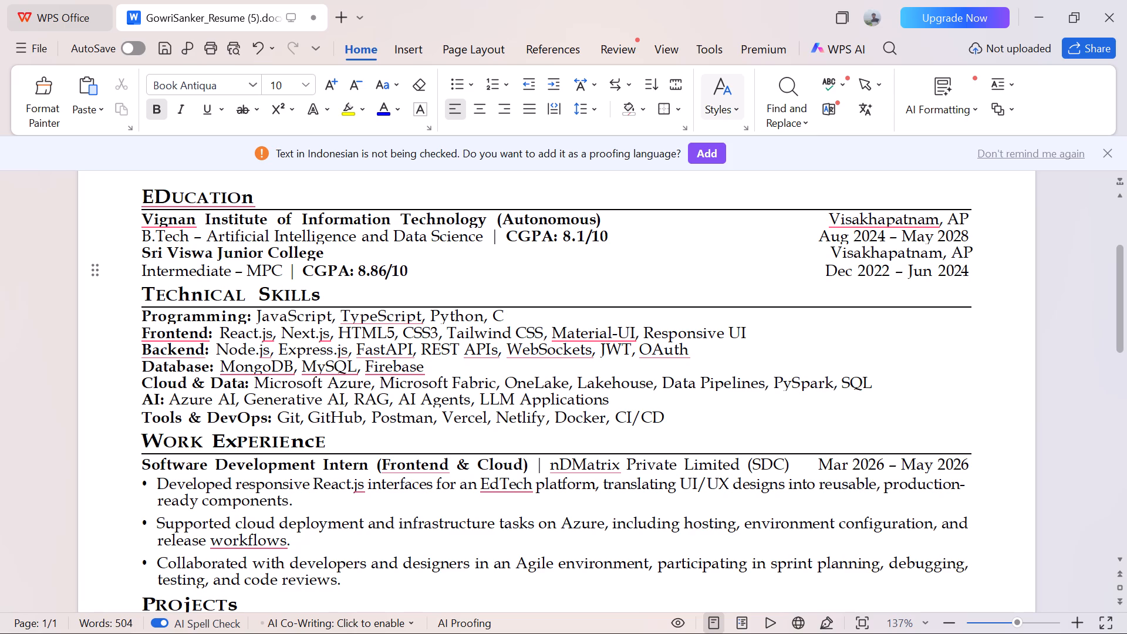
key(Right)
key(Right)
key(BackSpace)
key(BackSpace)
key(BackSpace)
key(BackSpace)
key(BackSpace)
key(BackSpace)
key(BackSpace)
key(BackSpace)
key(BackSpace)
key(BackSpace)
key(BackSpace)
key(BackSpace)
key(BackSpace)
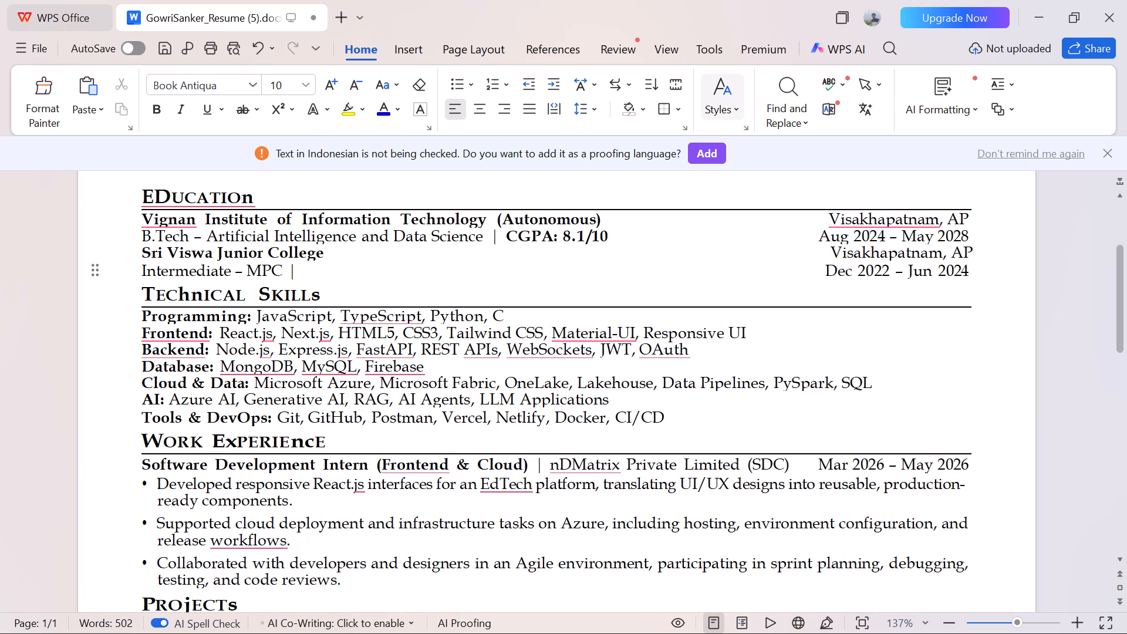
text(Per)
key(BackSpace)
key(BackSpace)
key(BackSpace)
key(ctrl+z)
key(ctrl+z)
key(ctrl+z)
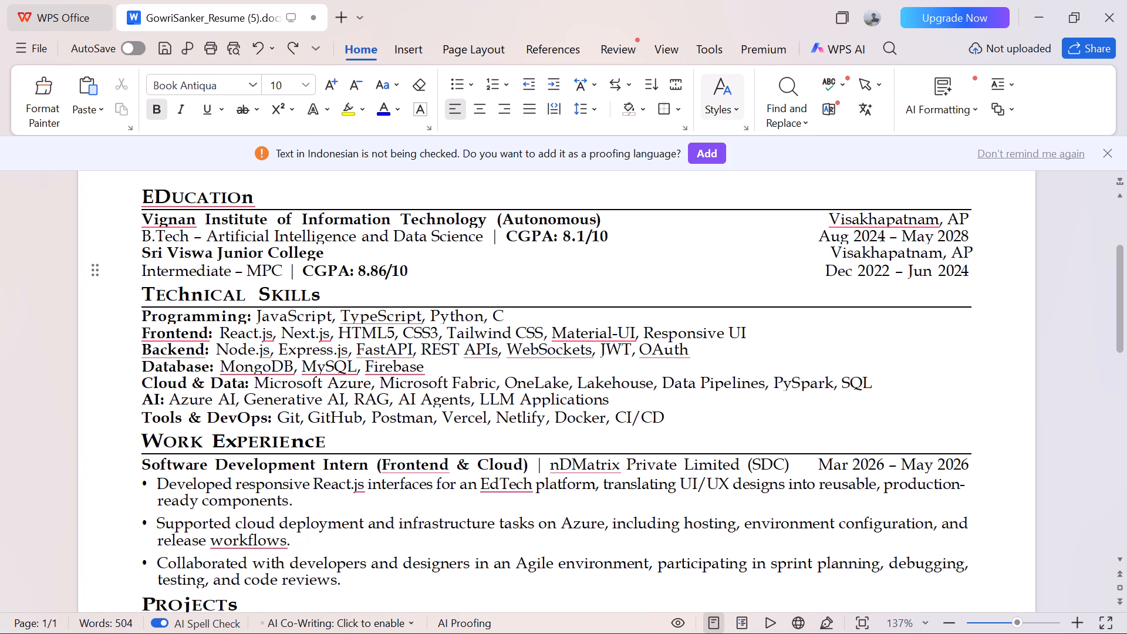
Change the score on the Intermediate – MPC line to 92%.
click(403, 272)
key(BackSpace)
key(BackSpace)
key(BackSpace)
key(BackSpace)
key(BackSpace)
key(Right)
key(BackSpace)
key(BackSpace)
text(92)
key(shift+percent)
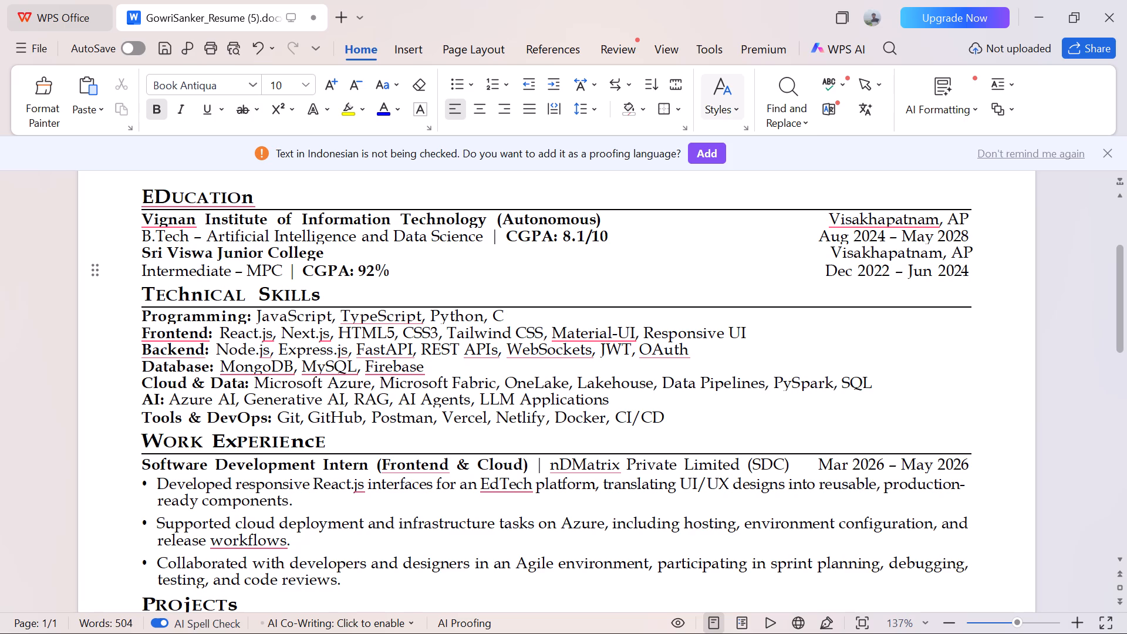
Replace the CGPA label before 92% with Percentage in bold on the Intermediate – MPC line.
drag(349, 272, 310, 271)
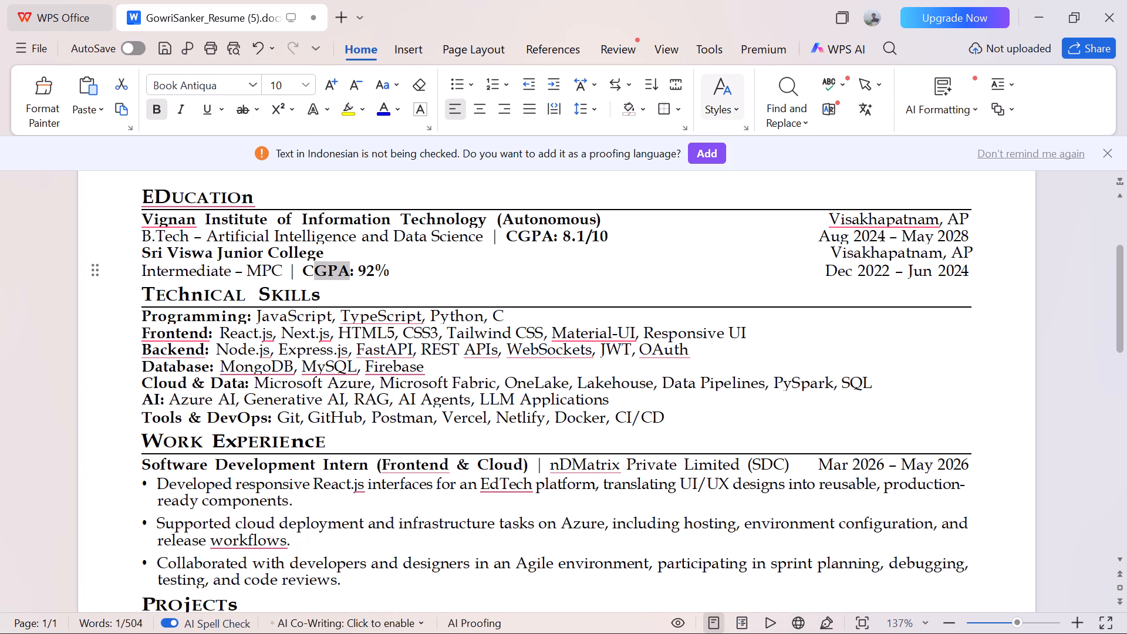
drag(310, 271, 305, 271)
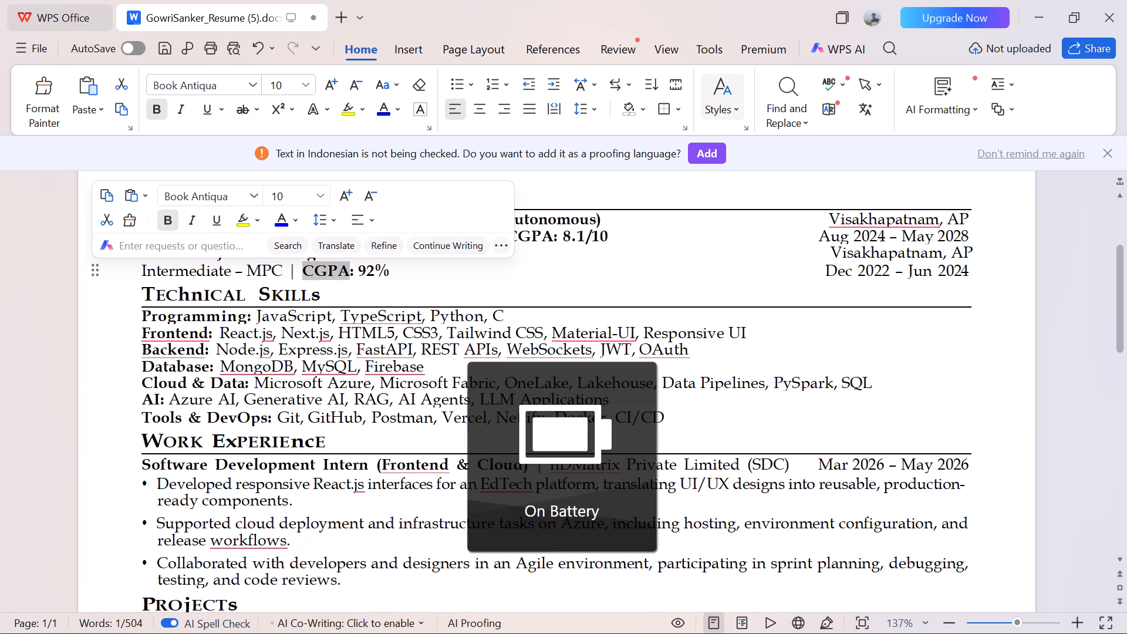
click(351, 272)
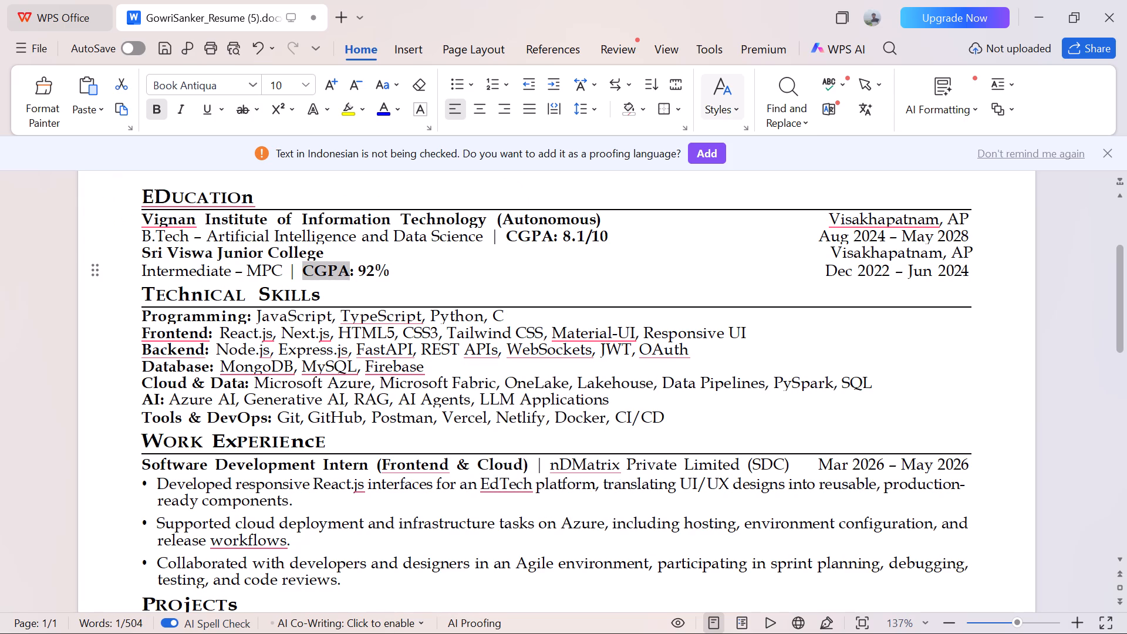
key(BackSpace)
key(BackSpace)
key(BackSpace)
key(BackSpace)
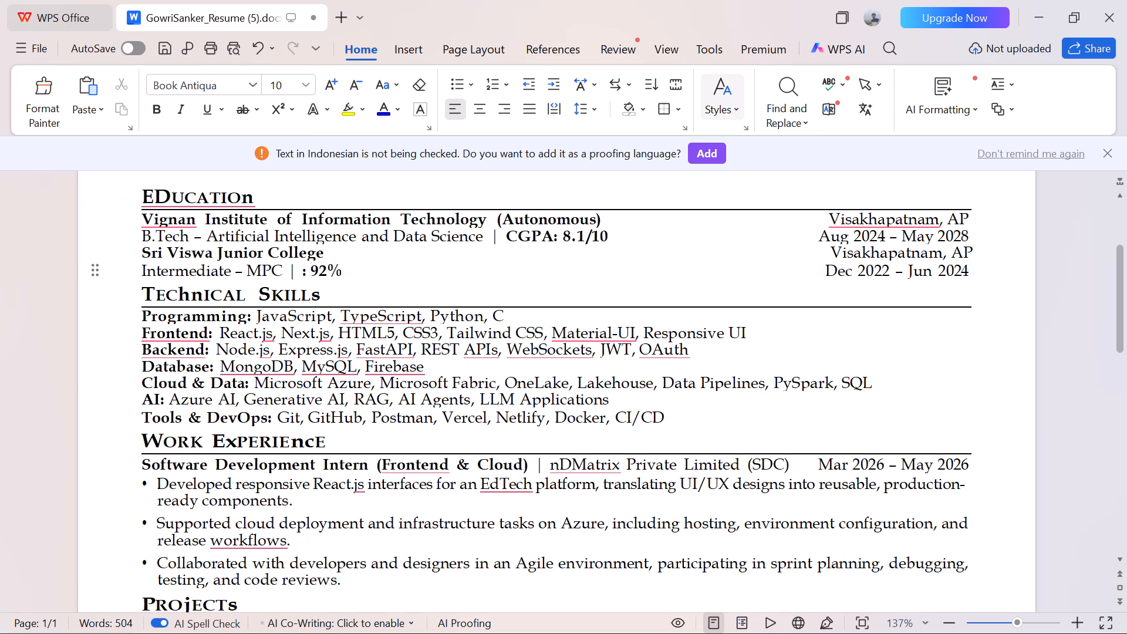
text(pe)
key(BackSpace)
key(BackSpace)
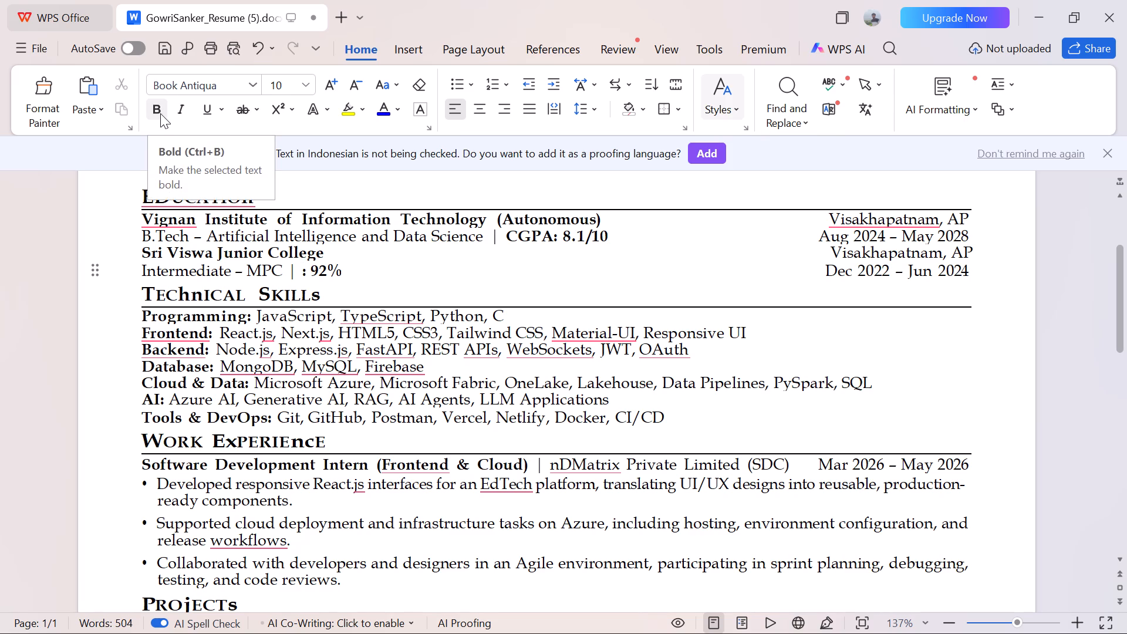
key(ctrl+b)
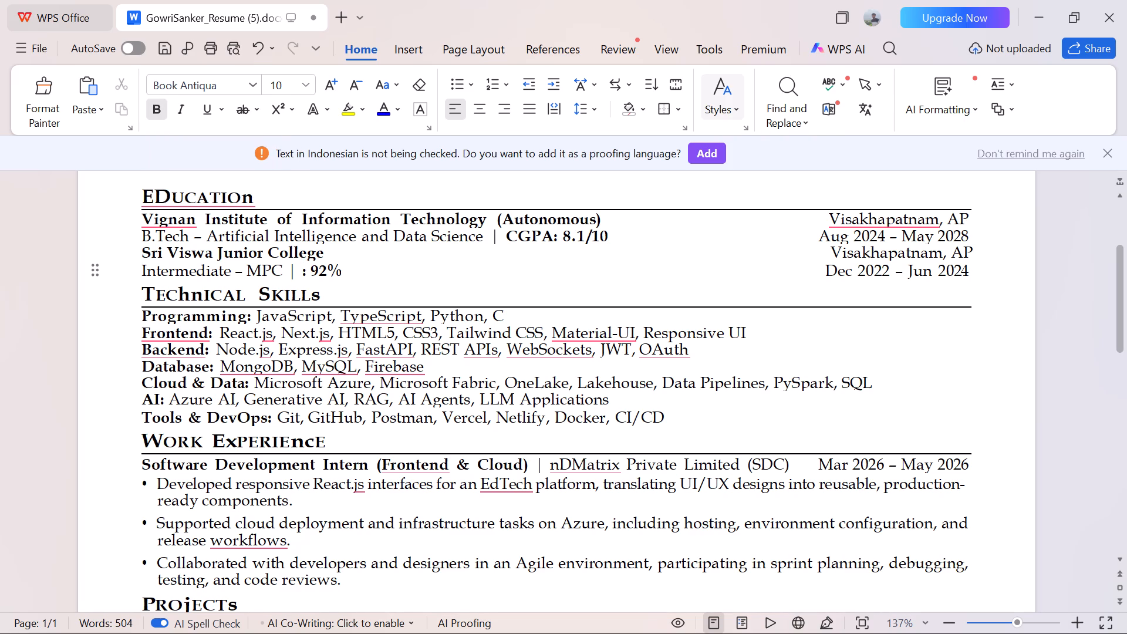
text(Percentage)
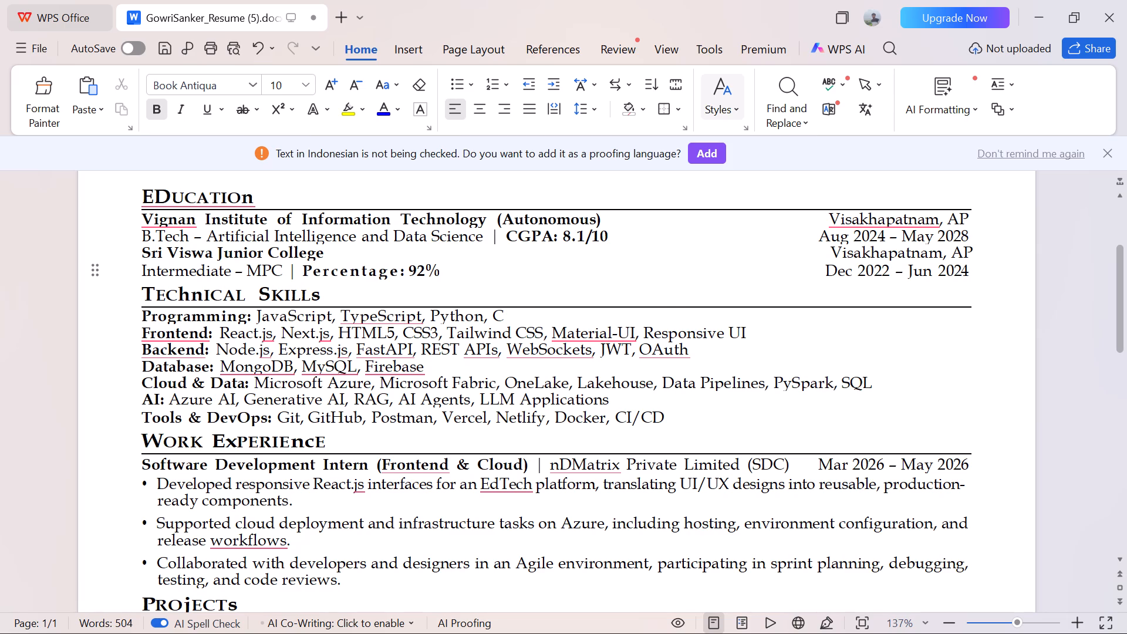
Remove TypeScript and its separating comma from the Programming line under Technical Skills.
scroll(357, 342, down, 1)
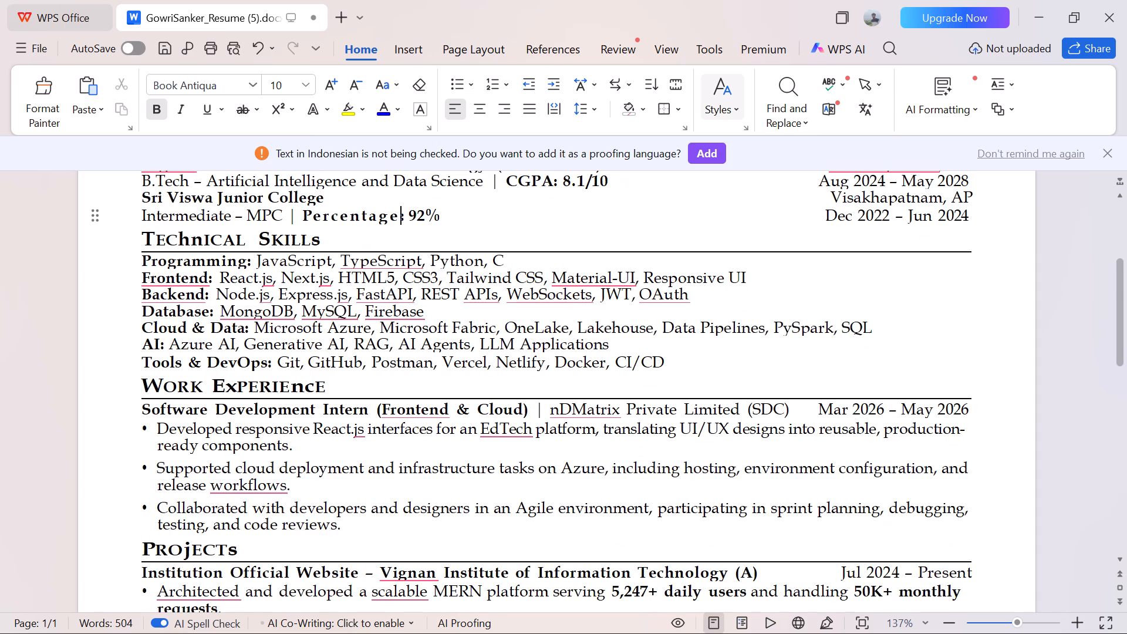
click(421, 260)
key(BackSpace)
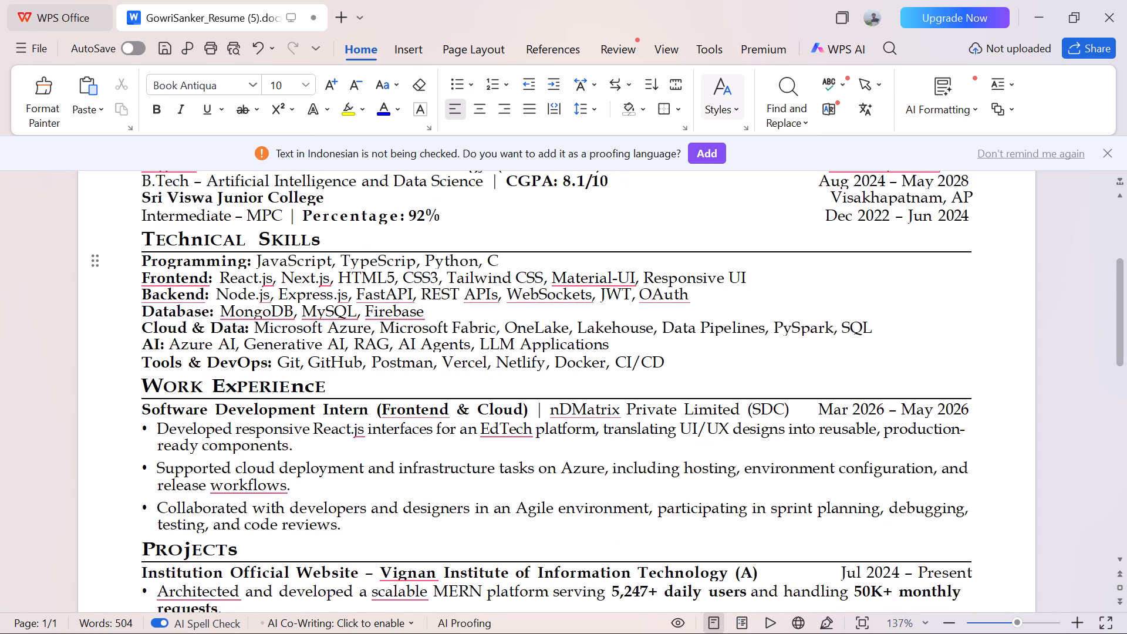
key(BackSpace)
key(BackSpace)
key(BackSpace)
key(BackSpace)
key(BackSpace)
key(BackSpace)
key(BackSpace)
key(BackSpace)
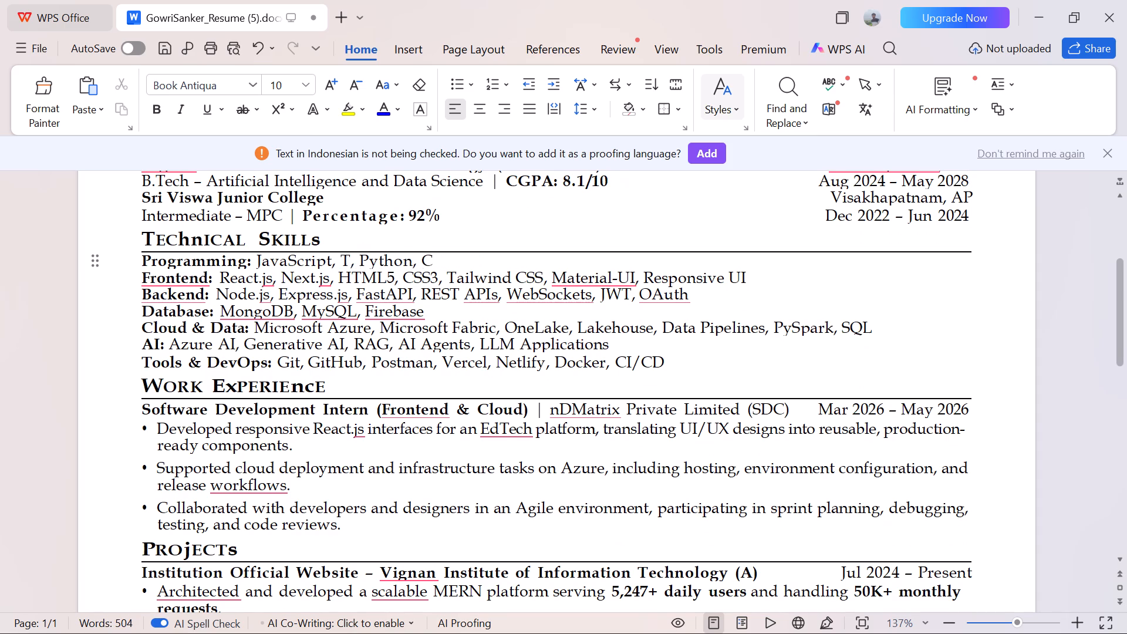
key(BackSpace)
key(BackSpace)
key(BackSpace)
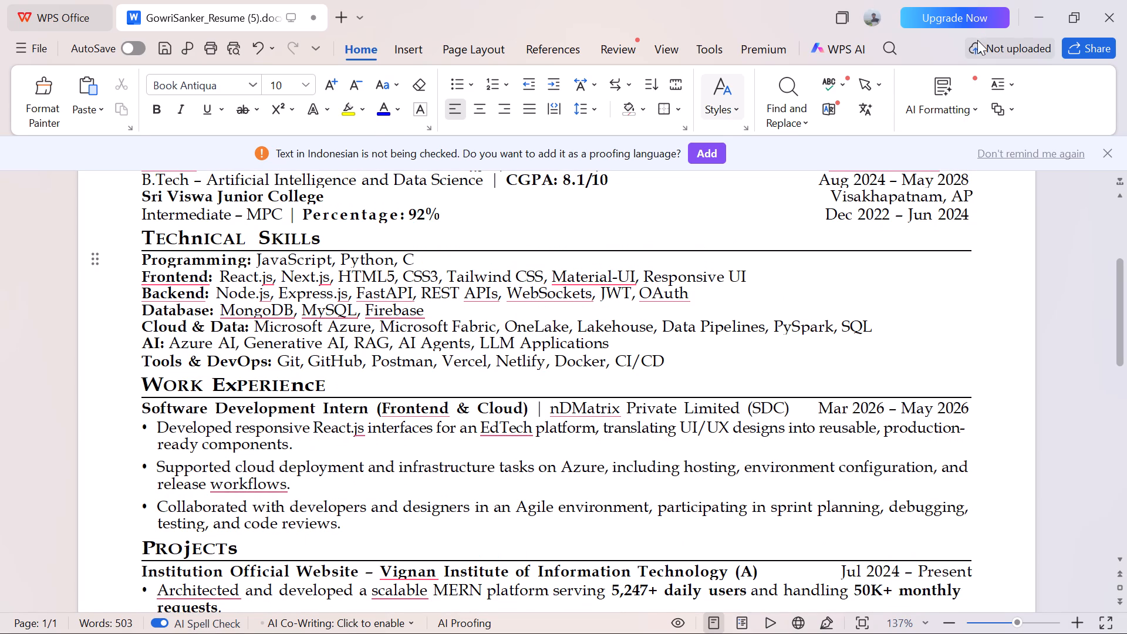
Upload the resume to the WPS cloud, saving the changes and choosing Auto-upload Opened Documents.
click(977, 48)
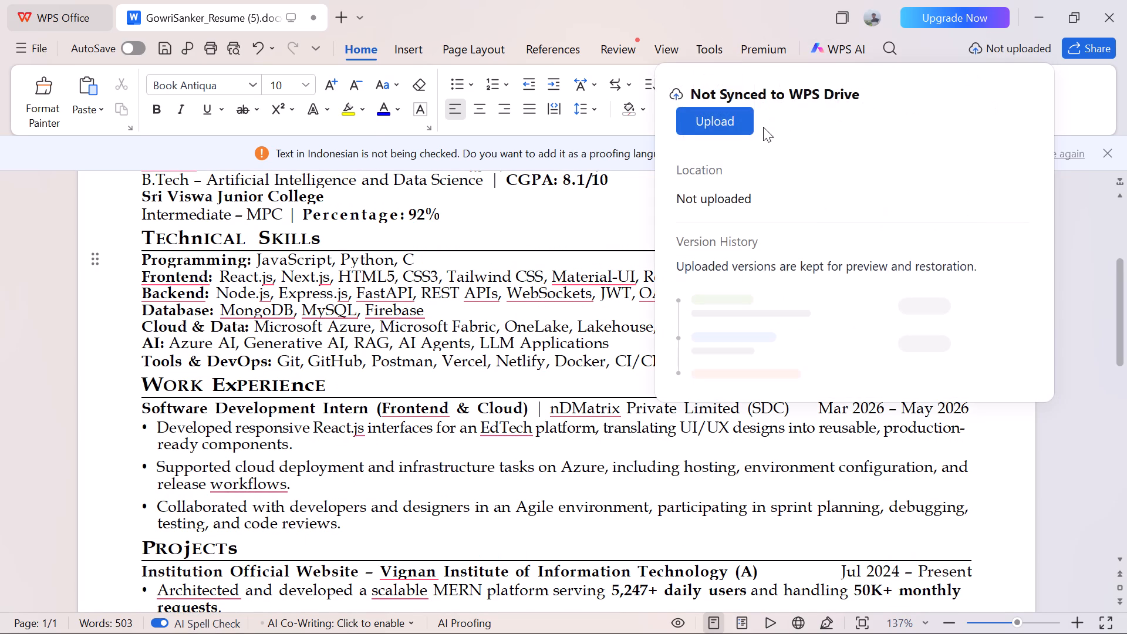
click(723, 128)
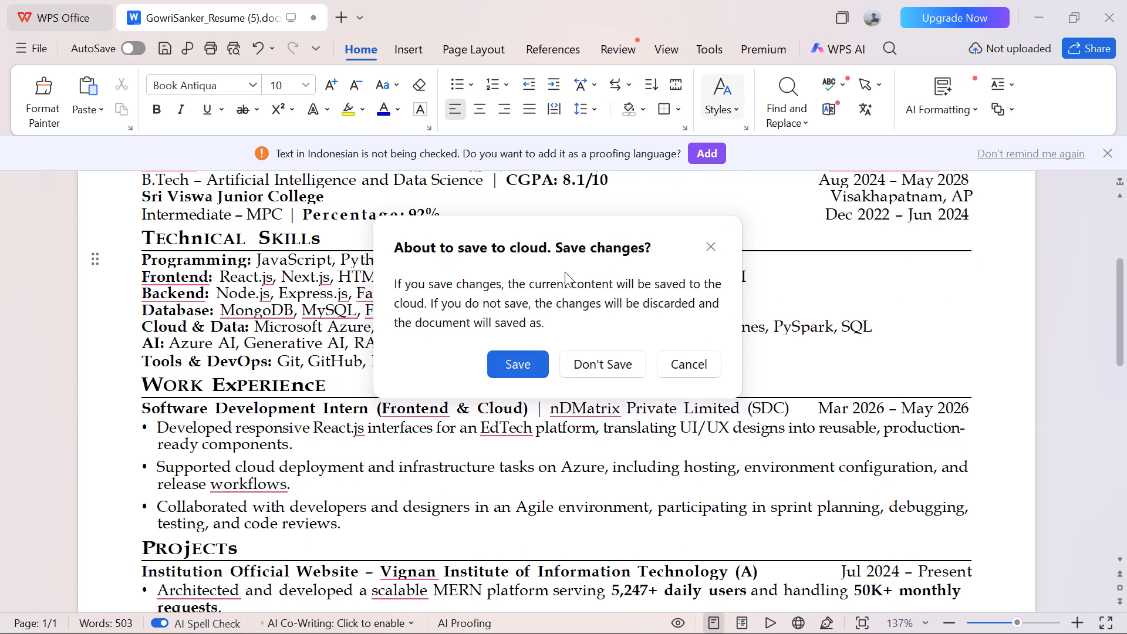
click(525, 359)
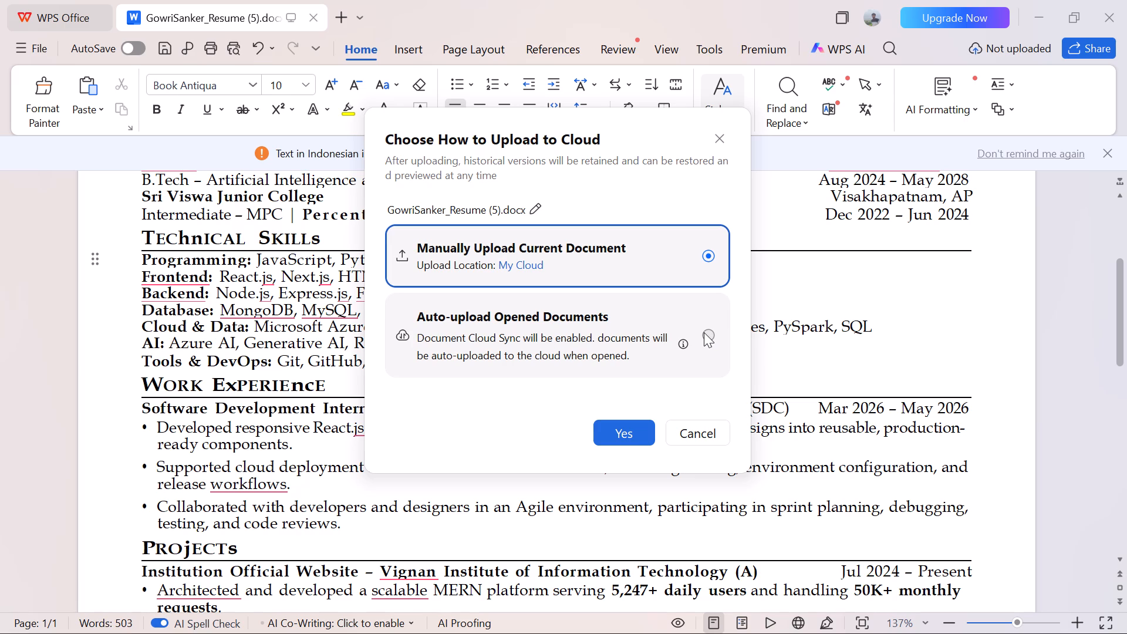
click(664, 349)
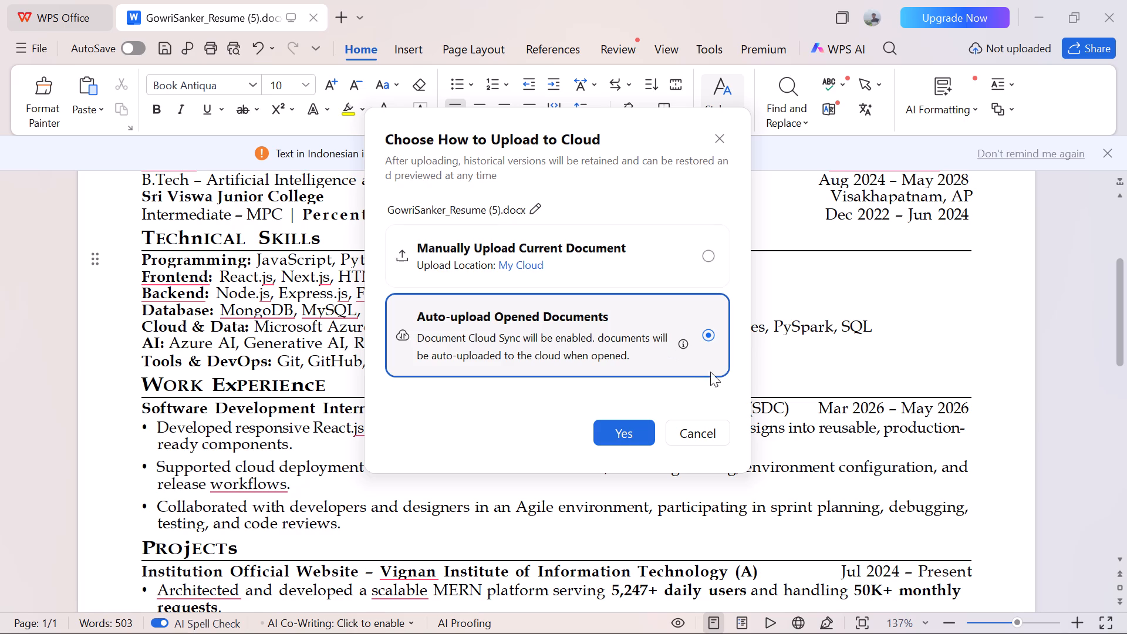
click(615, 419)
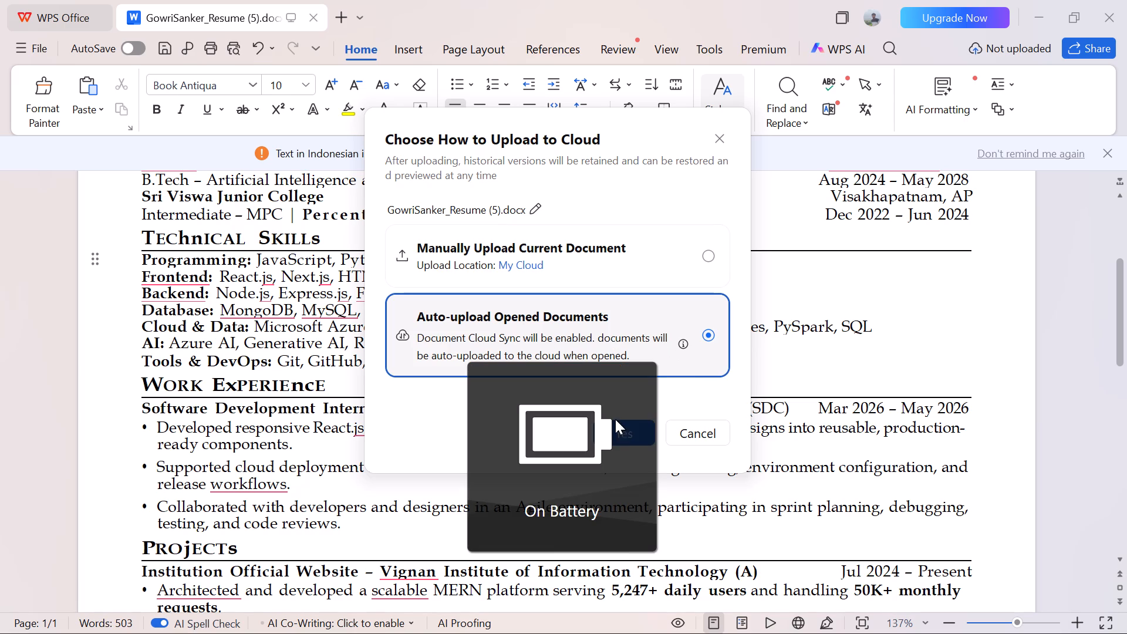
click(633, 430)
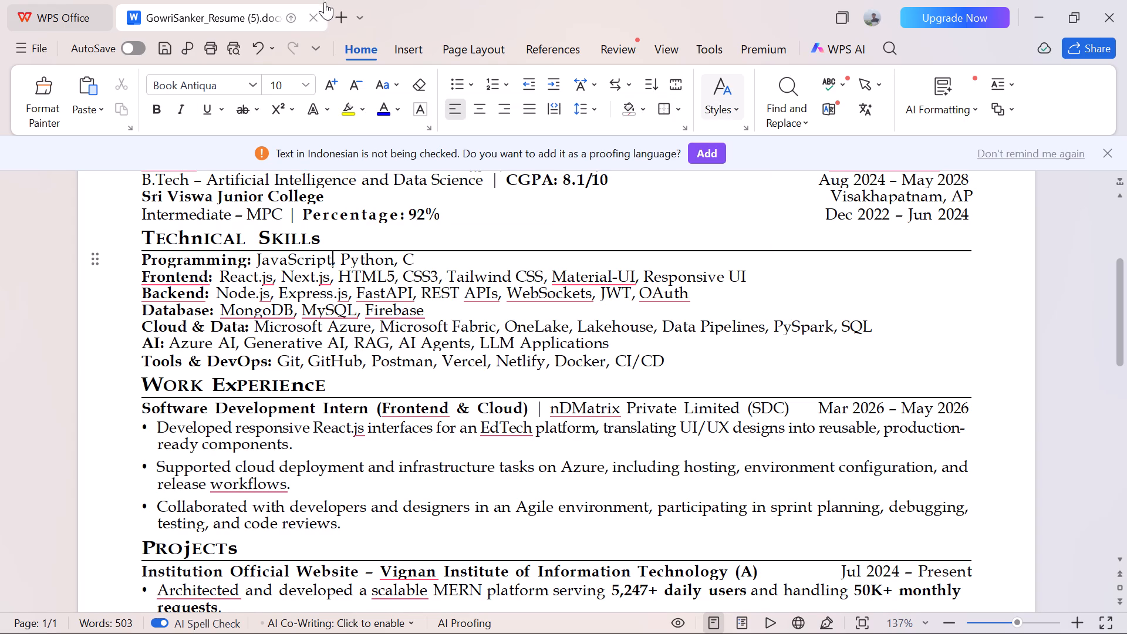
Save the resume document.
key(ctrl+s)
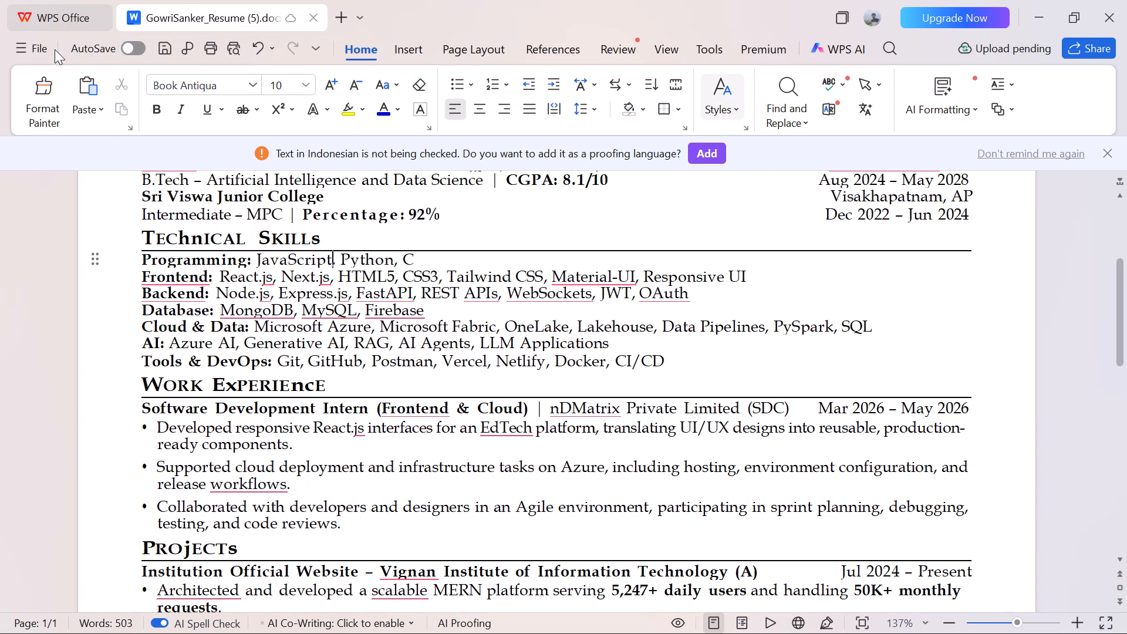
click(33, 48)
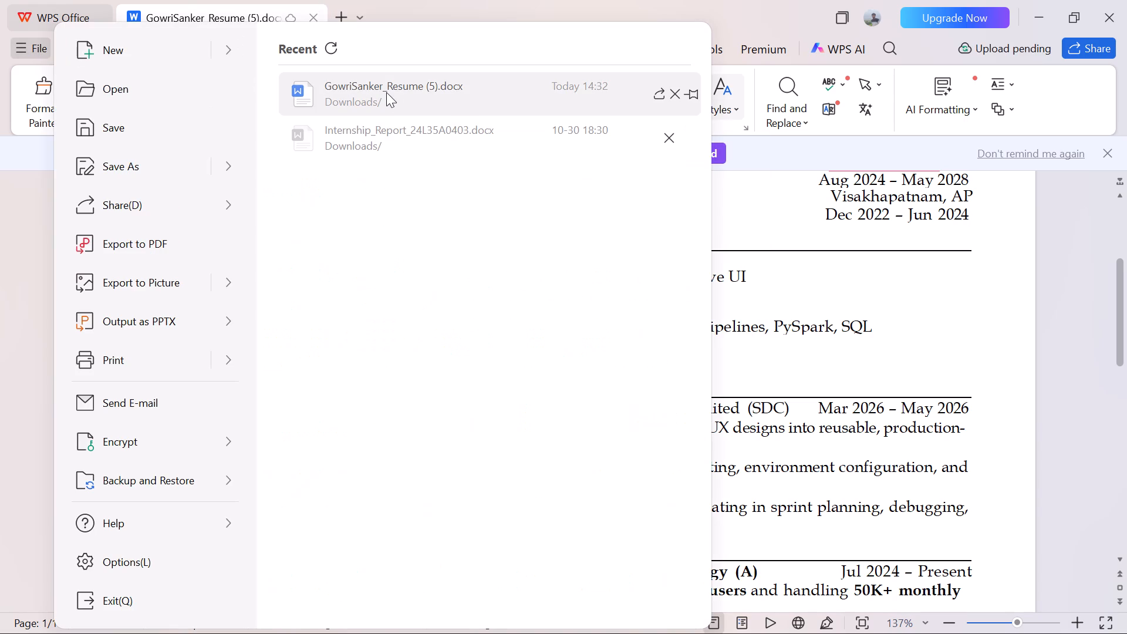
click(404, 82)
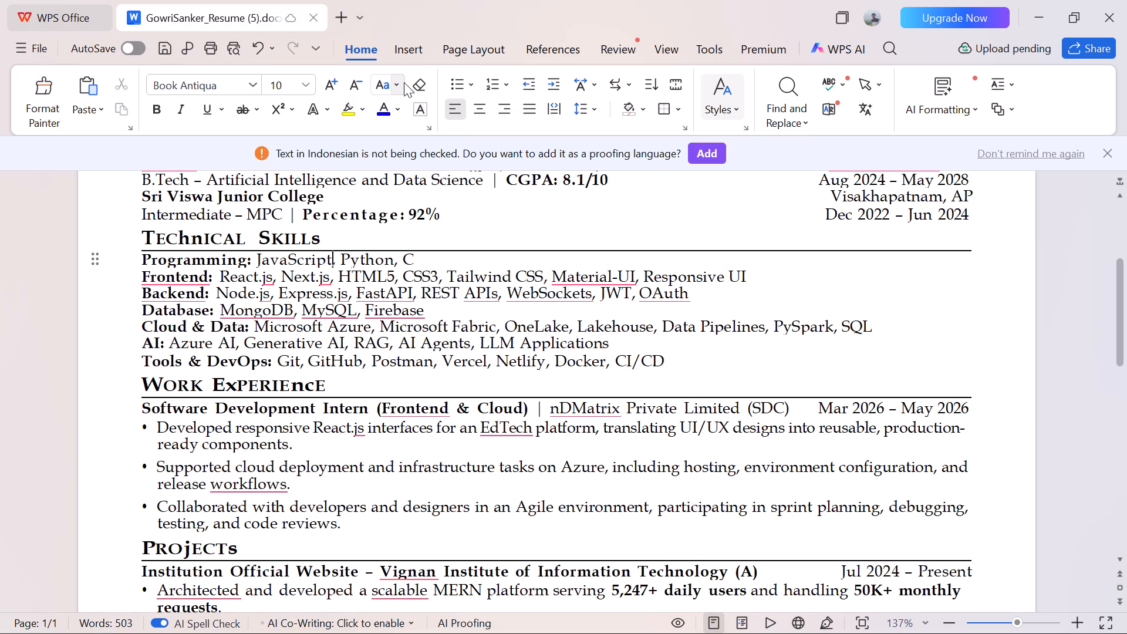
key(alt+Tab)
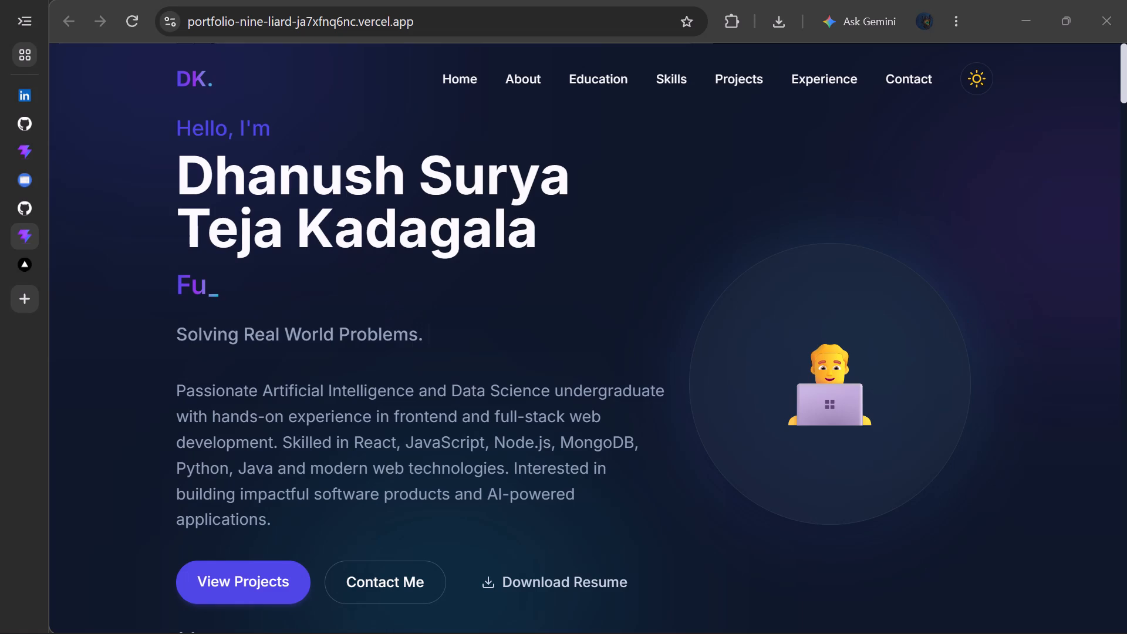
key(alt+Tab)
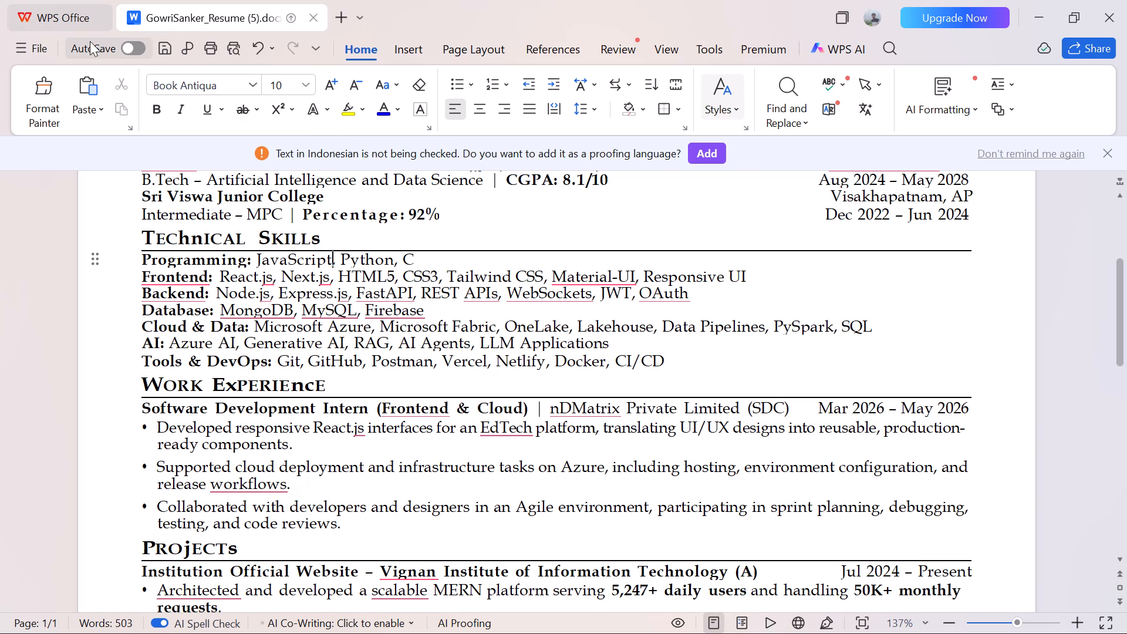
Turn on AutoSave for the resume and save the document.
click(129, 49)
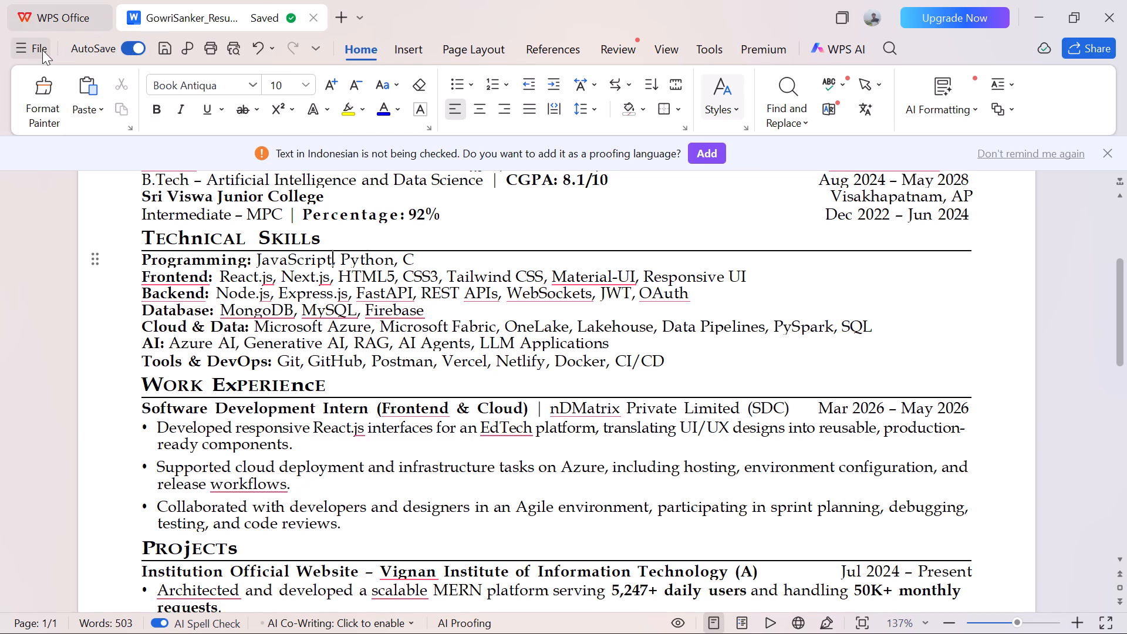
click(41, 50)
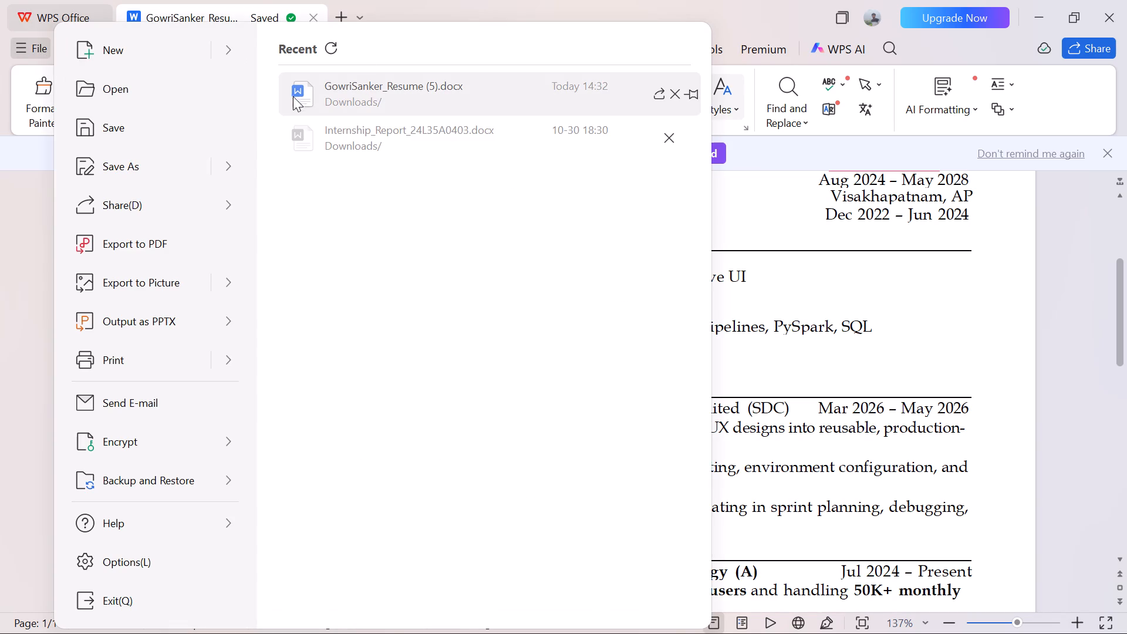
click(177, 132)
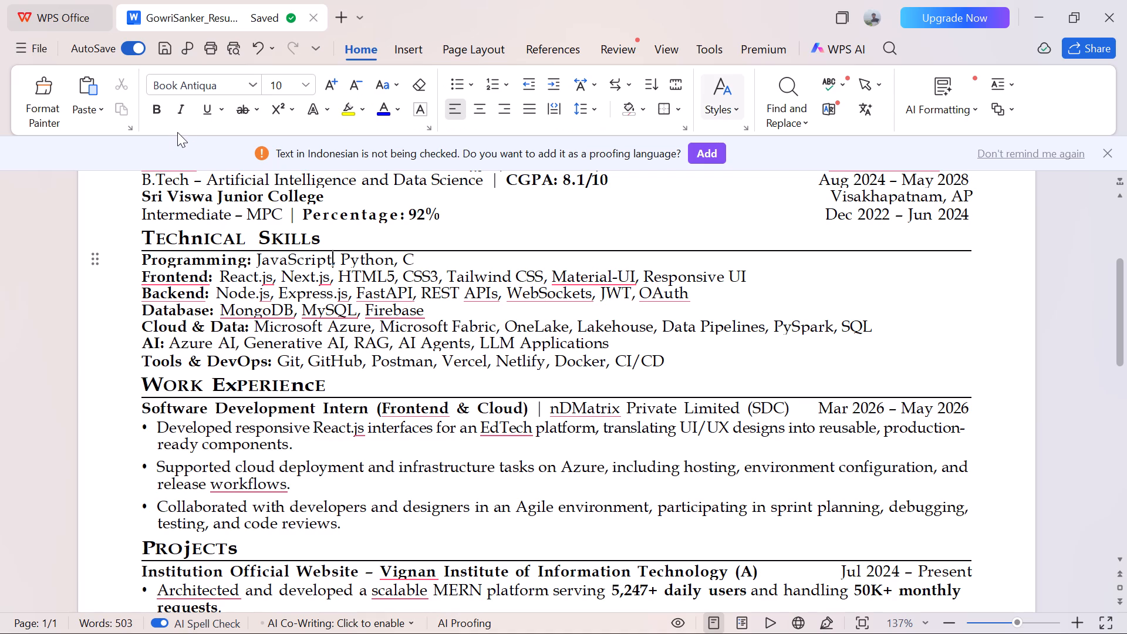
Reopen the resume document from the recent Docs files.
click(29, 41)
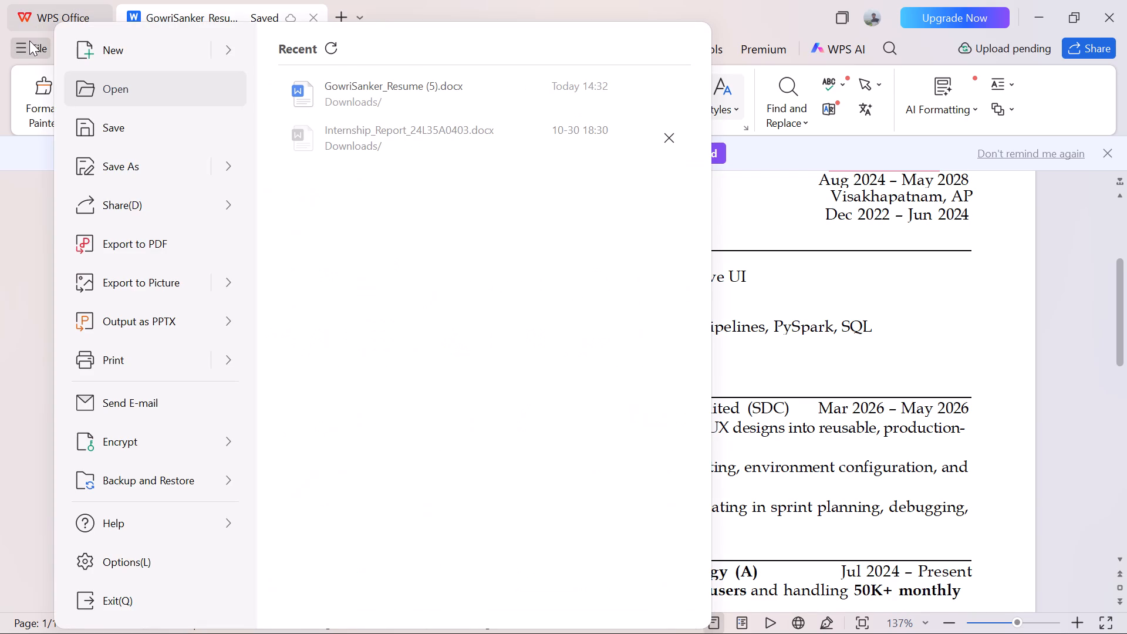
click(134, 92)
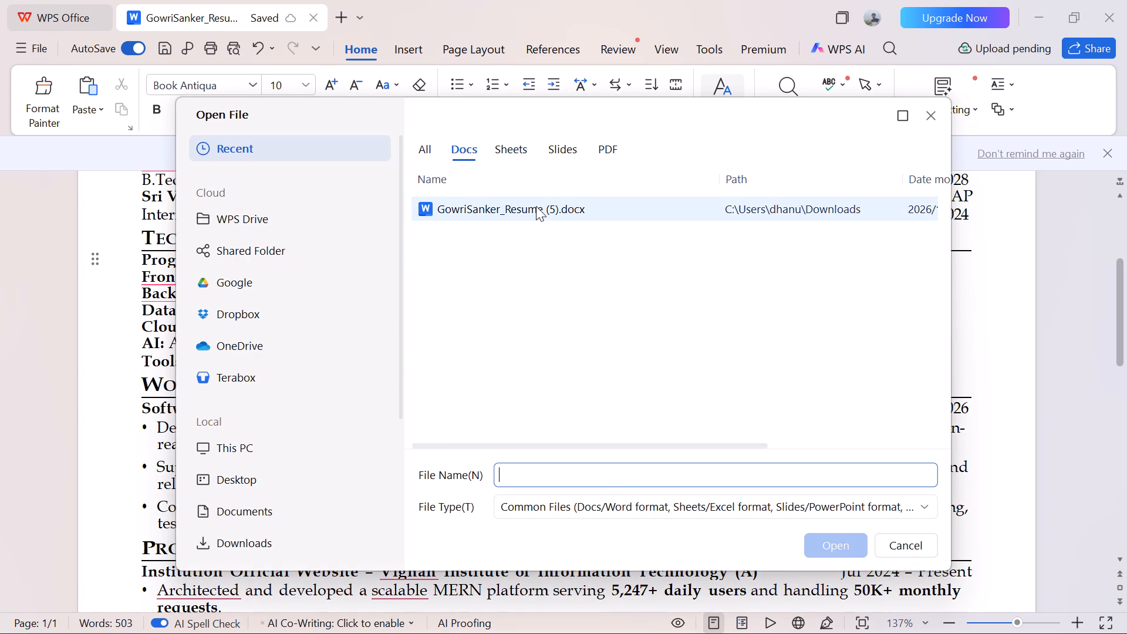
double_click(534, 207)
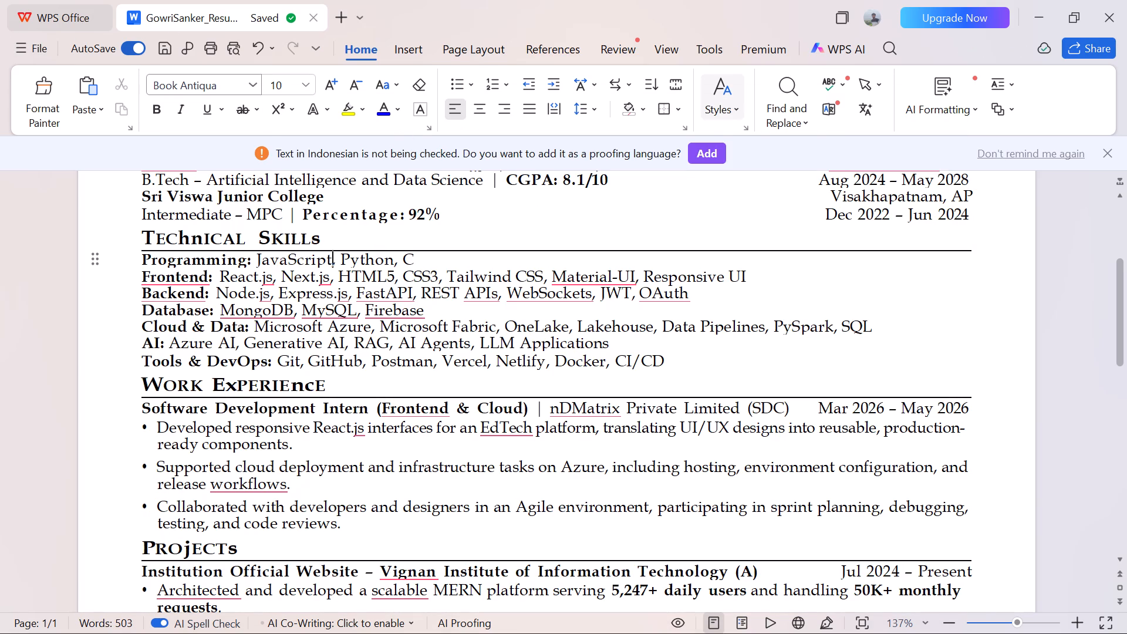
Bring up the Open File dialog at full size and look for the resume among the recent files and in the Downloads folder.
click(32, 42)
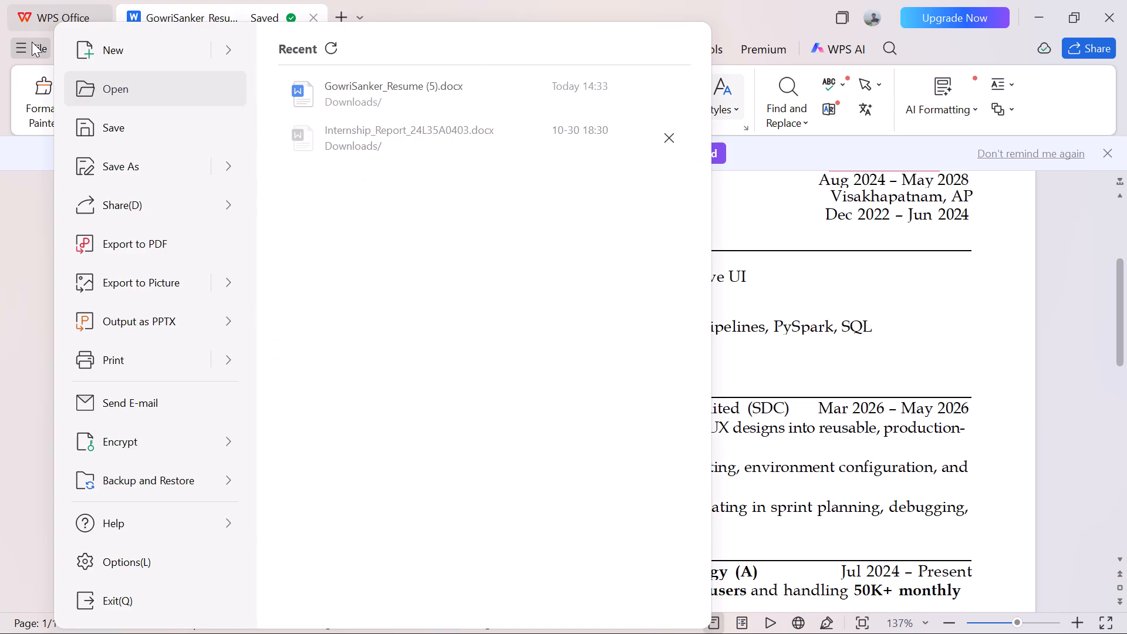
click(181, 90)
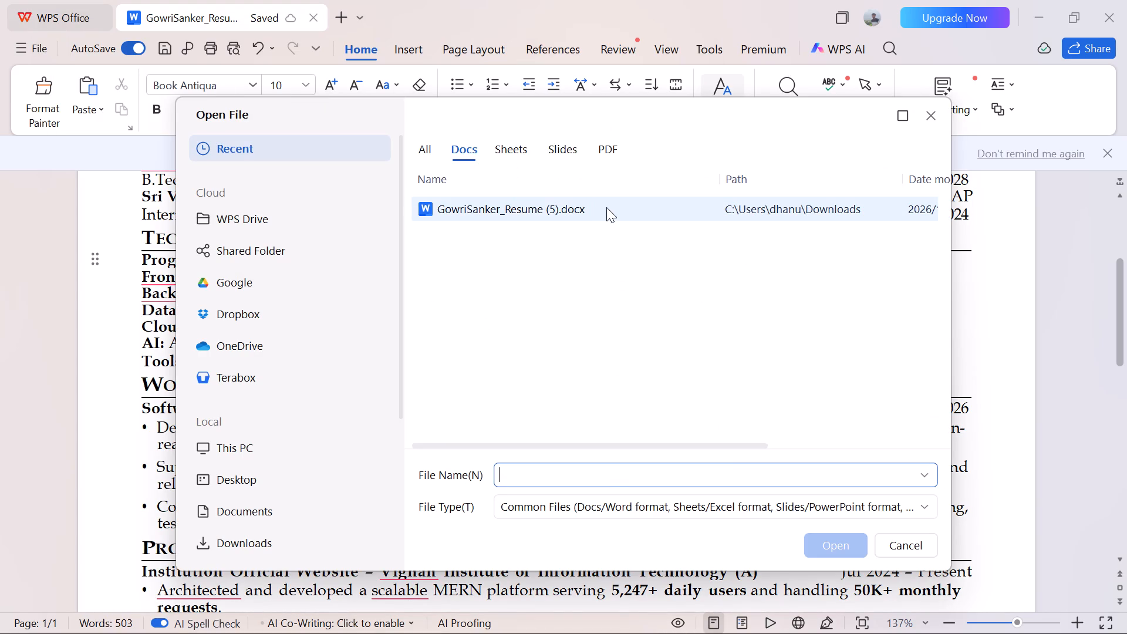
click(606, 207)
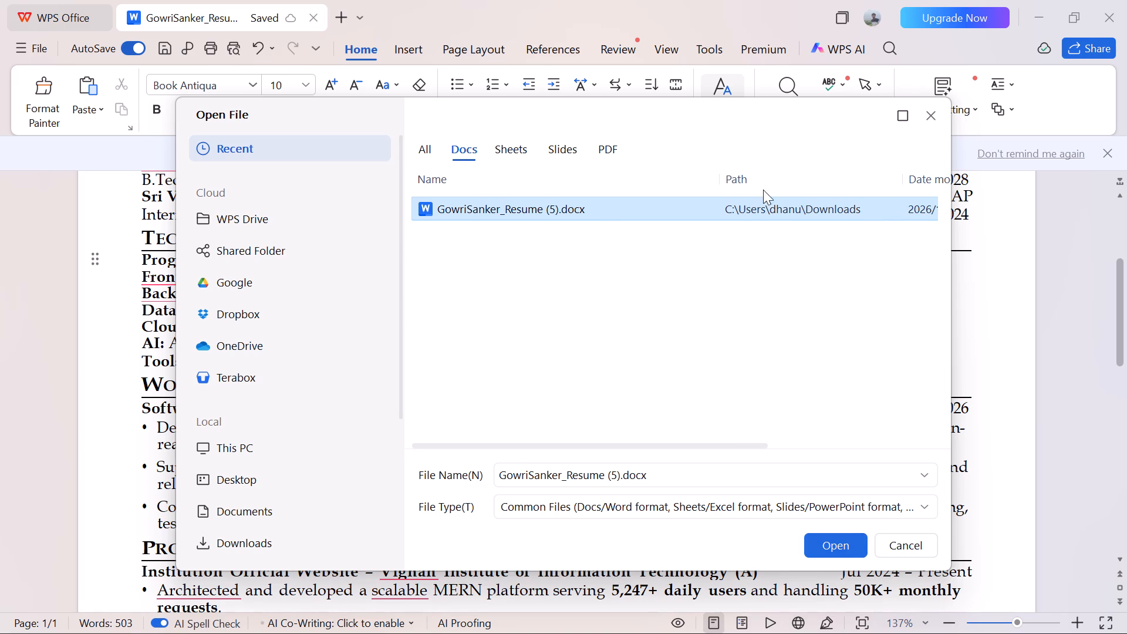
click(896, 112)
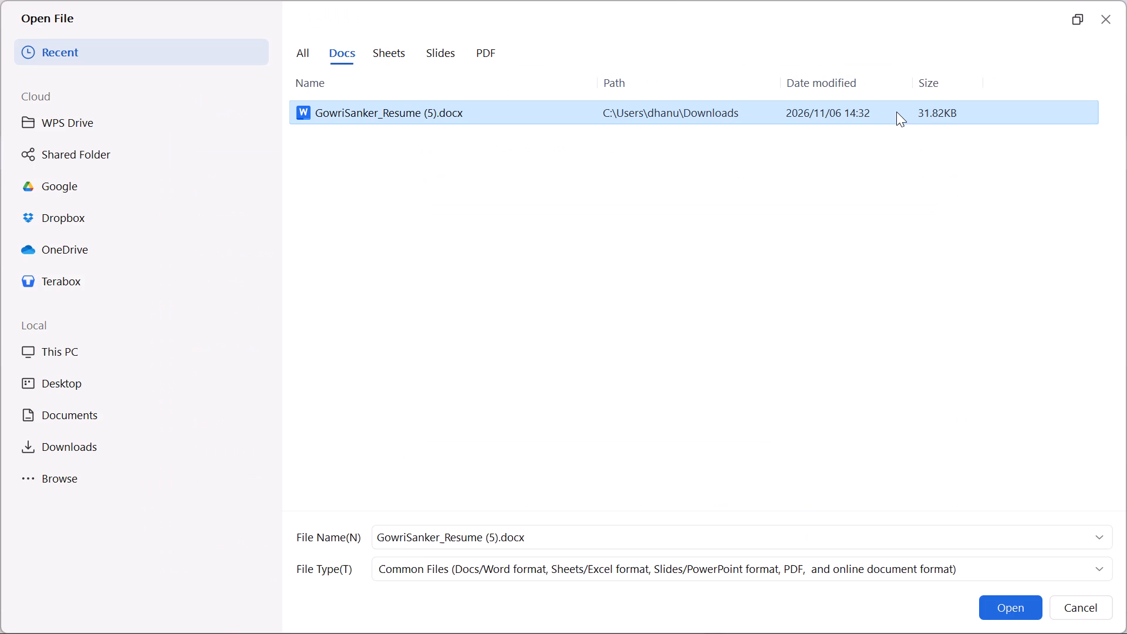
right_click(527, 120)
right_click(521, 119)
right_click(491, 107)
click(39, 456)
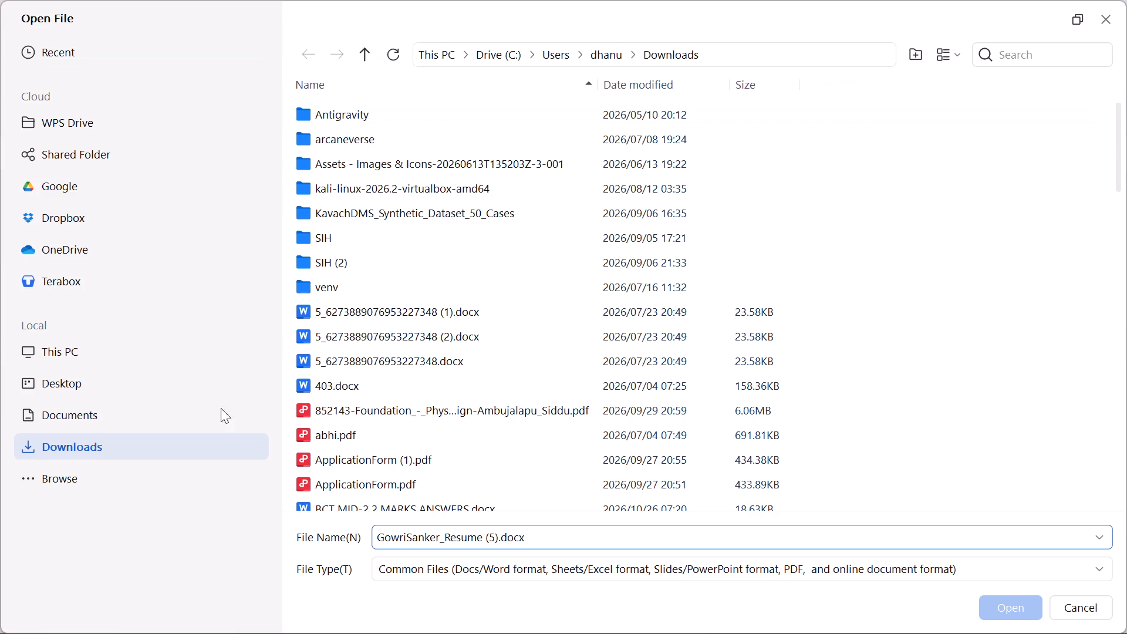
scroll(490, 428, down, 1)
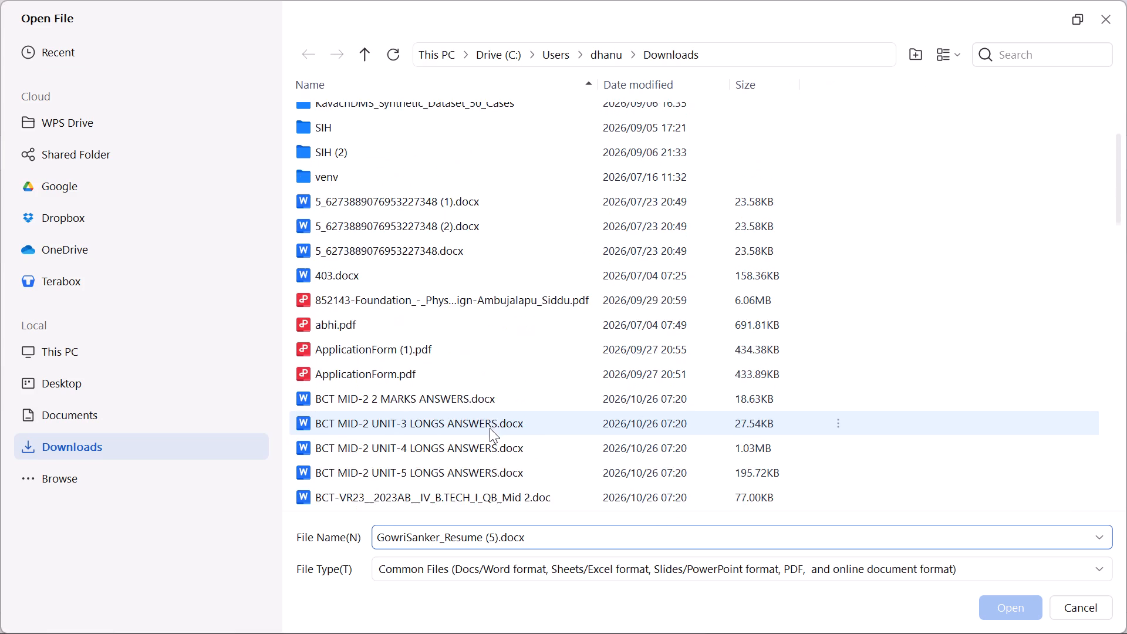
scroll(490, 428, down, 4)
scroll(490, 428, up, 3)
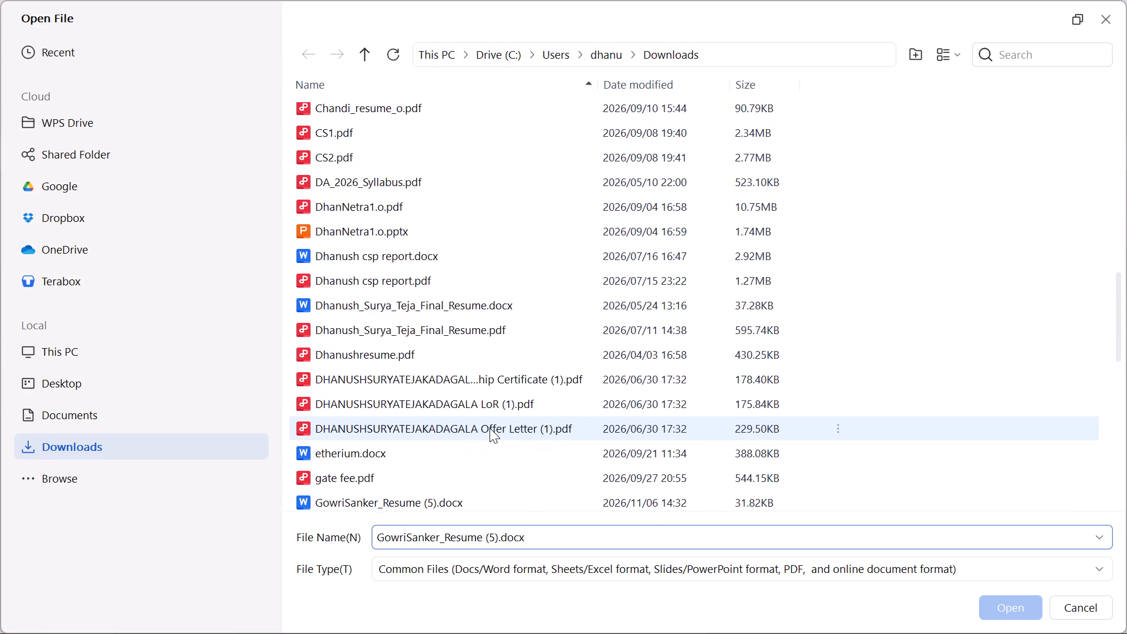
scroll(490, 428, up, 6)
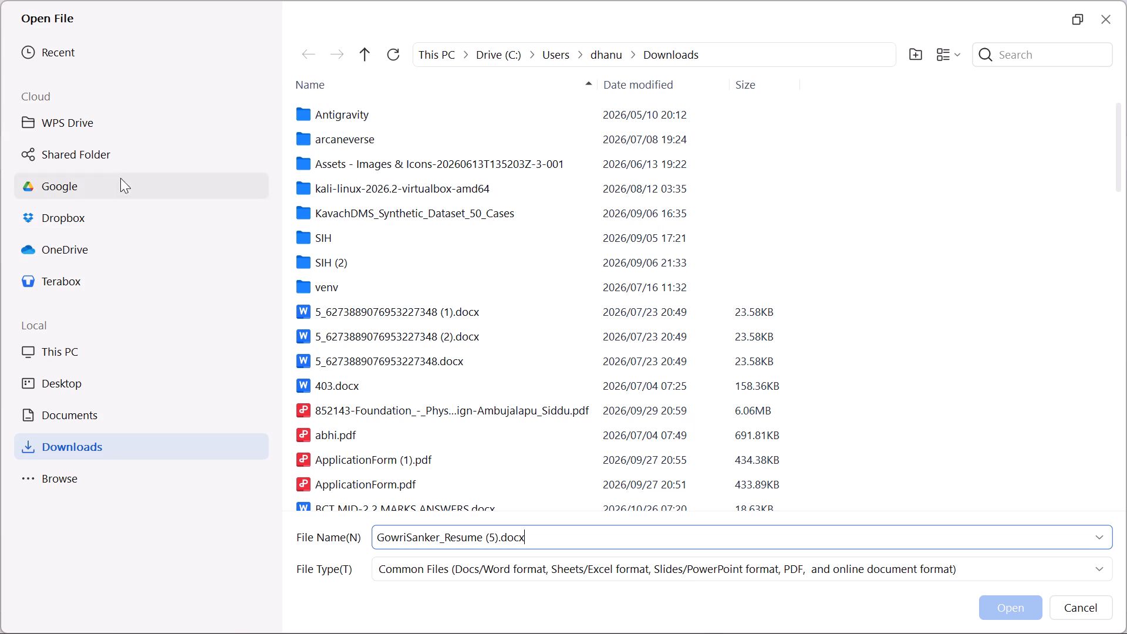
scroll(222, 383, up, 5)
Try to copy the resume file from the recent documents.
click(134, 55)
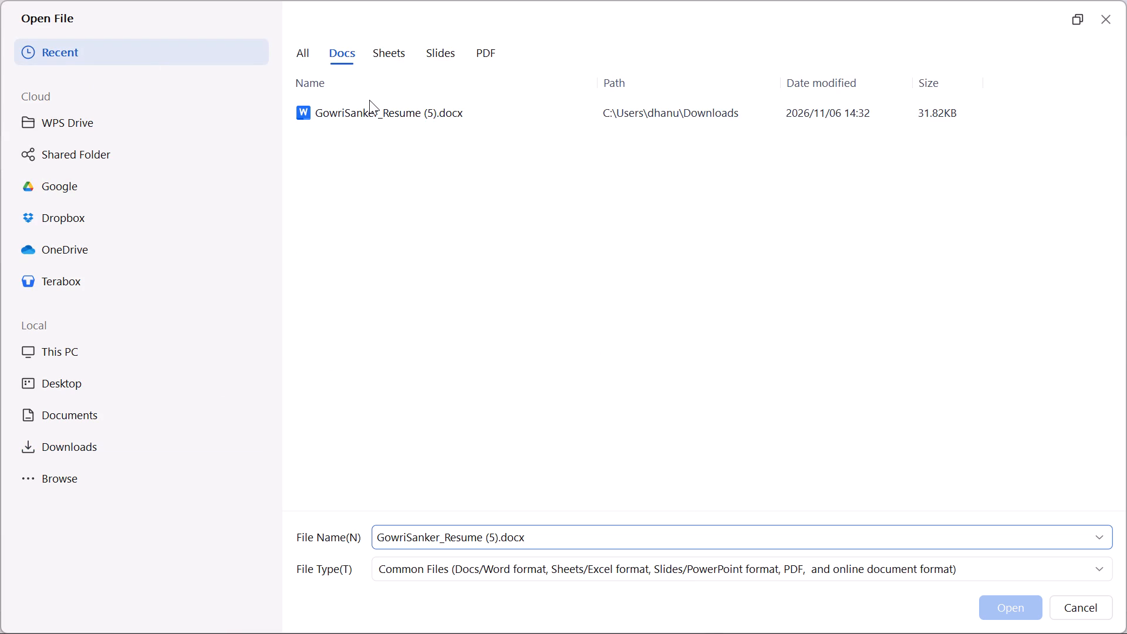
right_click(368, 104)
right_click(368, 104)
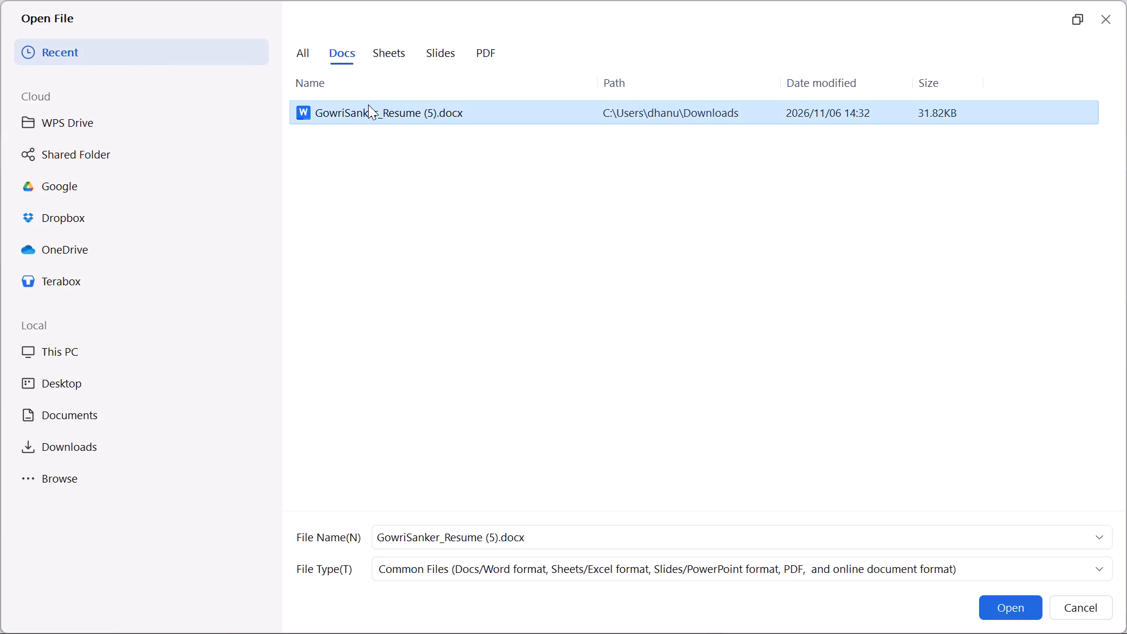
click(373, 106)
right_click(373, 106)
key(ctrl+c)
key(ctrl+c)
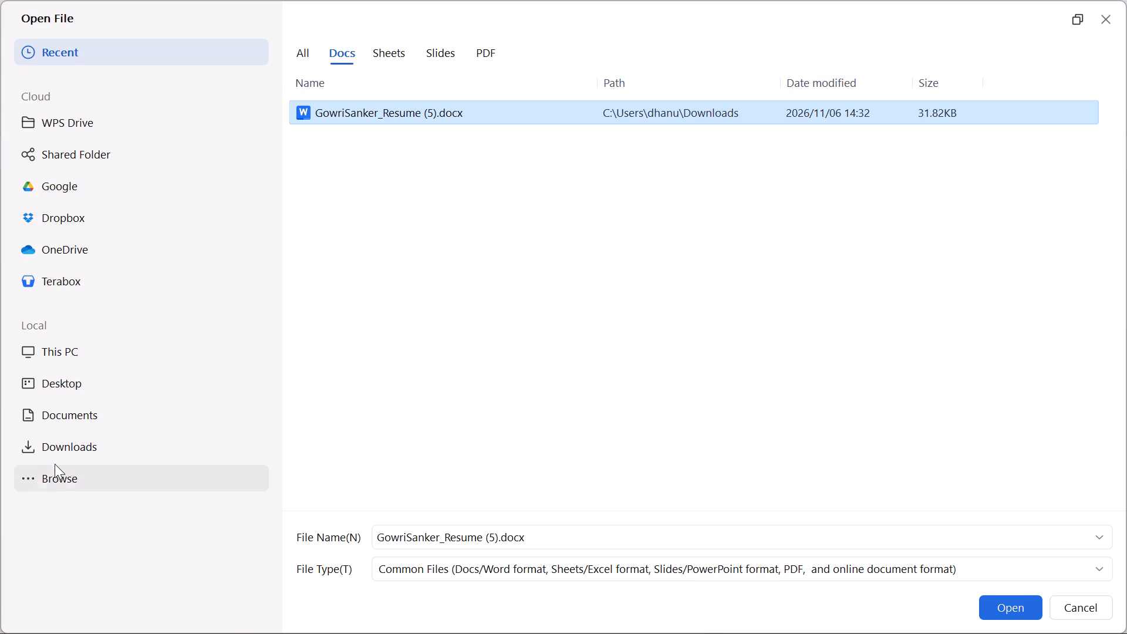
Look through the whole Downloads folder for resume files and check the available file type filters.
click(55, 454)
scroll(468, 422, down, 3)
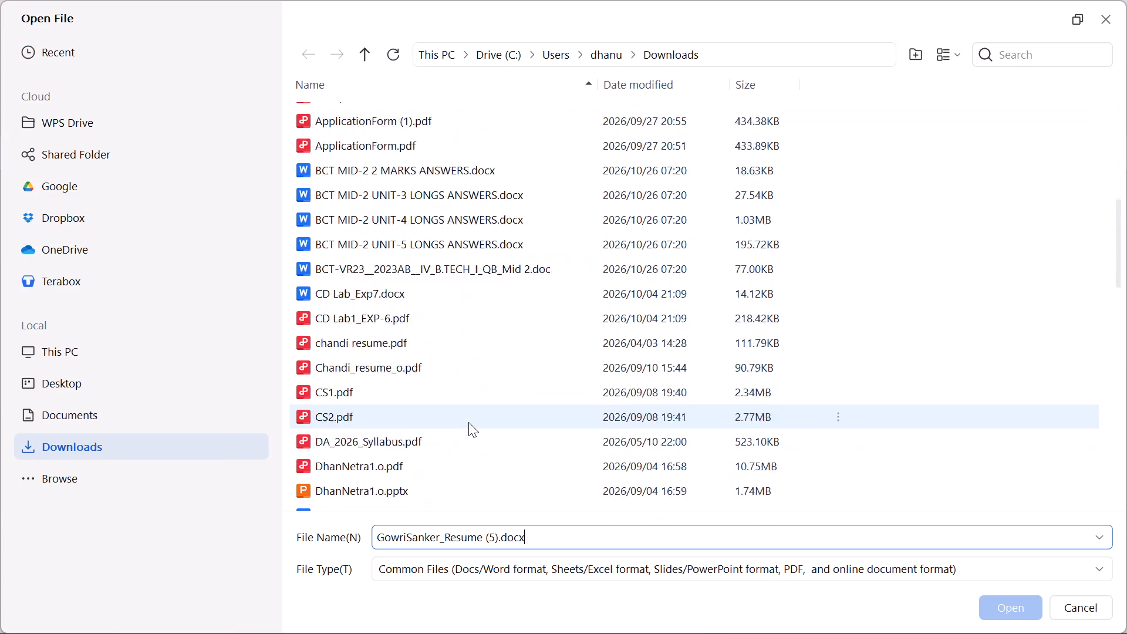
scroll(468, 422, down, 6)
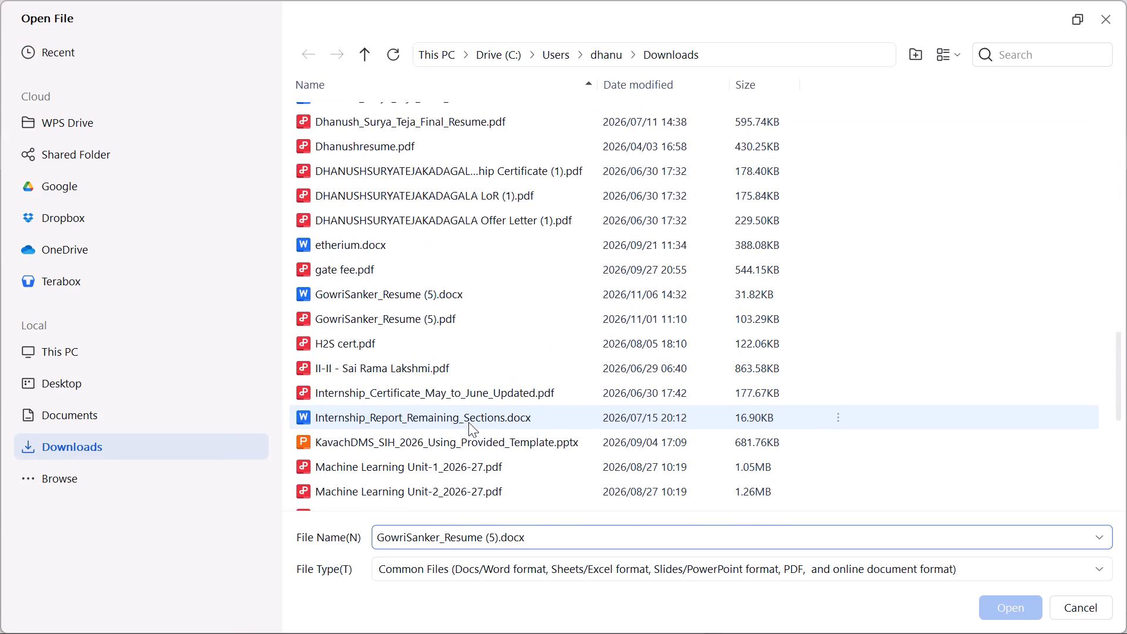
scroll(468, 422, down, 2)
scroll(468, 422, down, 20)
scroll(468, 422, down, 3)
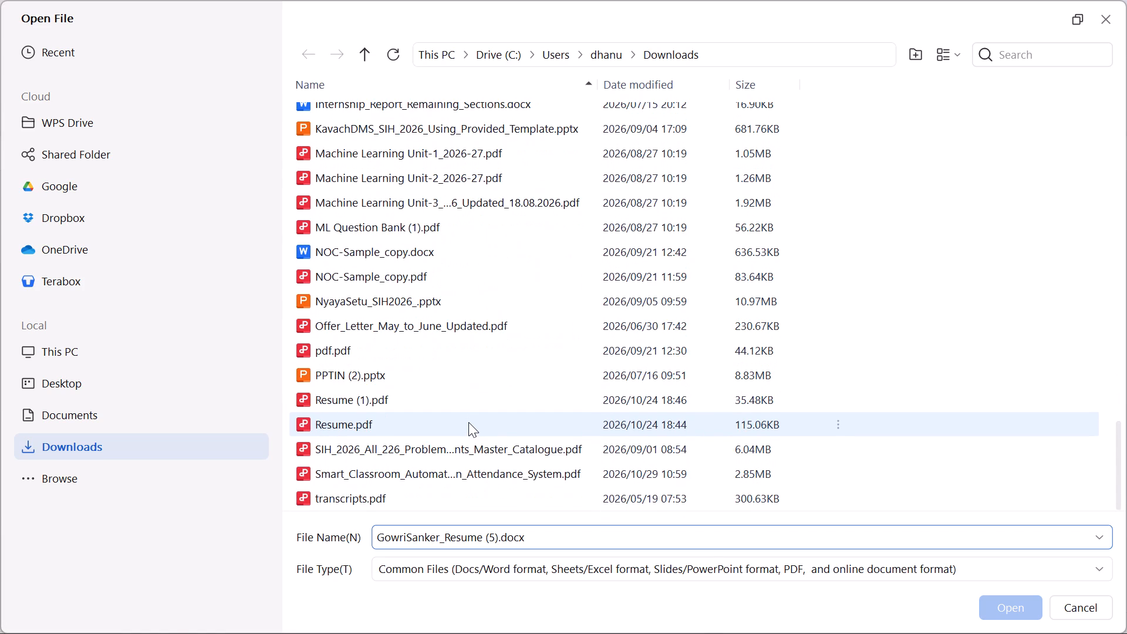
scroll(468, 422, down, 5)
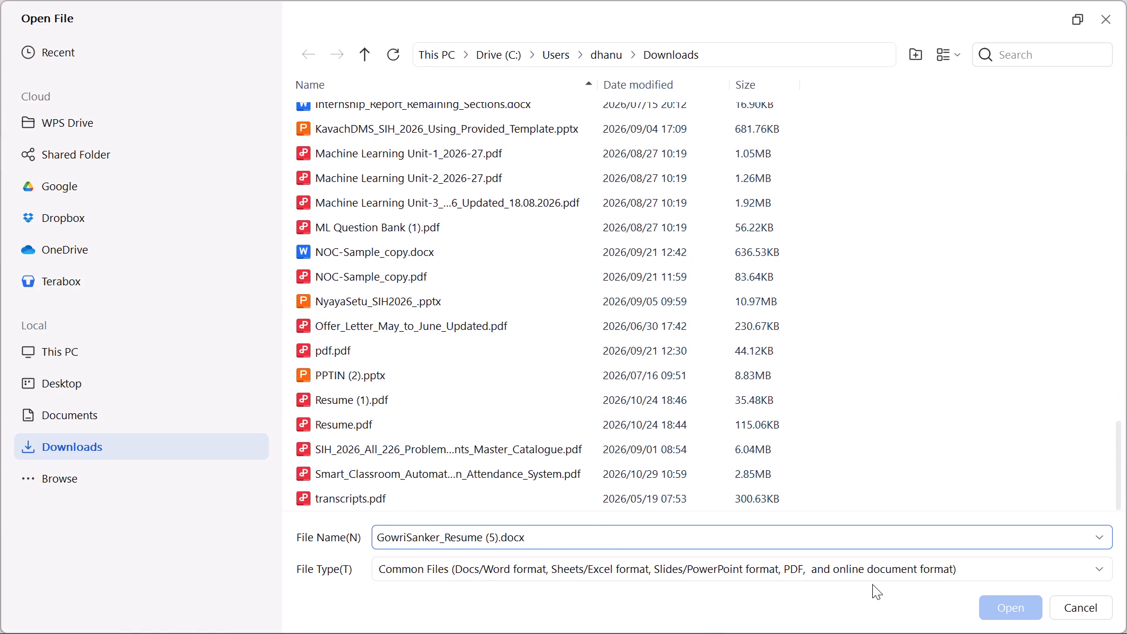
click(983, 572)
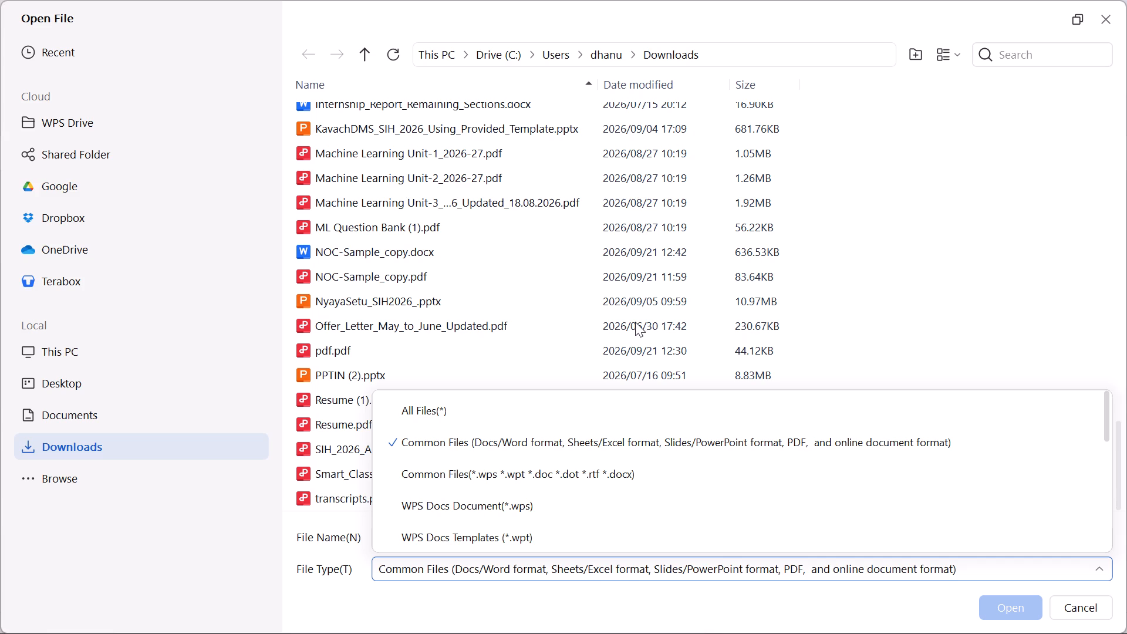
Browse the computer's folders to check the Desktop contents, and close the file dialog without opening anything.
click(80, 493)
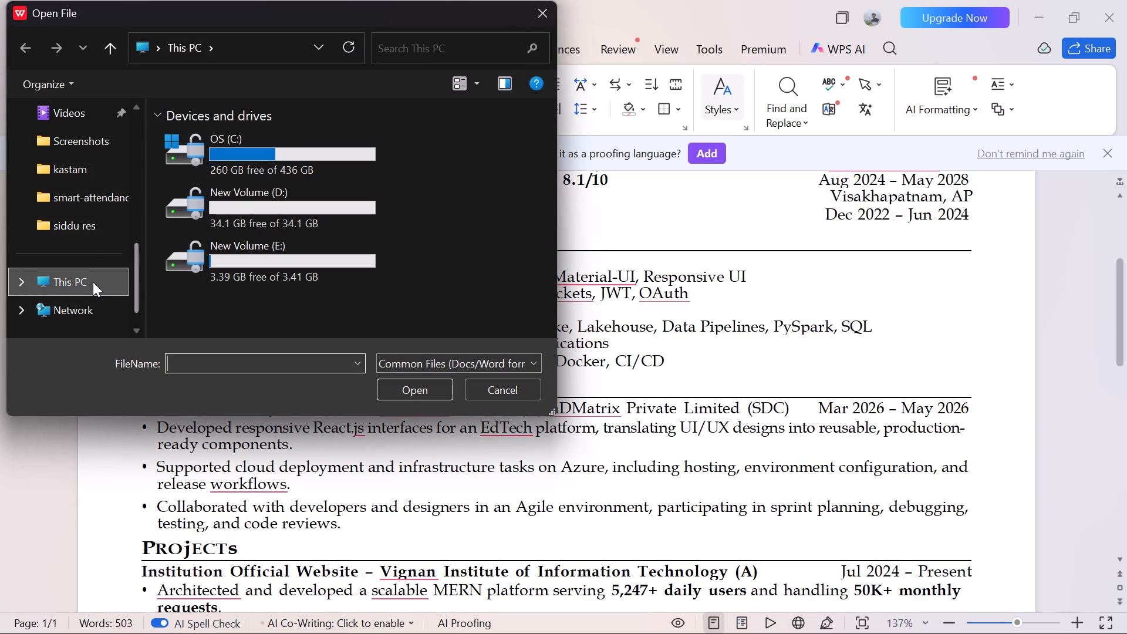
scroll(90, 259, up, 2)
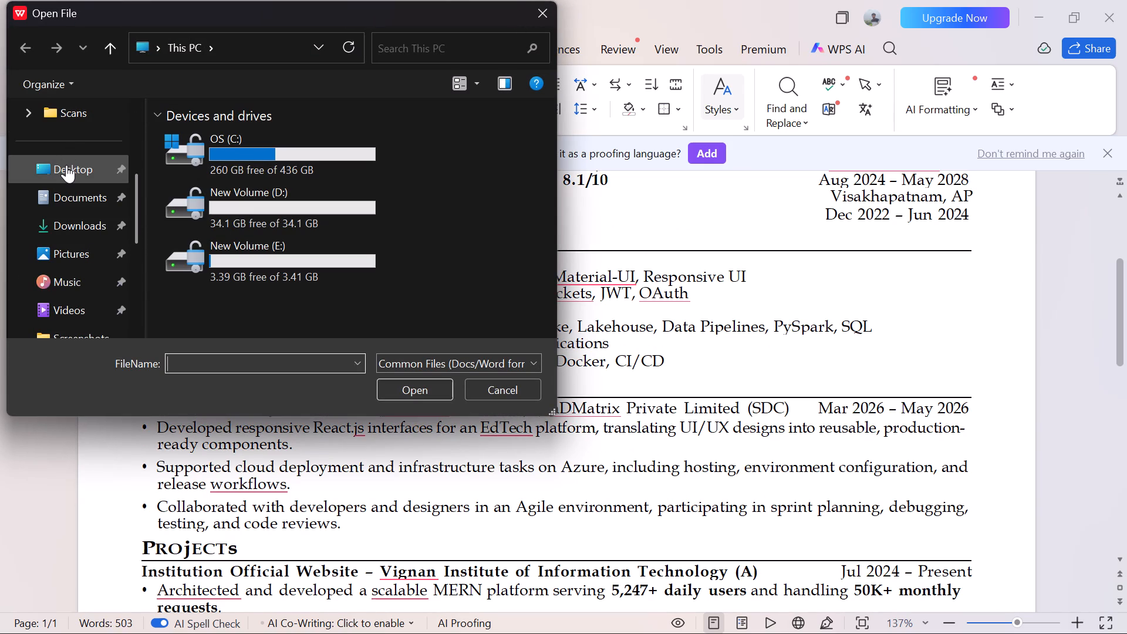
double_click(66, 165)
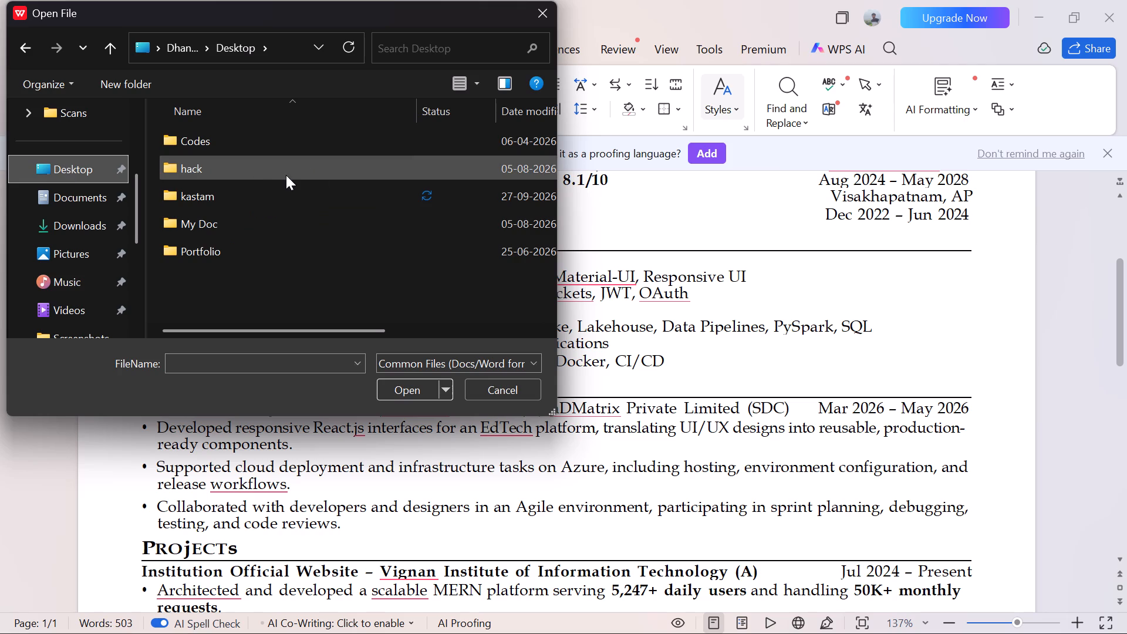
click(546, 14)
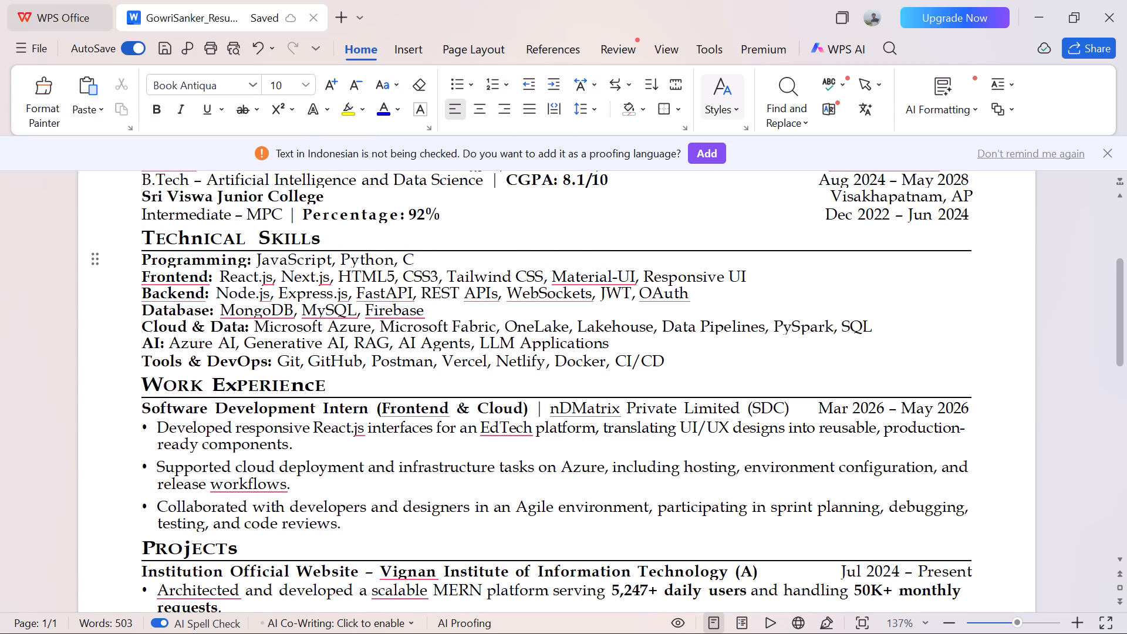
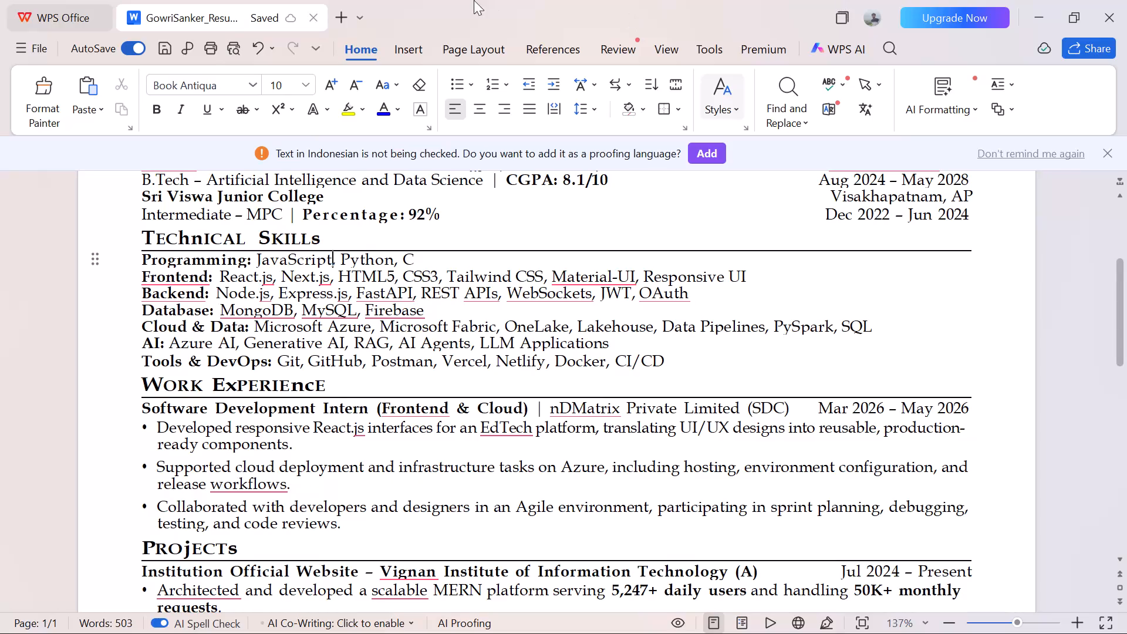
Save the edited resume.
click(160, 46)
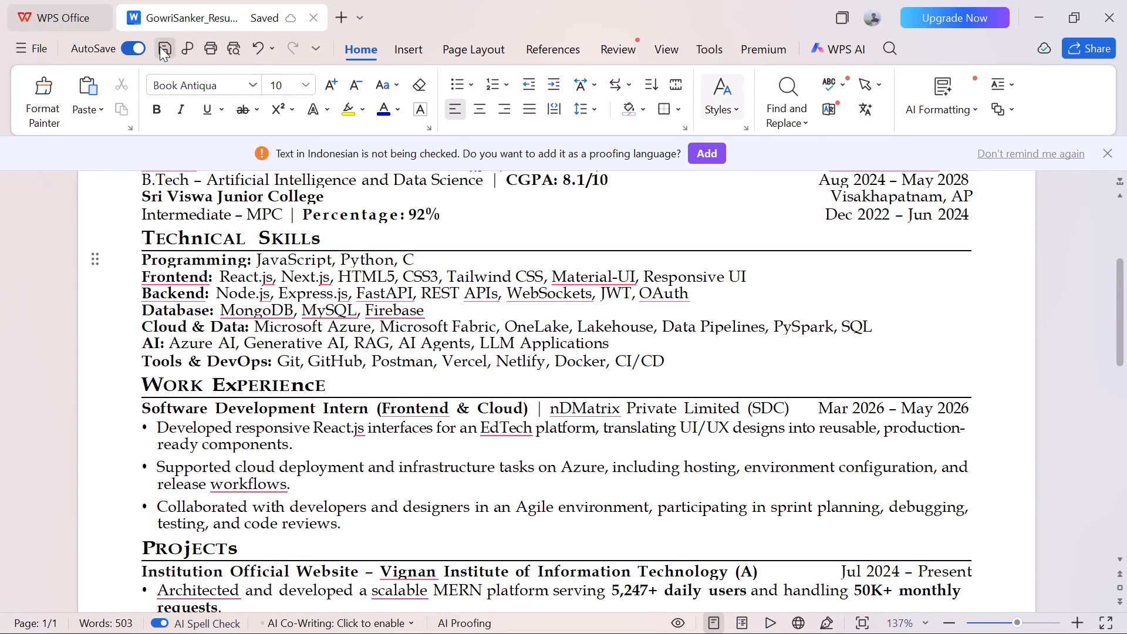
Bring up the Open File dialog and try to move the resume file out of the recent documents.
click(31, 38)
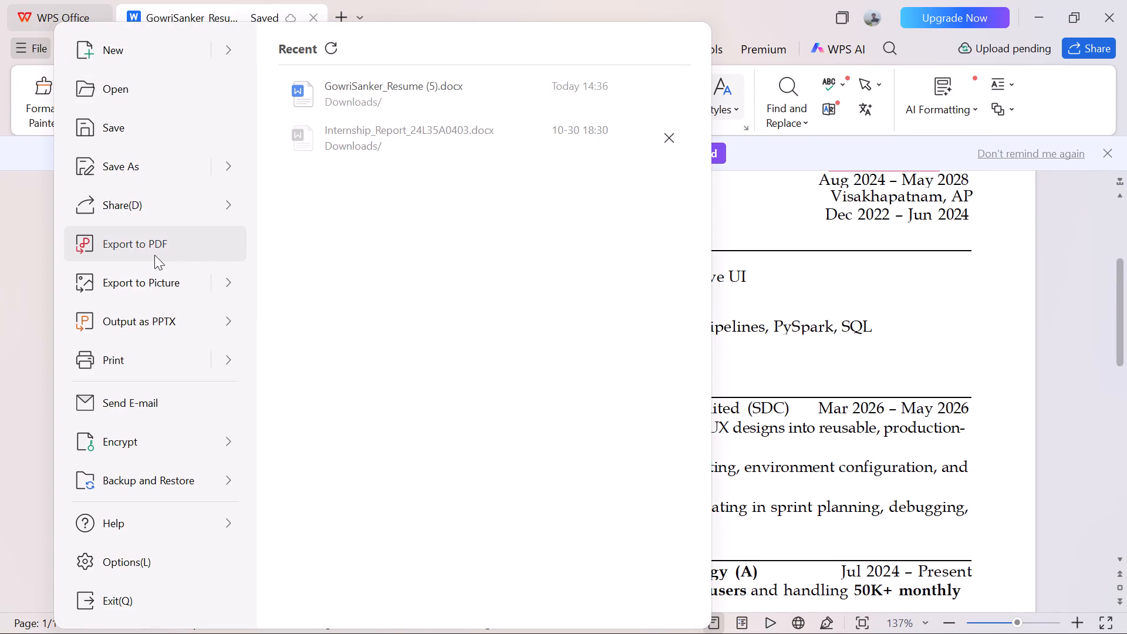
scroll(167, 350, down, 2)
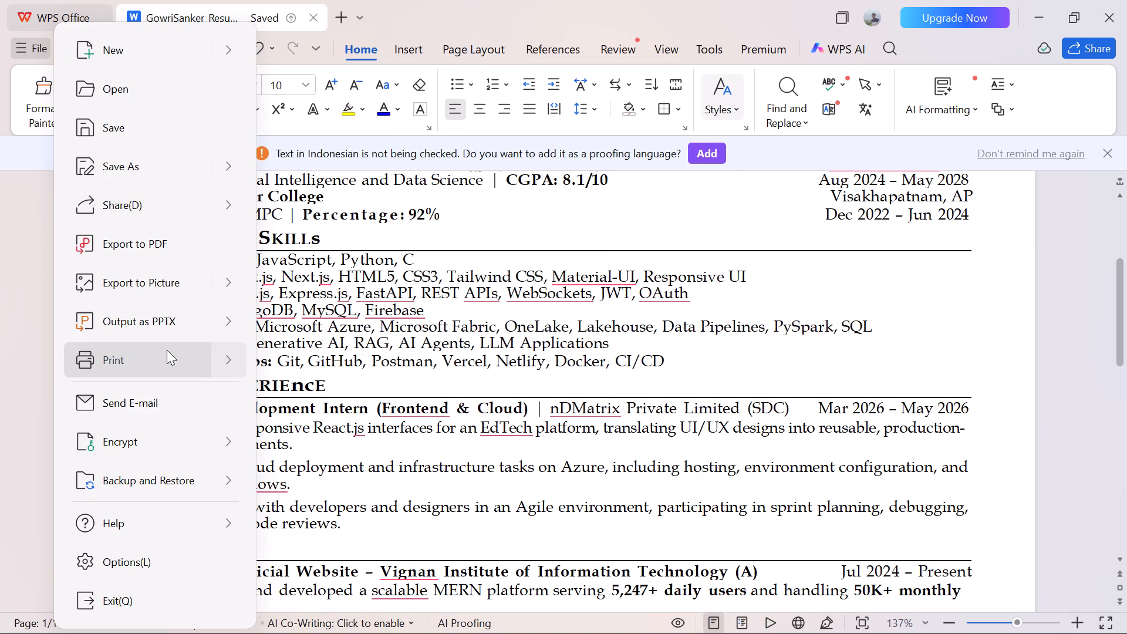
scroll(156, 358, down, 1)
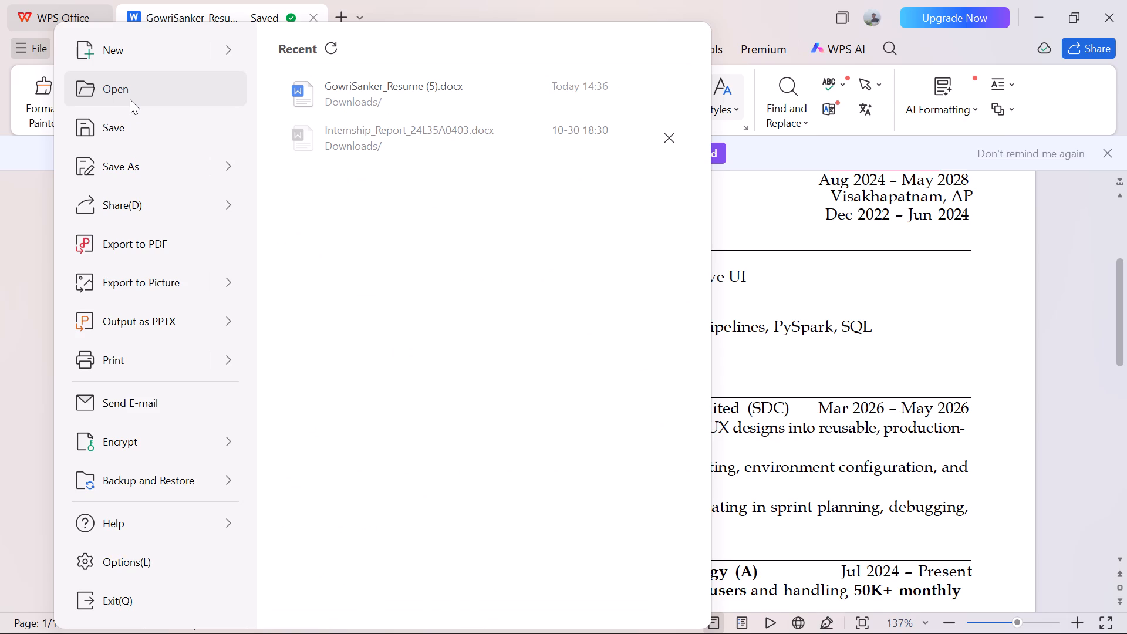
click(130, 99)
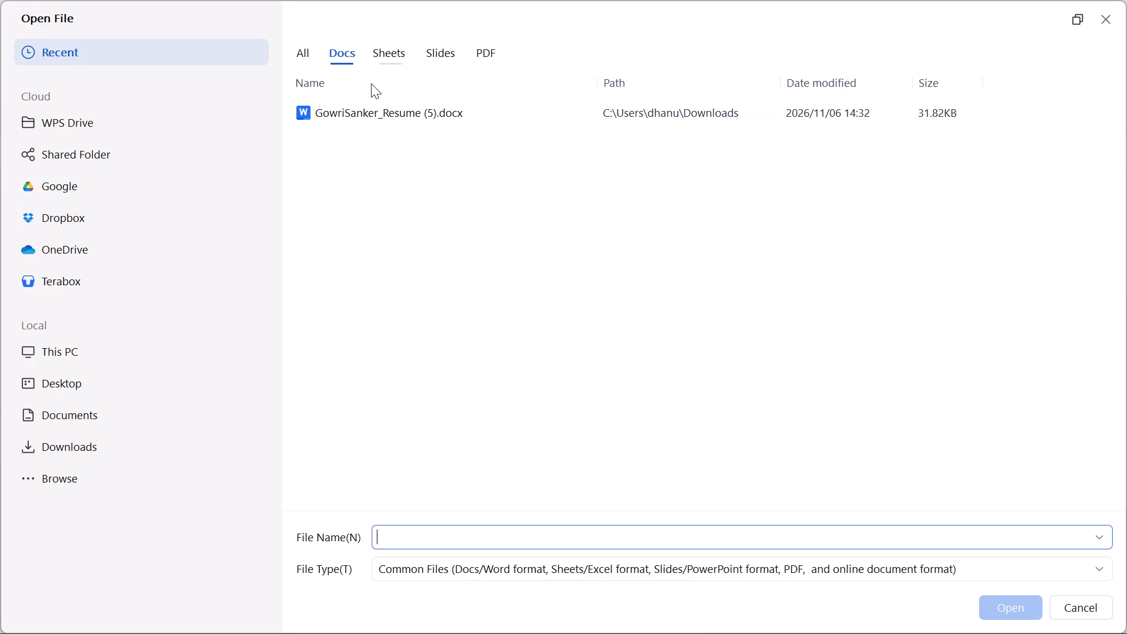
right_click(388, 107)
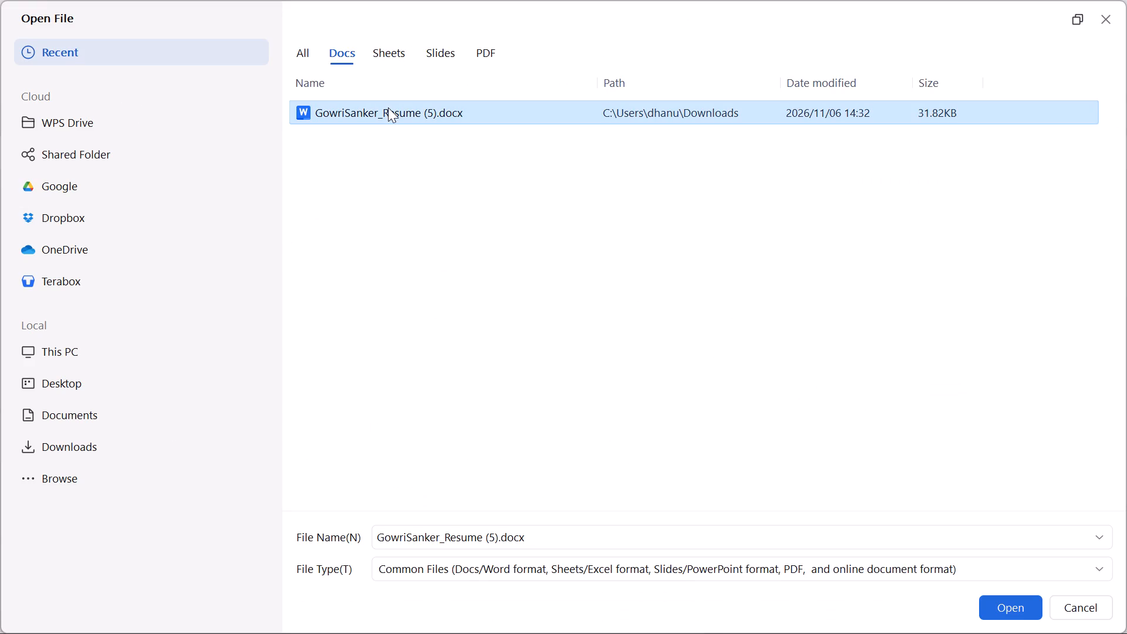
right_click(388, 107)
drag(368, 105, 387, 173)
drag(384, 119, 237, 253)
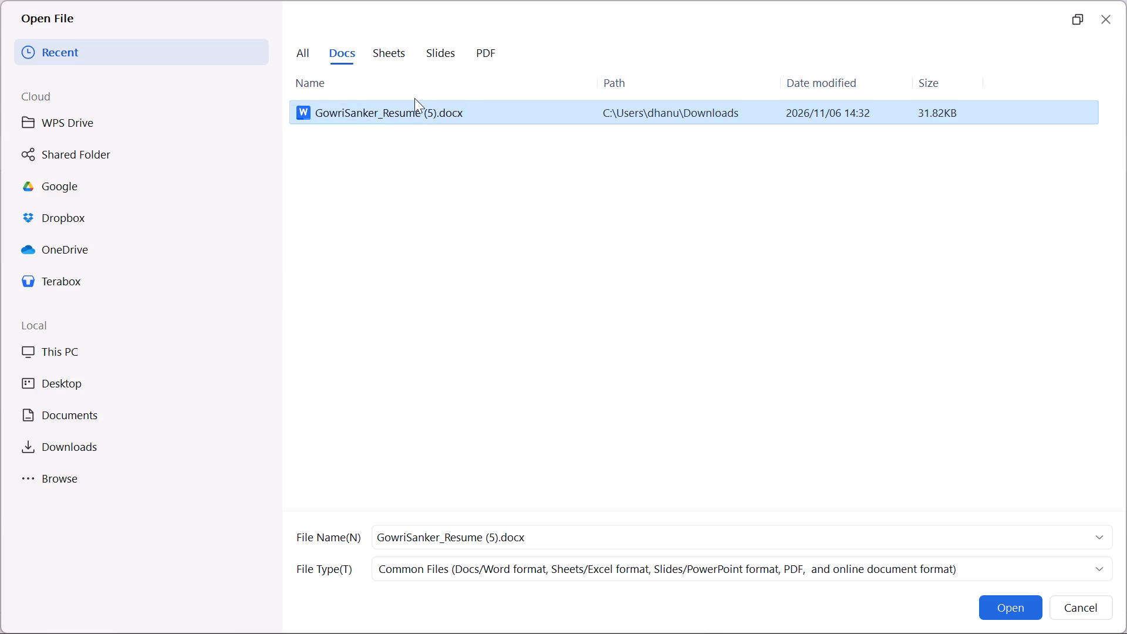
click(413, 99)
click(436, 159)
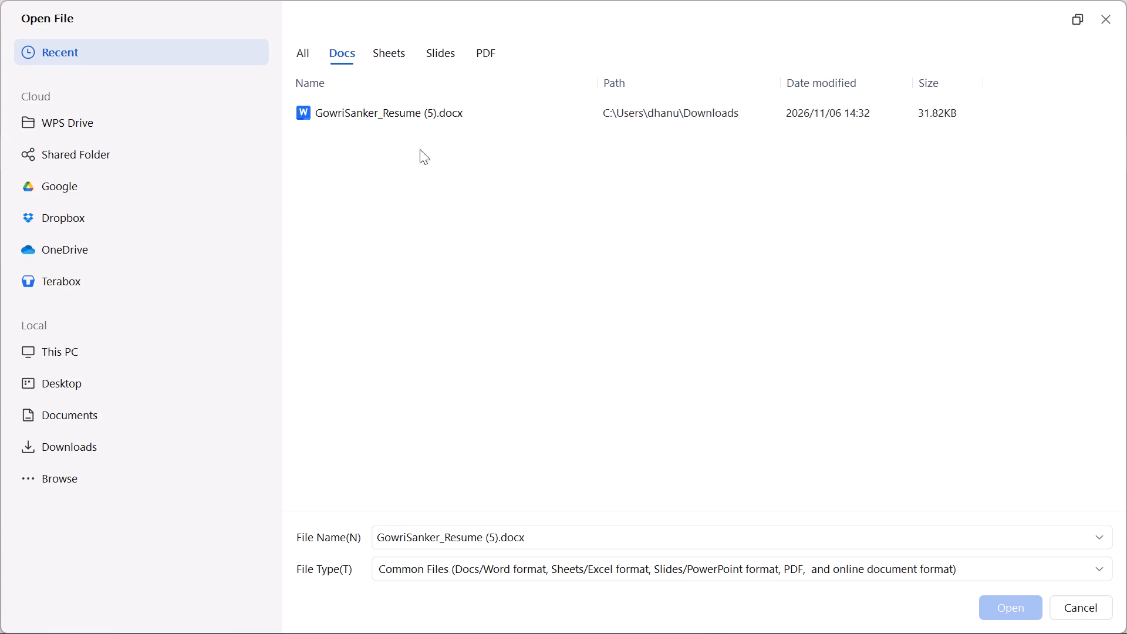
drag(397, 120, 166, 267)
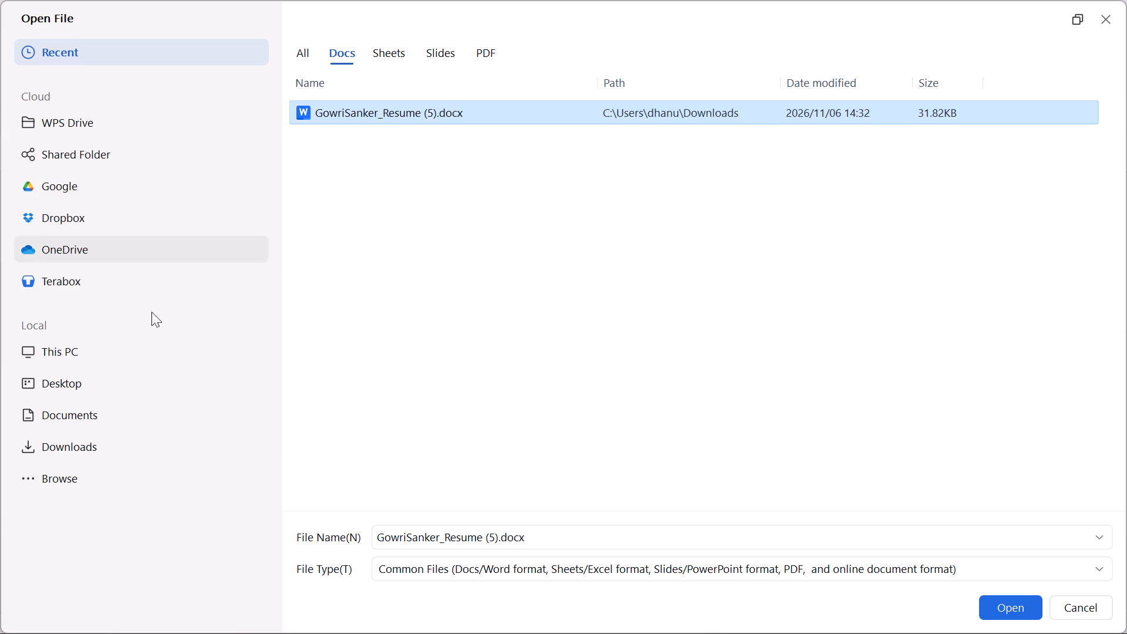
Look through the whole Downloads folder for the resume file among the common file types.
click(77, 436)
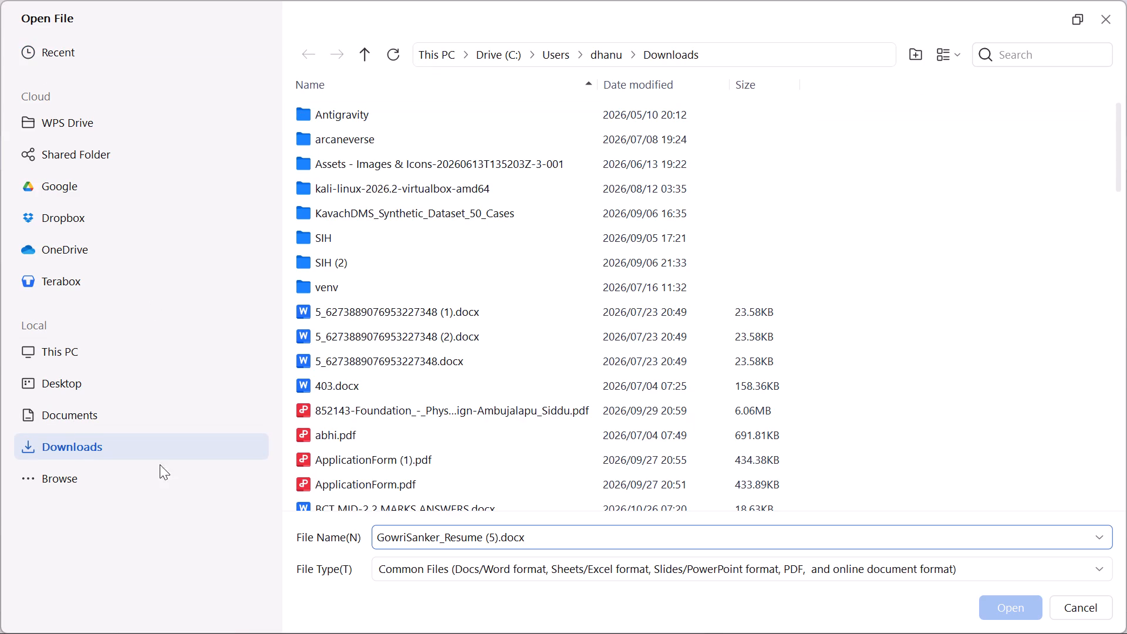
scroll(436, 351, down, 7)
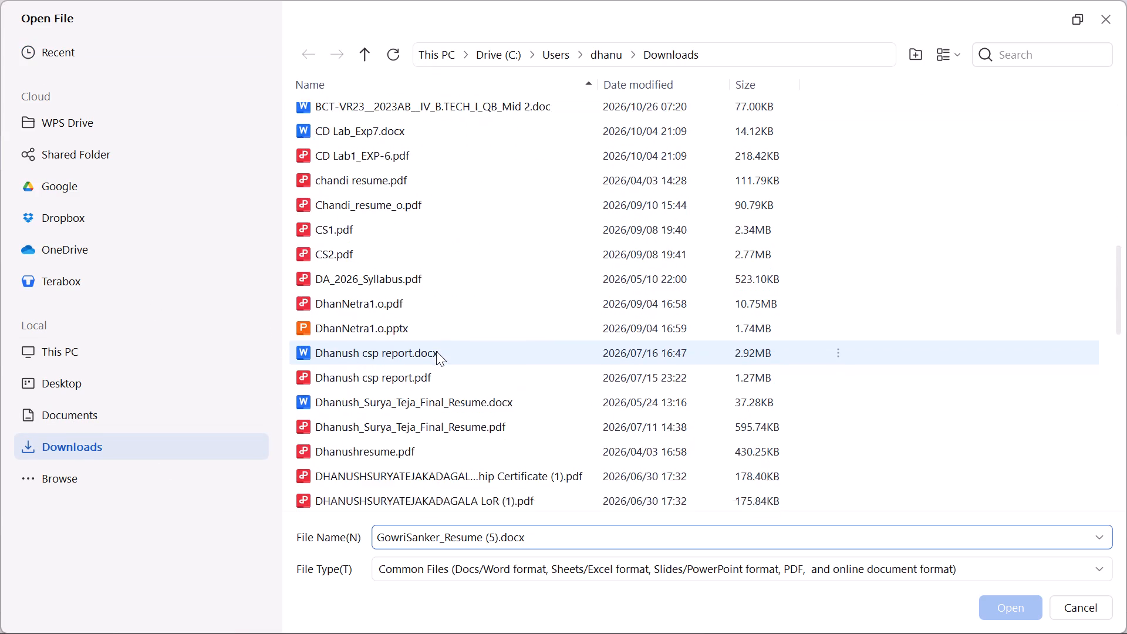
scroll(436, 351, down, 16)
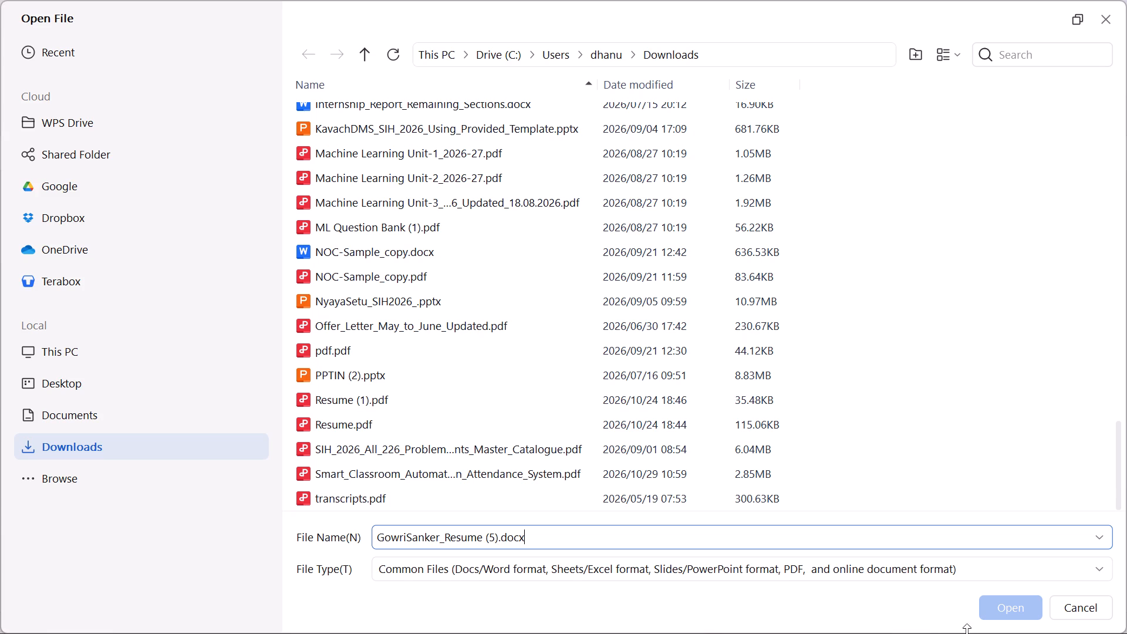
drag(1022, 596, 978, 572)
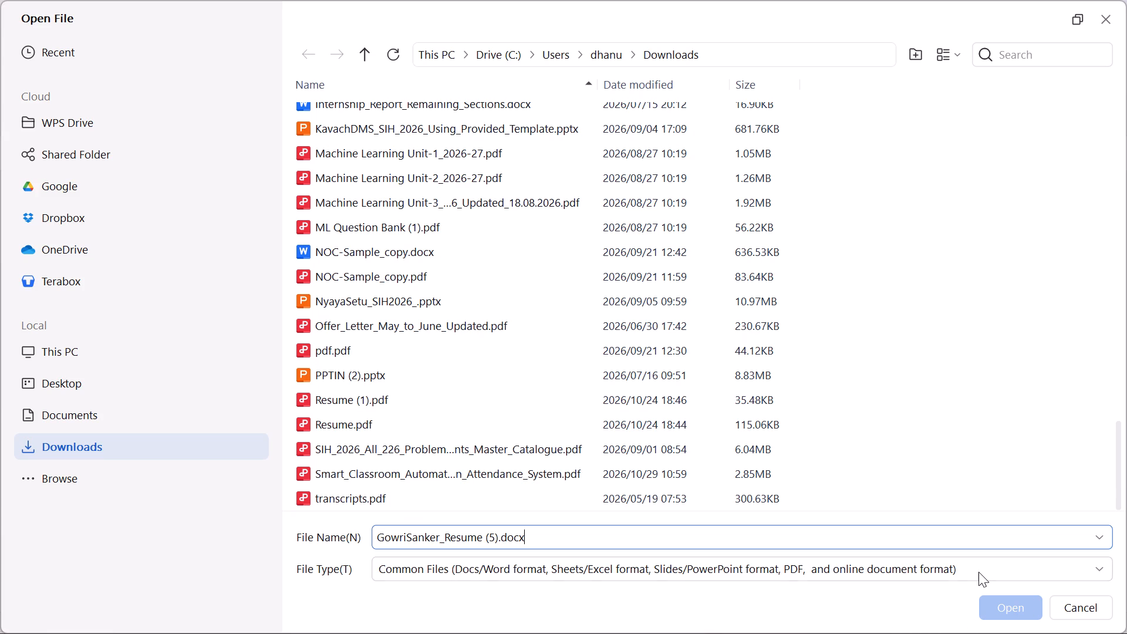
Check the available file type filters and limit the Downloads list to Word Documents (*.docx).
click(978, 572)
scroll(769, 436, down, 3)
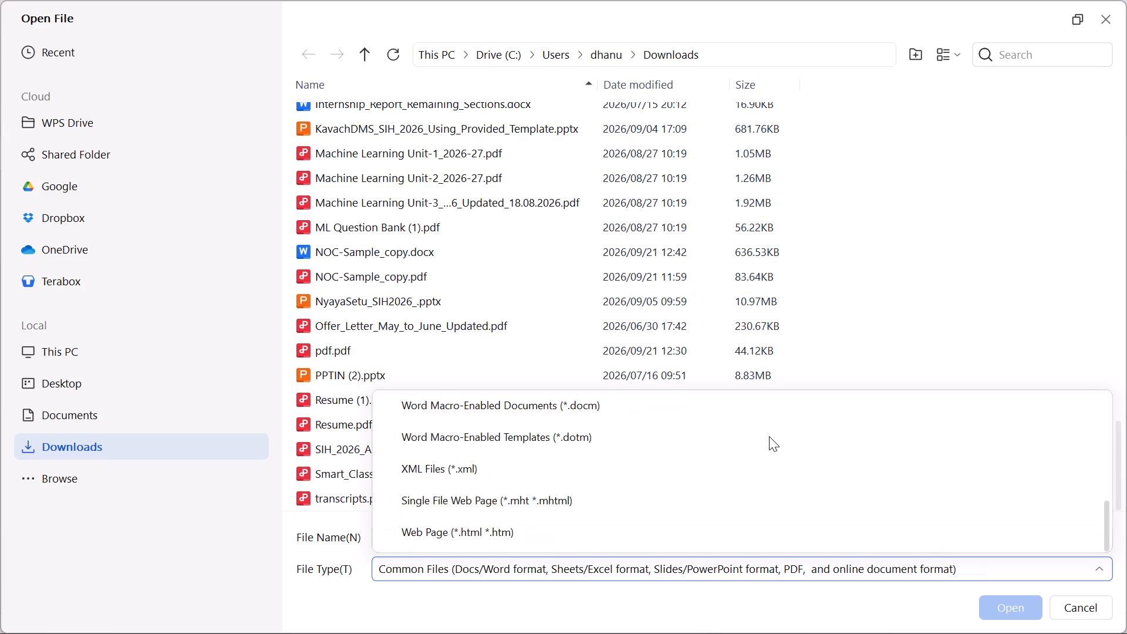
scroll(769, 436, down, 2)
scroll(710, 437, up, 1)
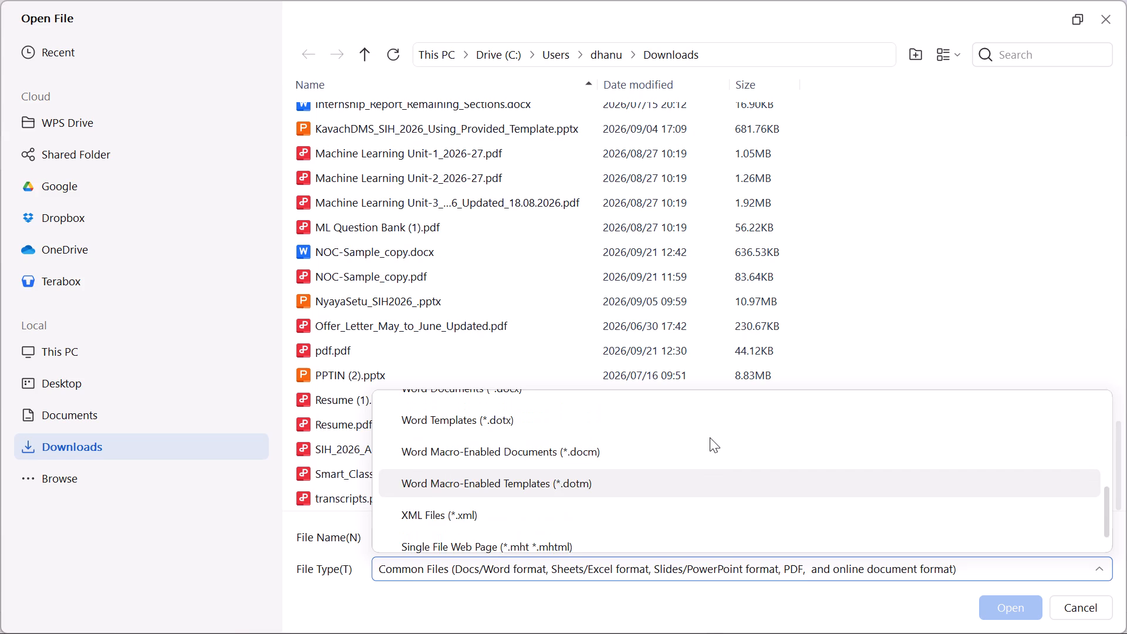
scroll(710, 437, up, 2)
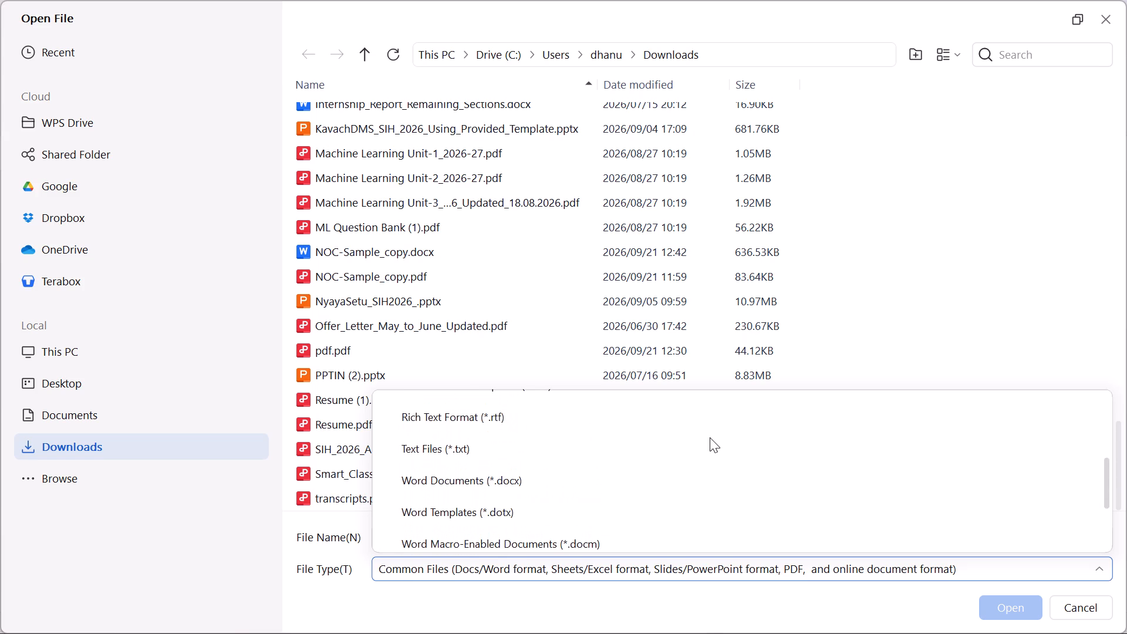
click(508, 485)
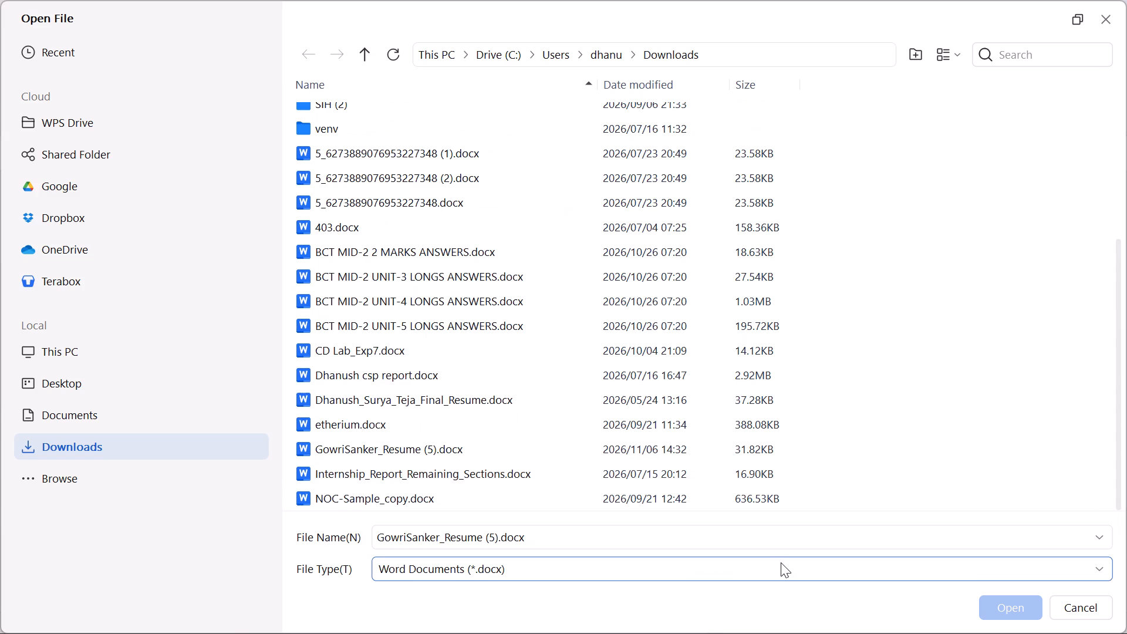
Switch the file type filter to WPS Docs Document (*.wps) to check for matching files in Downloads.
click(609, 557)
scroll(561, 487, up, 1)
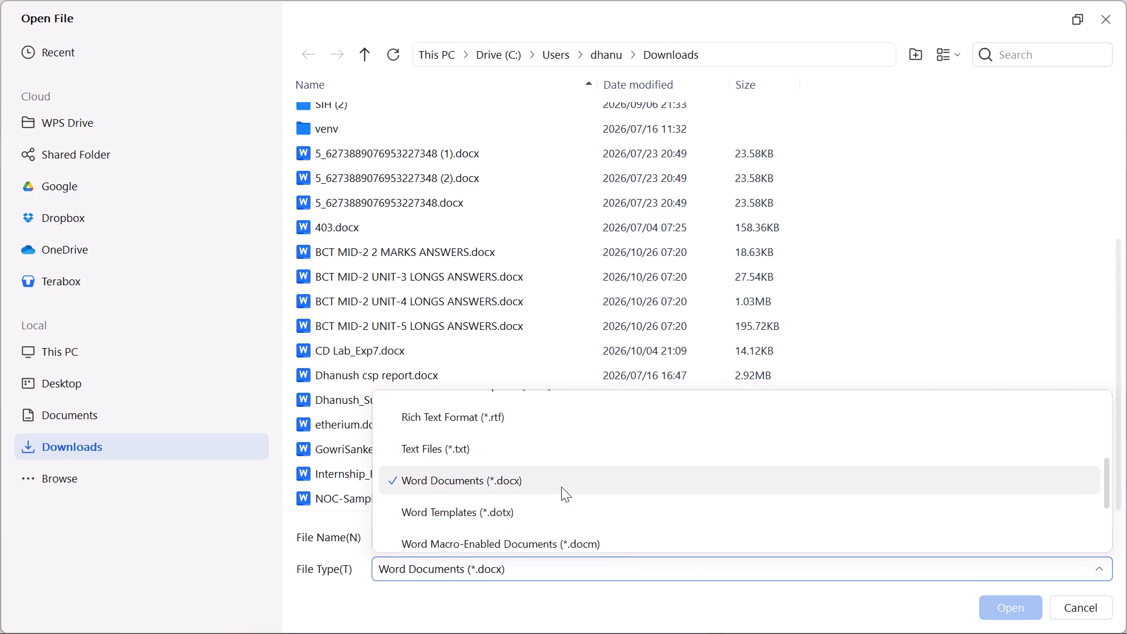
scroll(561, 487, up, 2)
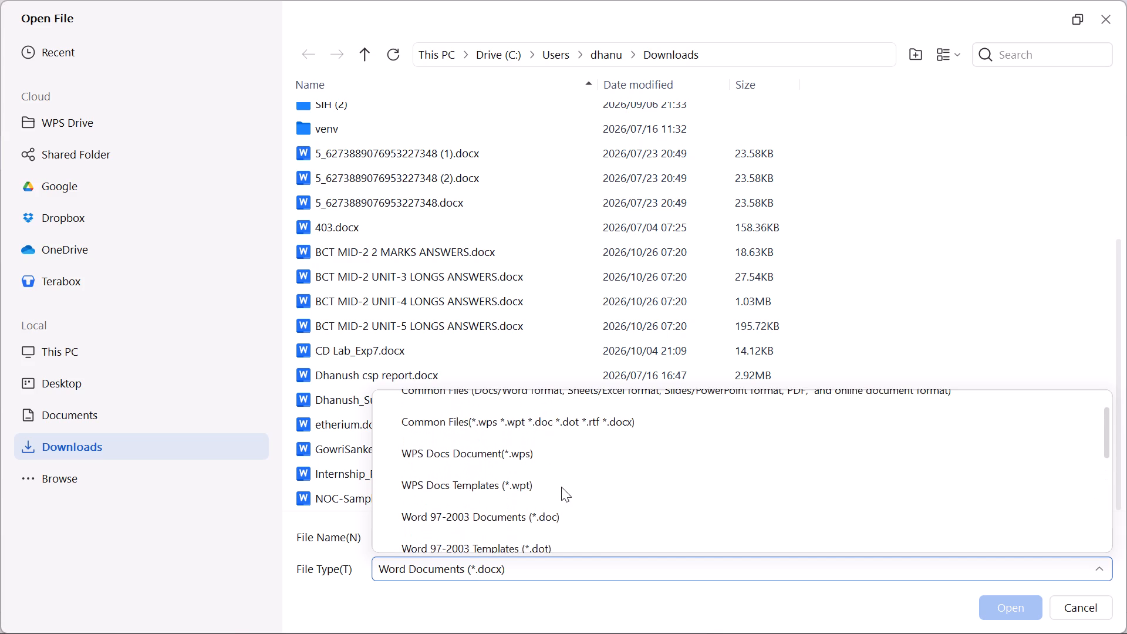
scroll(561, 487, up, 1)
click(514, 507)
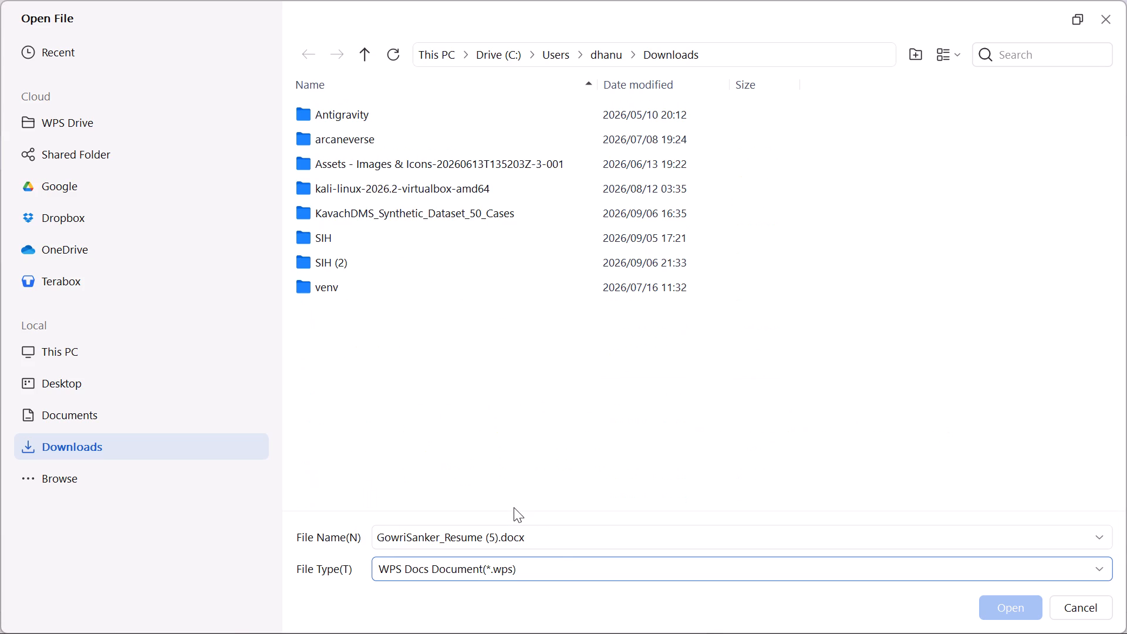
Set the file type filter to All Files and look through the entire Downloads folder.
click(562, 565)
scroll(471, 441, up, 1)
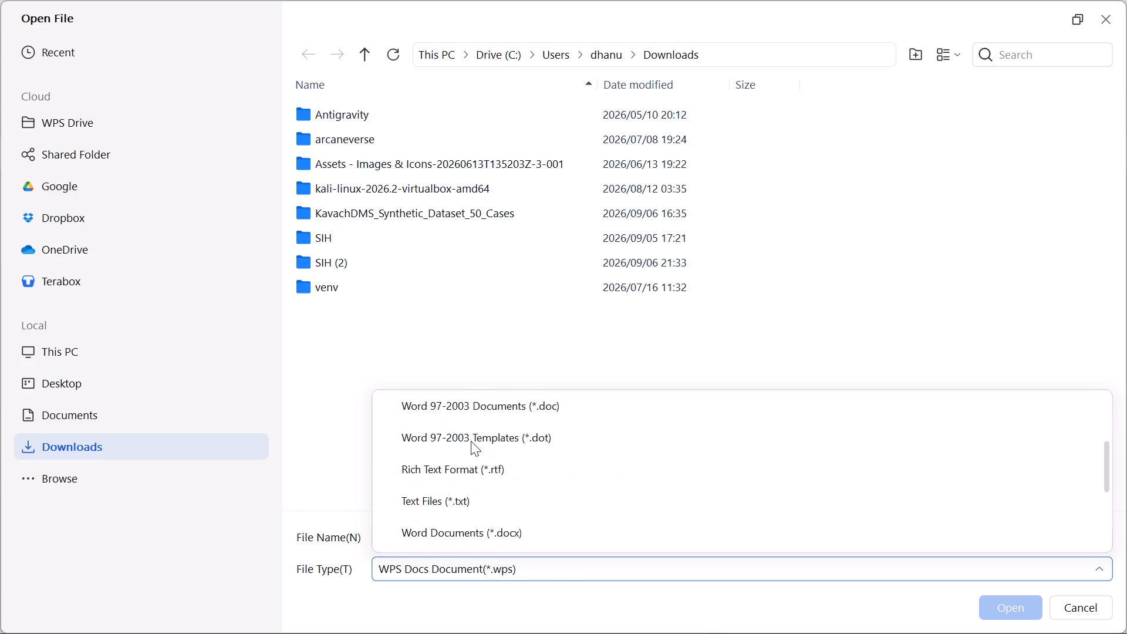
scroll(471, 441, up, 1)
click(464, 416)
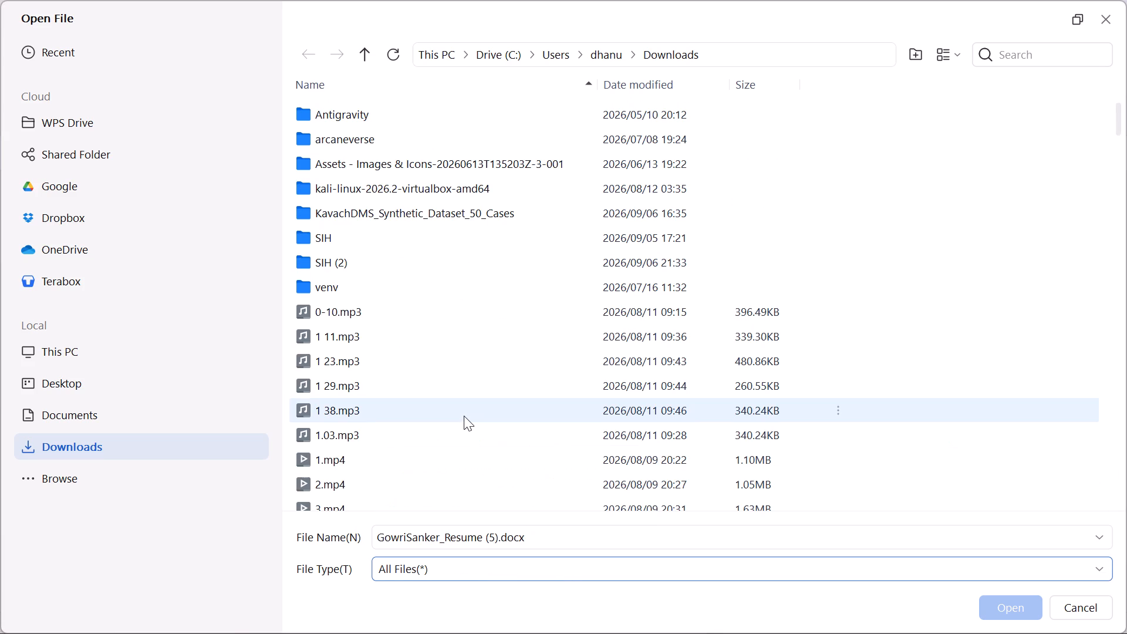
scroll(407, 420, down, 7)
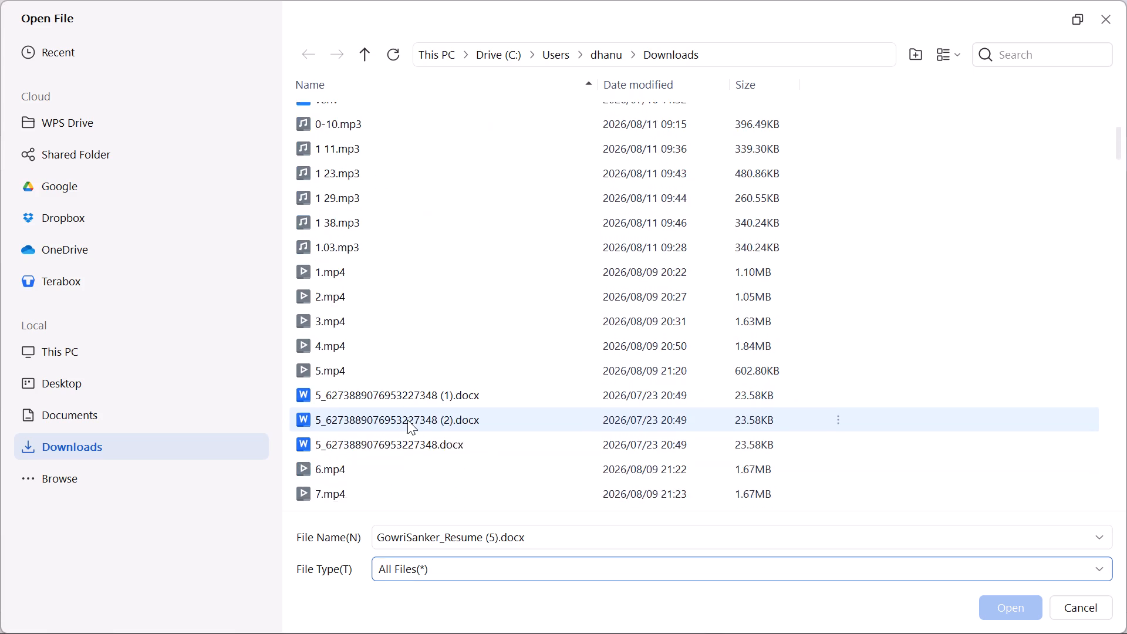
scroll(407, 420, down, 17)
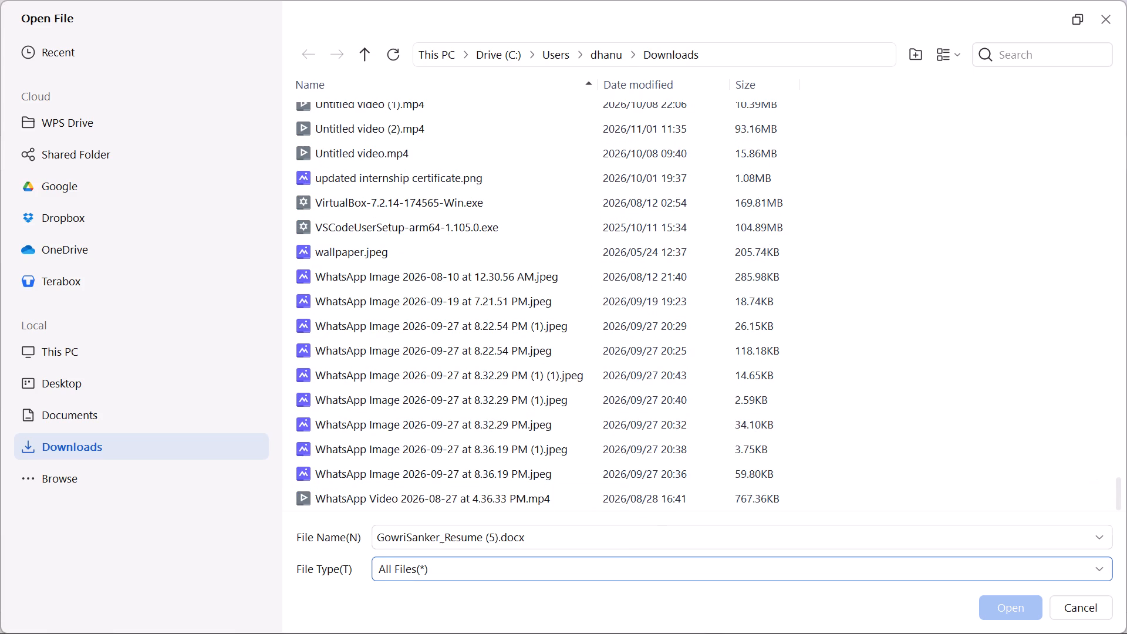
click(996, 596)
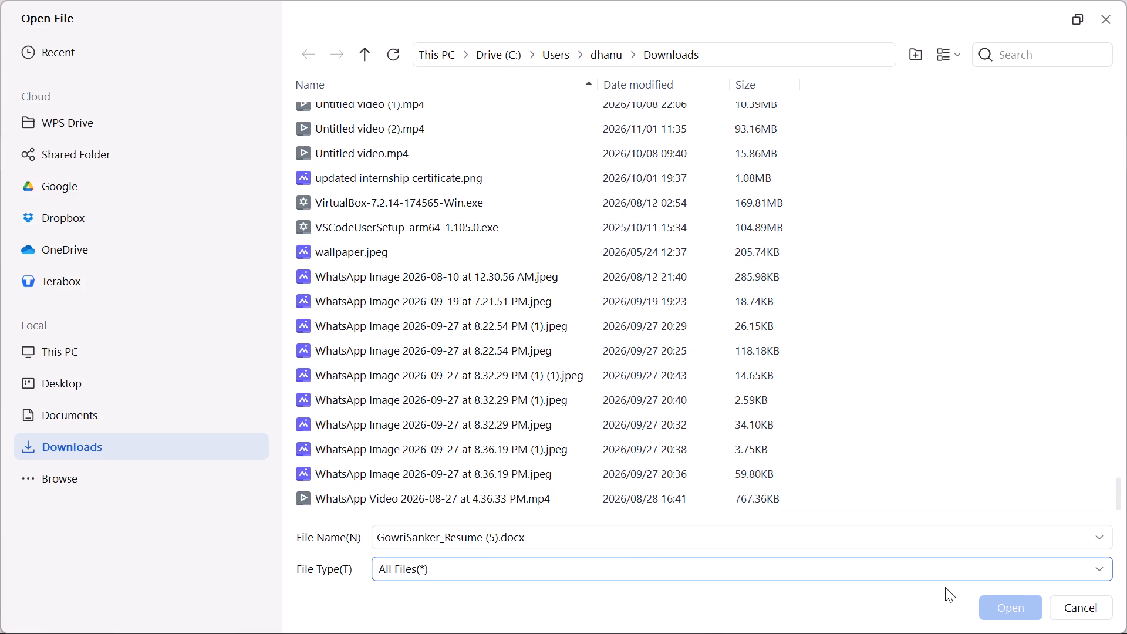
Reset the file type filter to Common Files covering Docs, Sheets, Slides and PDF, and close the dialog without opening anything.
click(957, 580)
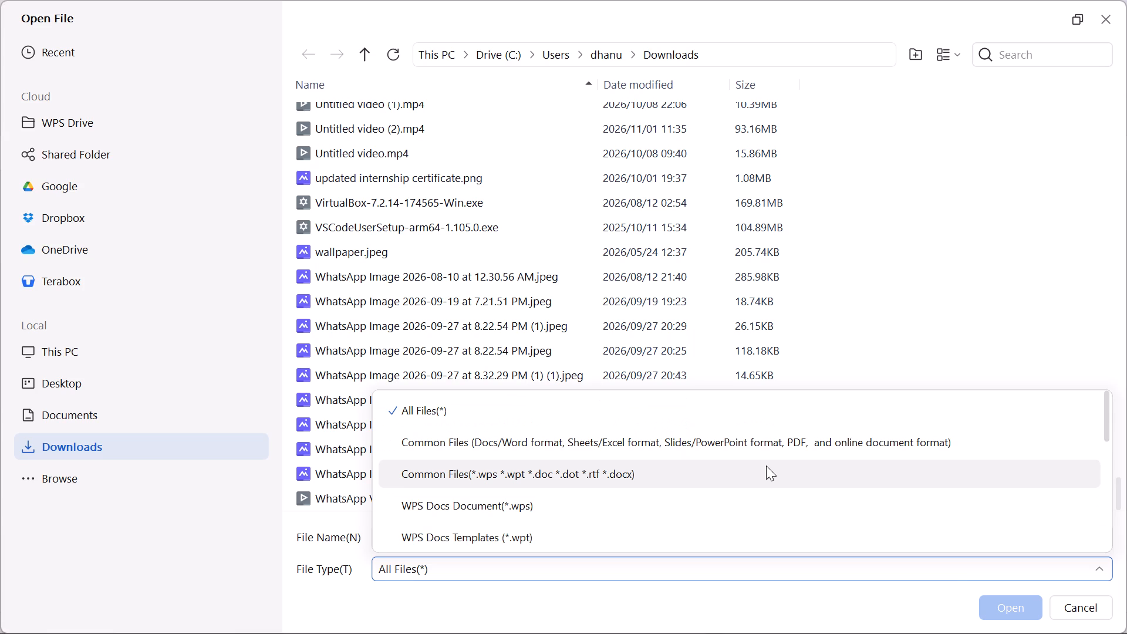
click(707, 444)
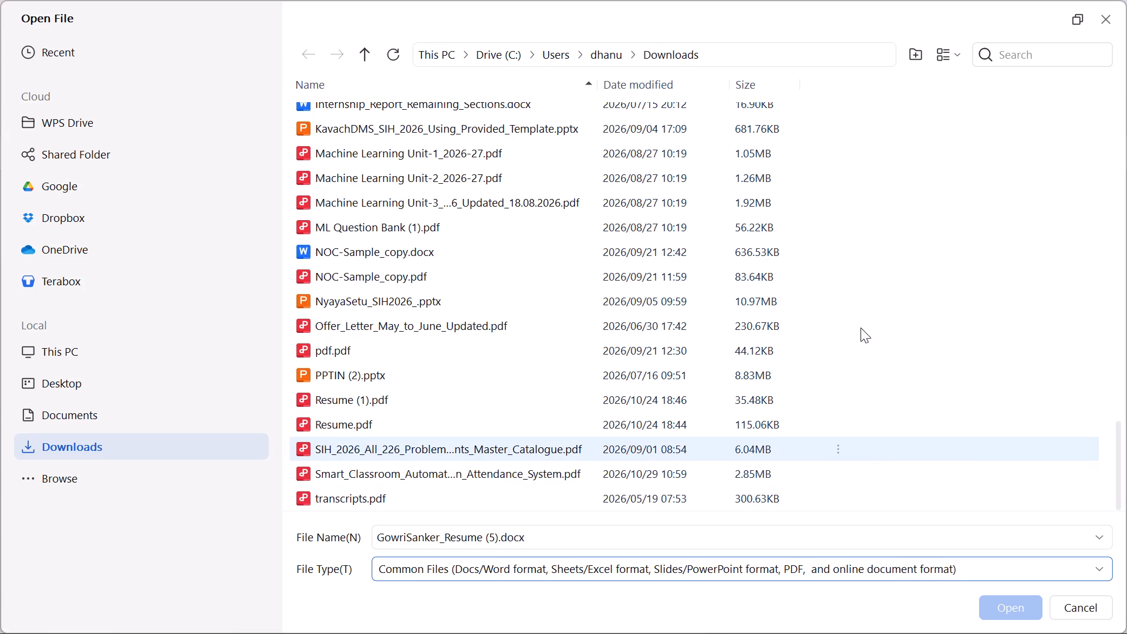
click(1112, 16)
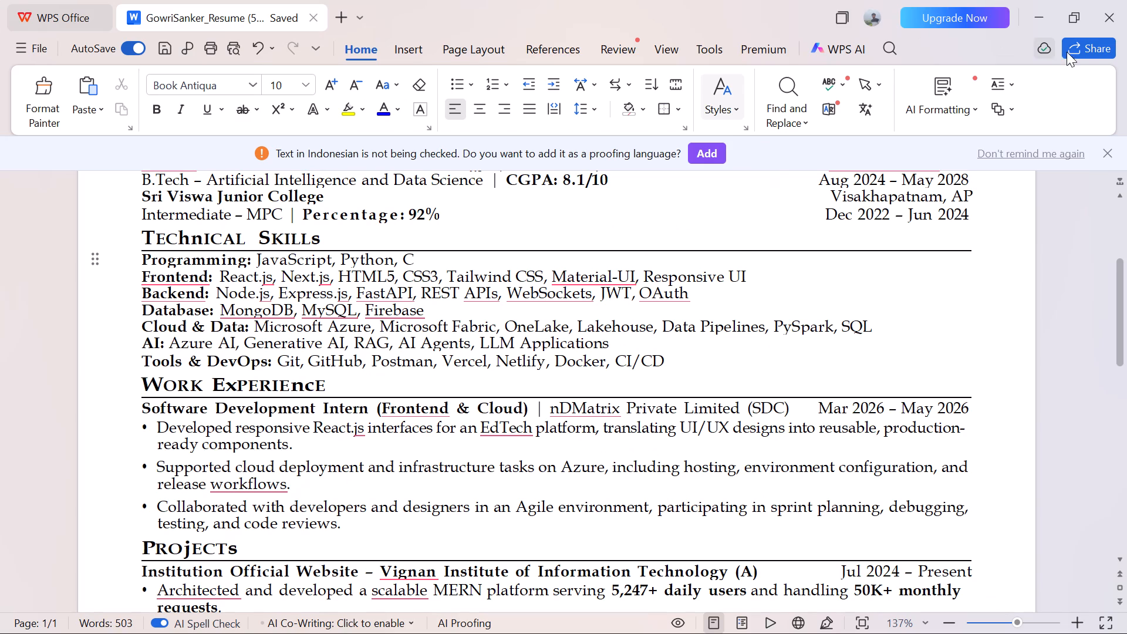
Copy the resume's .docx file through the Send File sharing option so it can be sent elsewhere.
click(1082, 47)
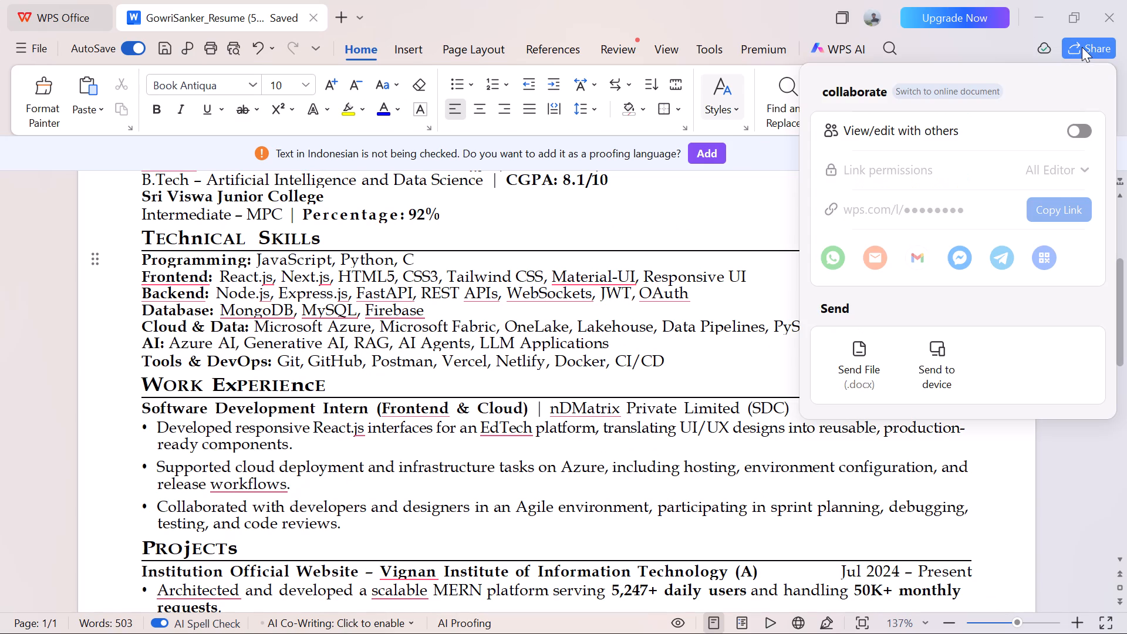
click(853, 380)
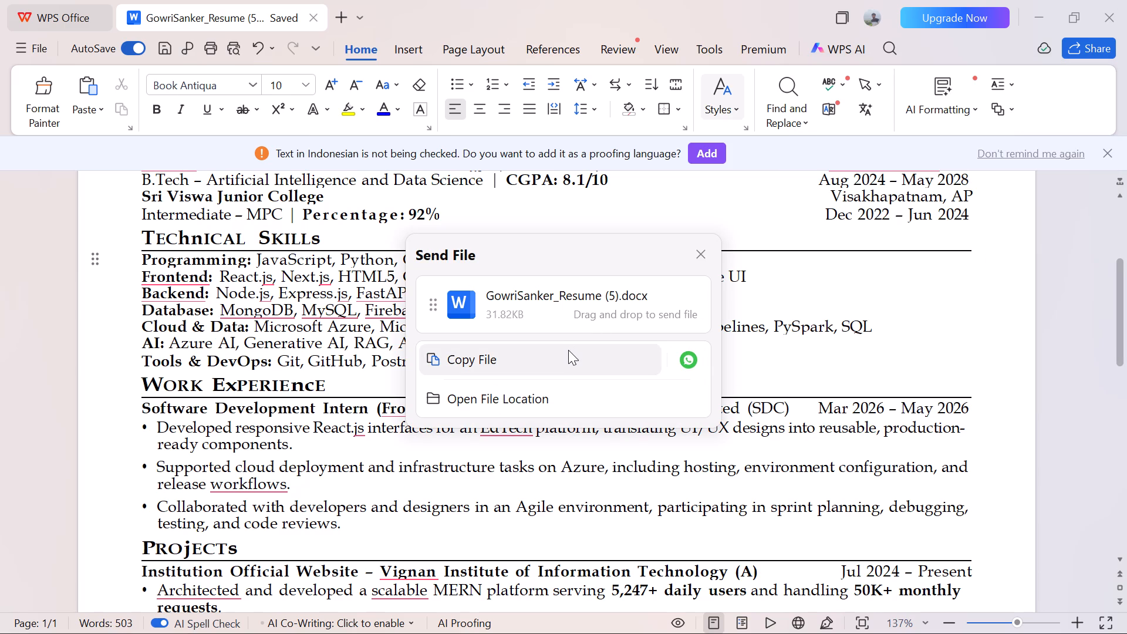
click(568, 350)
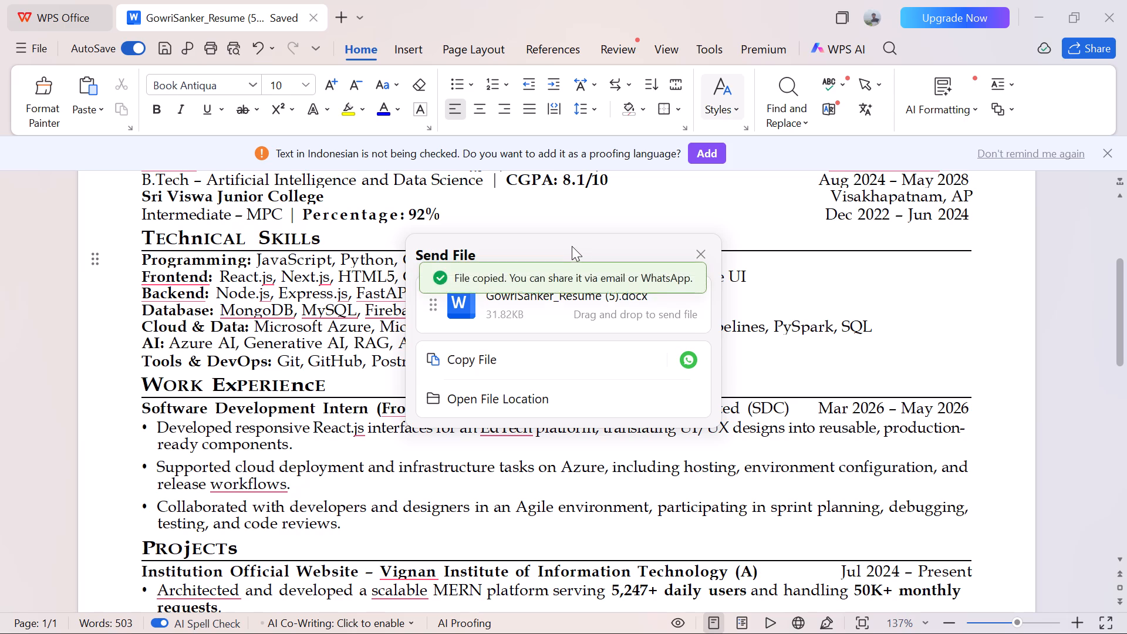
Switch to Chrome and open WhatsApp Web from the shortcuts on a new tab page.
key(alt+Tab)
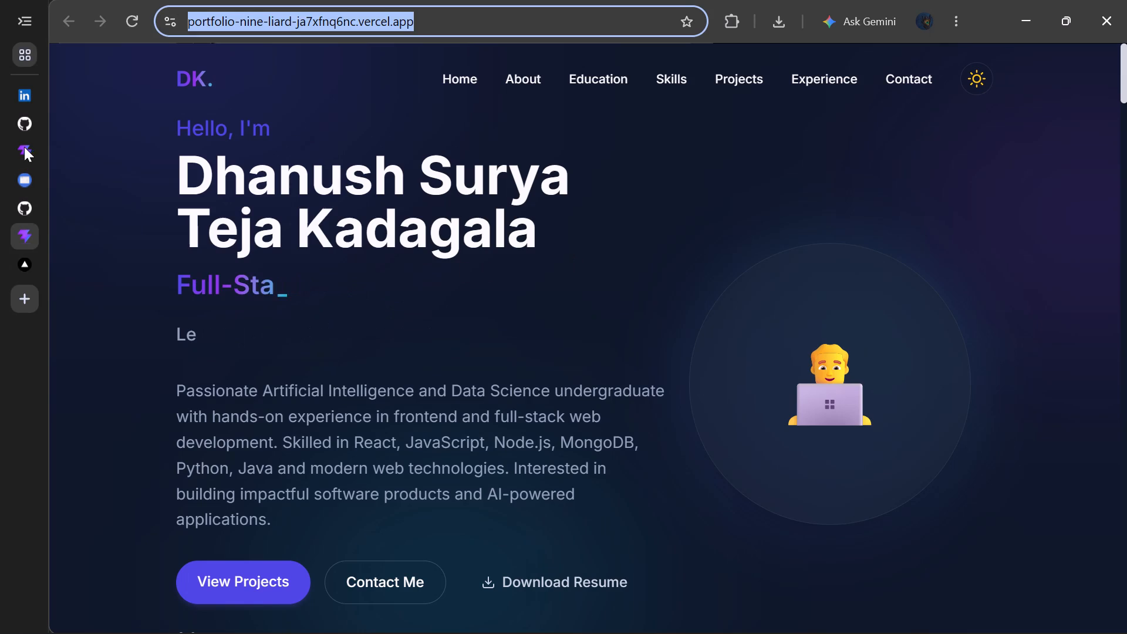
click(25, 287)
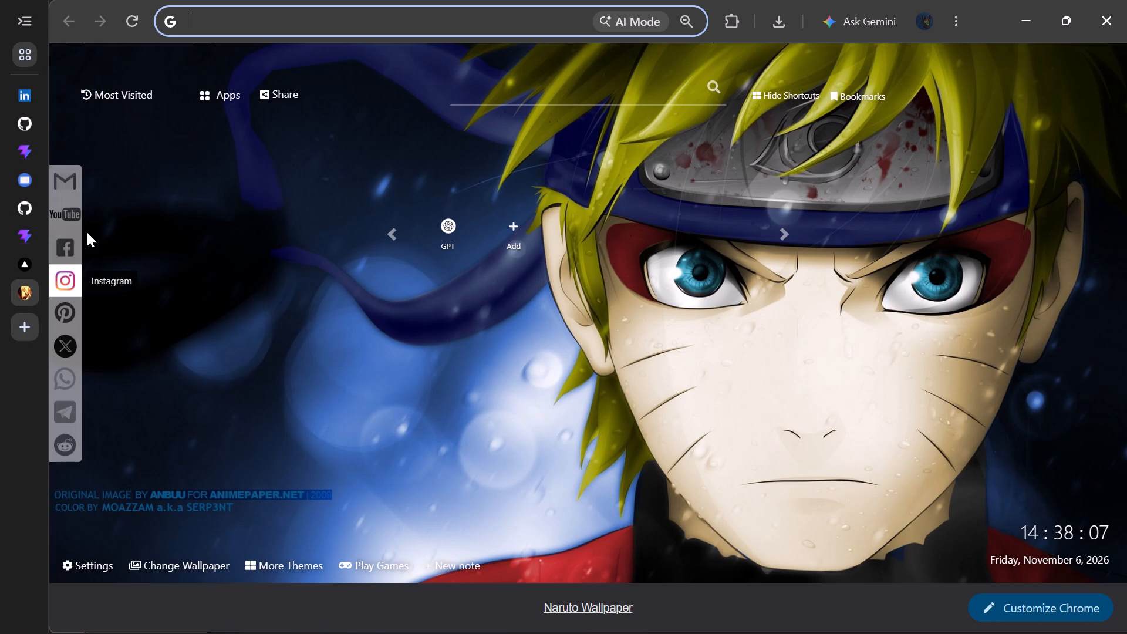
click(70, 377)
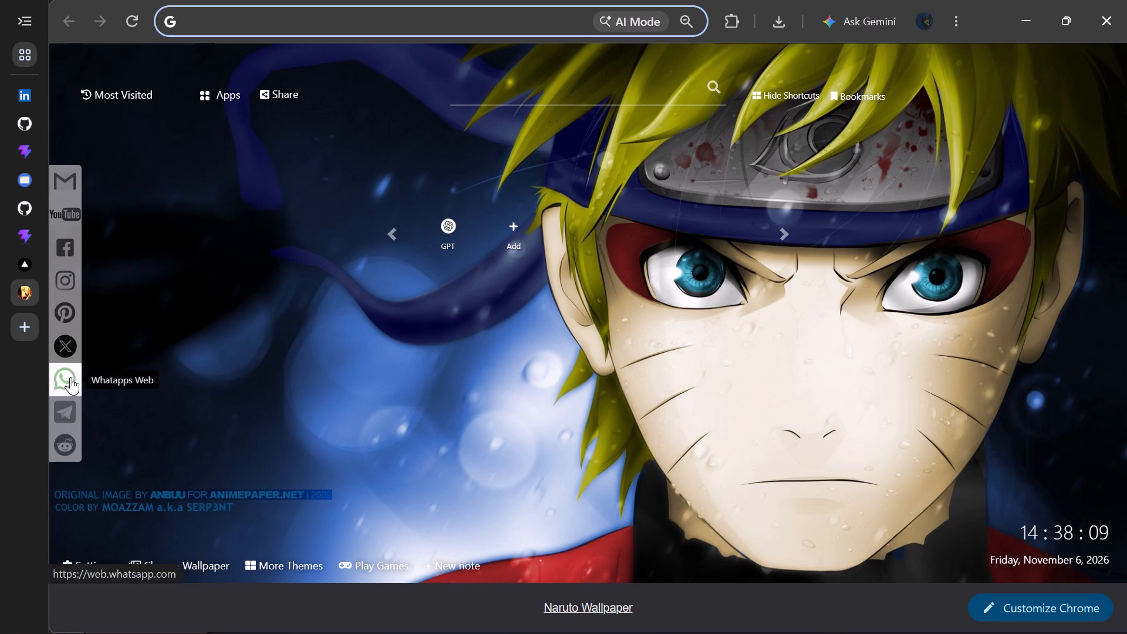